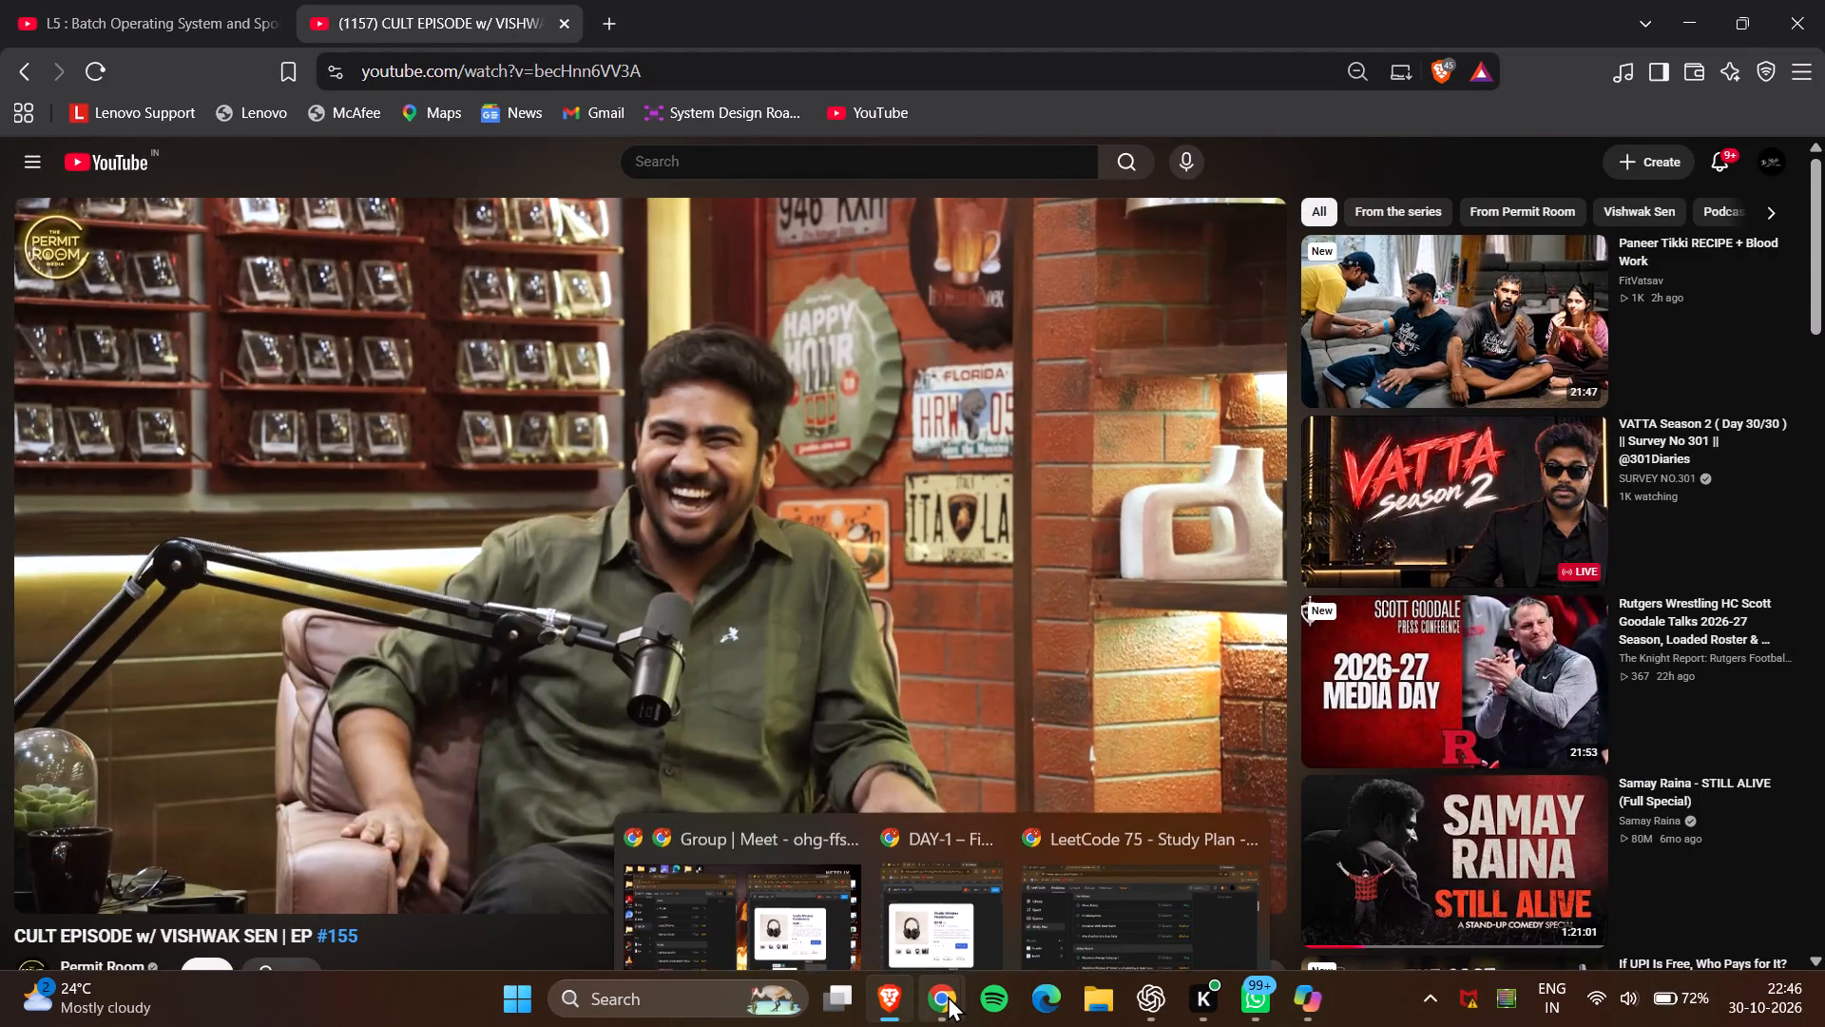
# Show the Windows desktop, create a new virtual desktop and switch to it.
pyautogui.press('super+d')
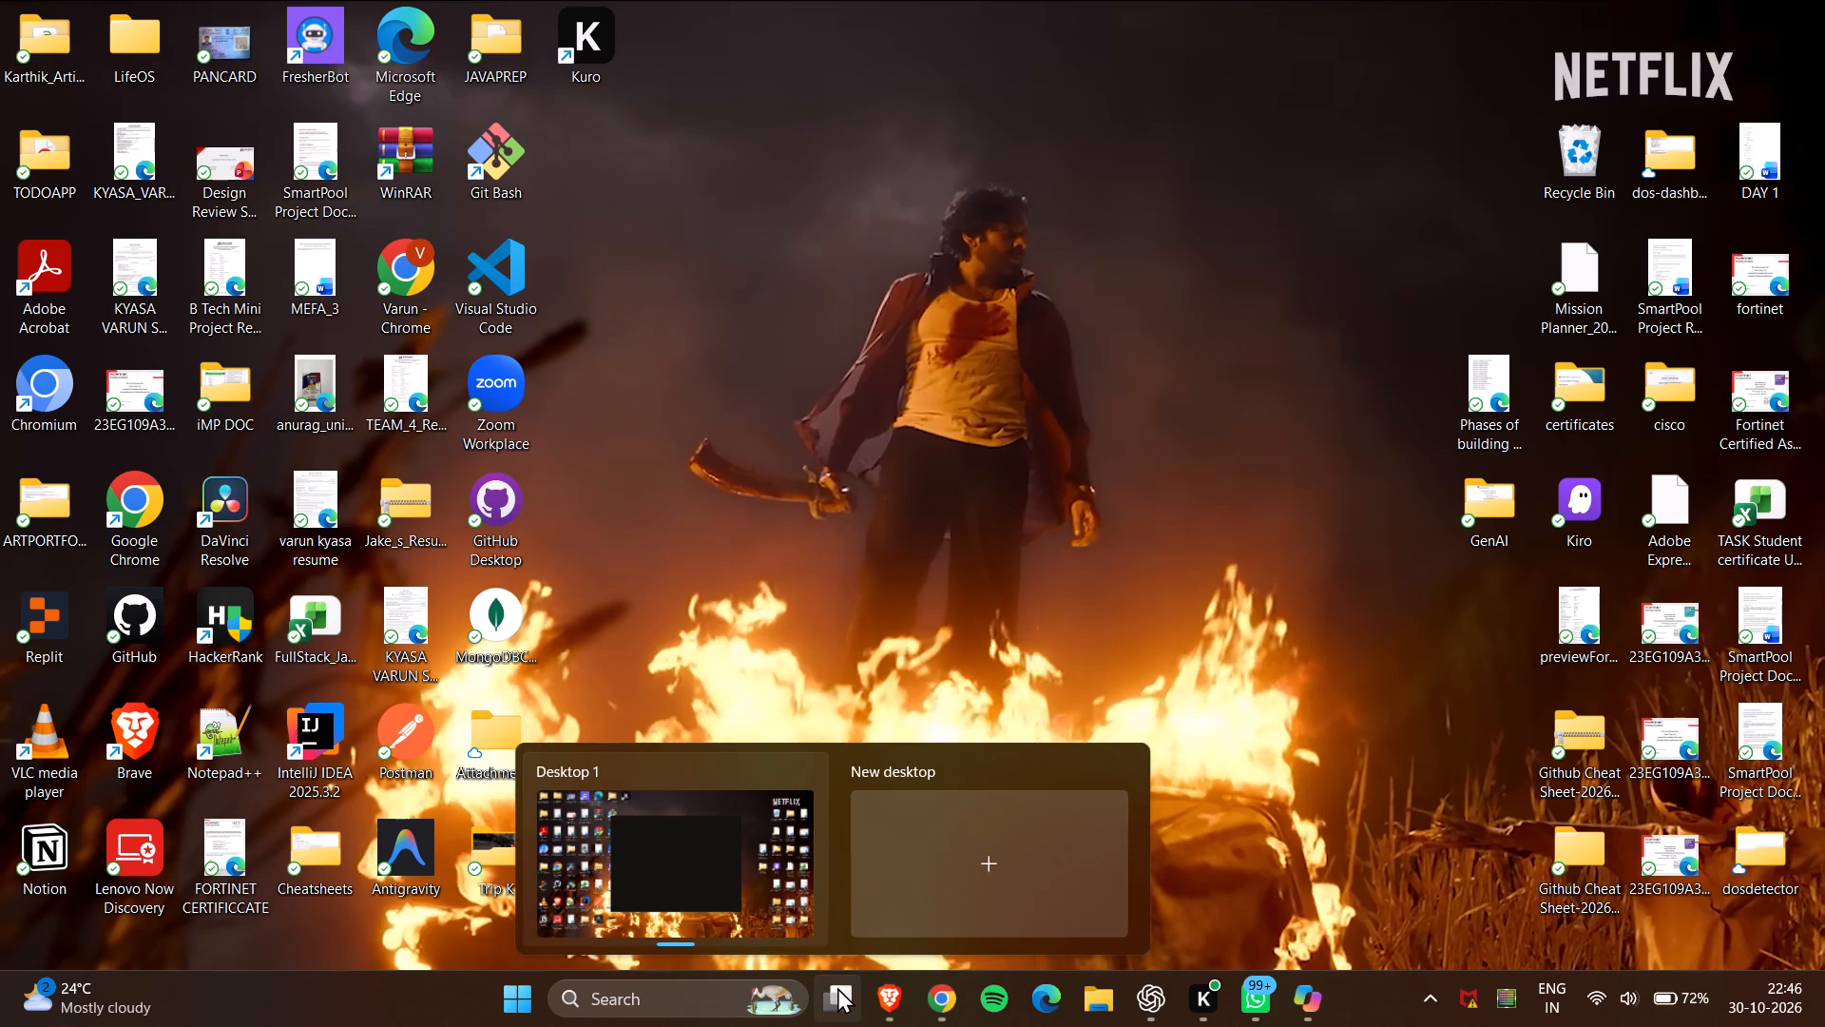
pyautogui.click(975, 843)
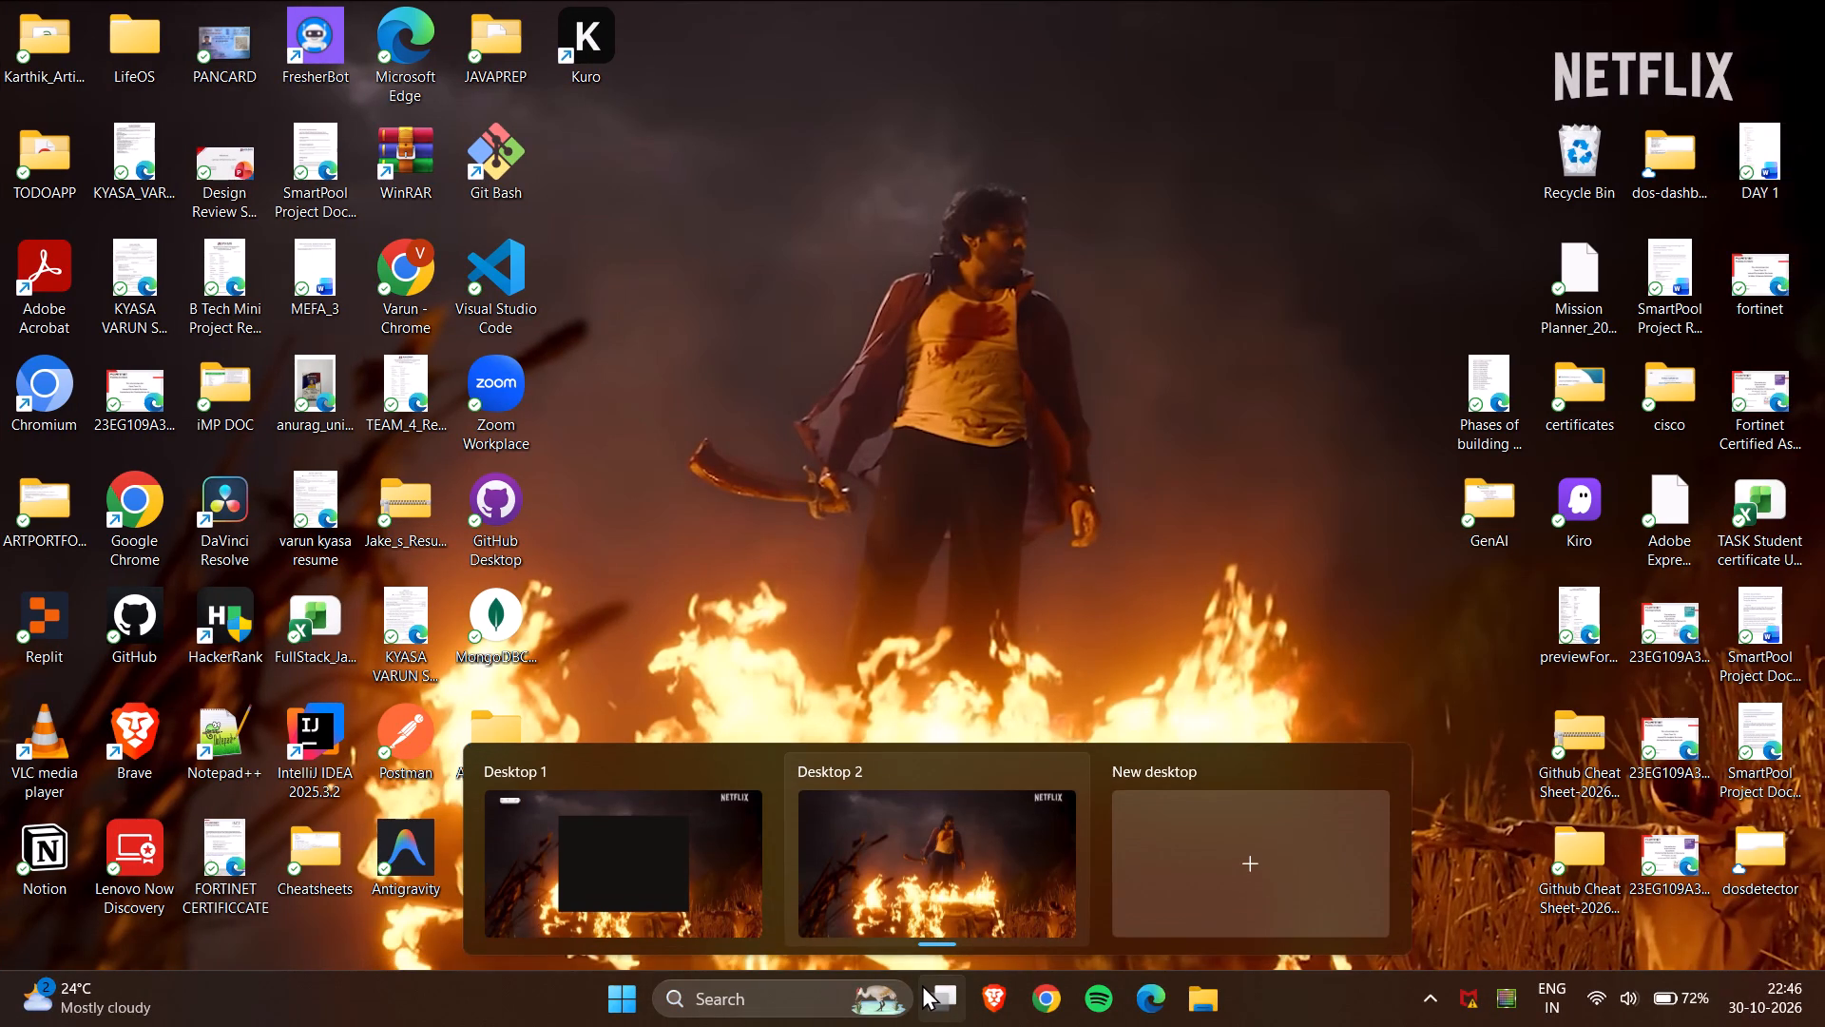
pyautogui.click(990, 845)
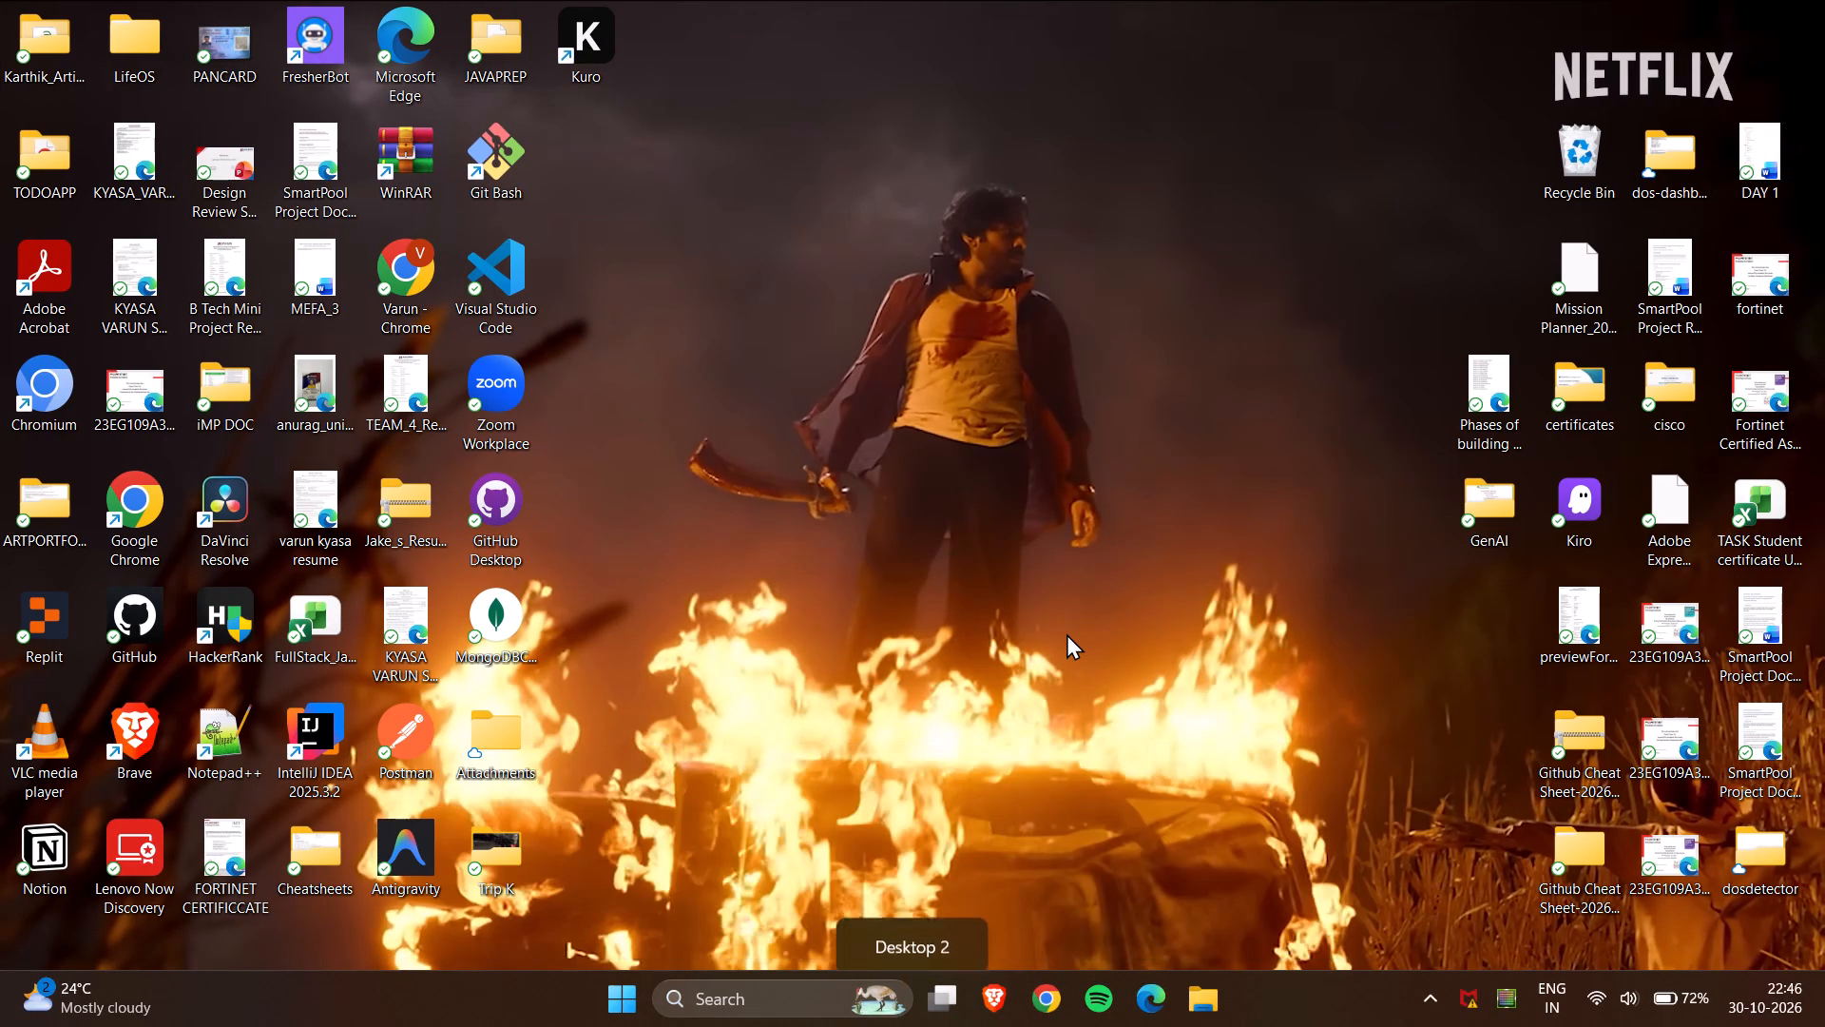
# Open Google Chrome under the Raj profile in a maximized window and check the profile's account details.
pyautogui.click(1046, 996)
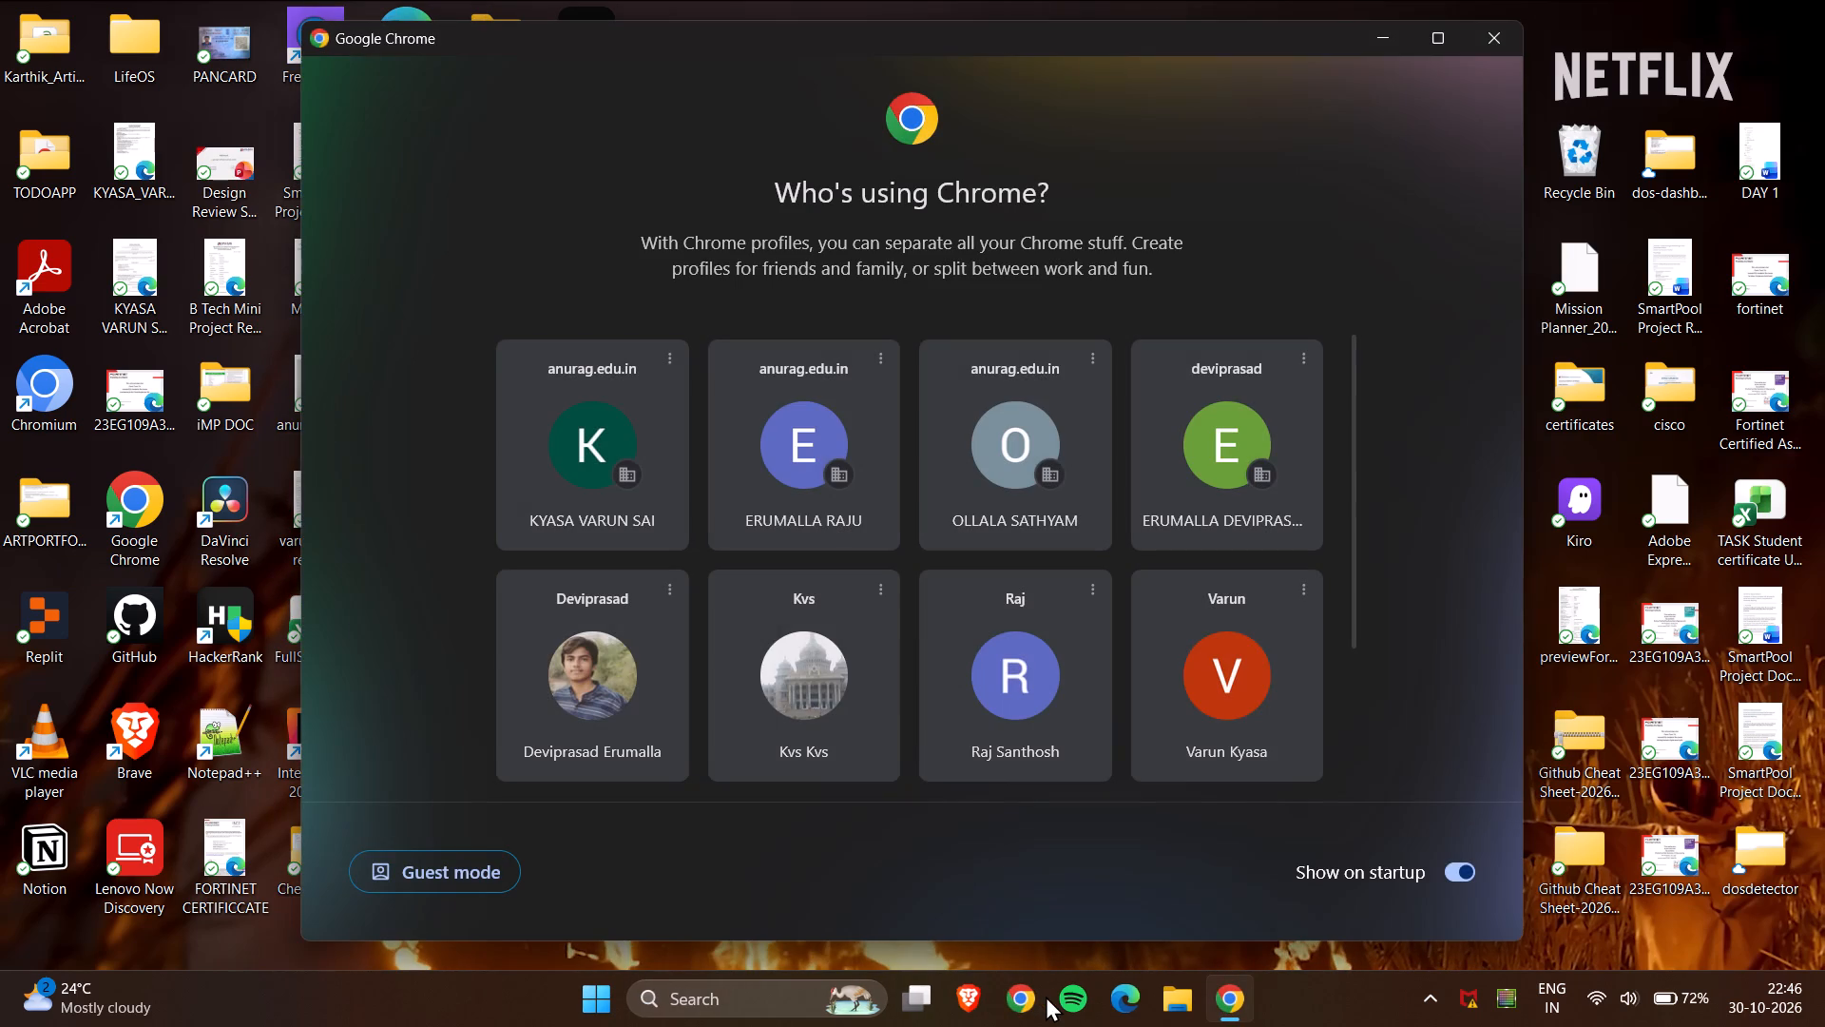
pyautogui.click(1027, 697)
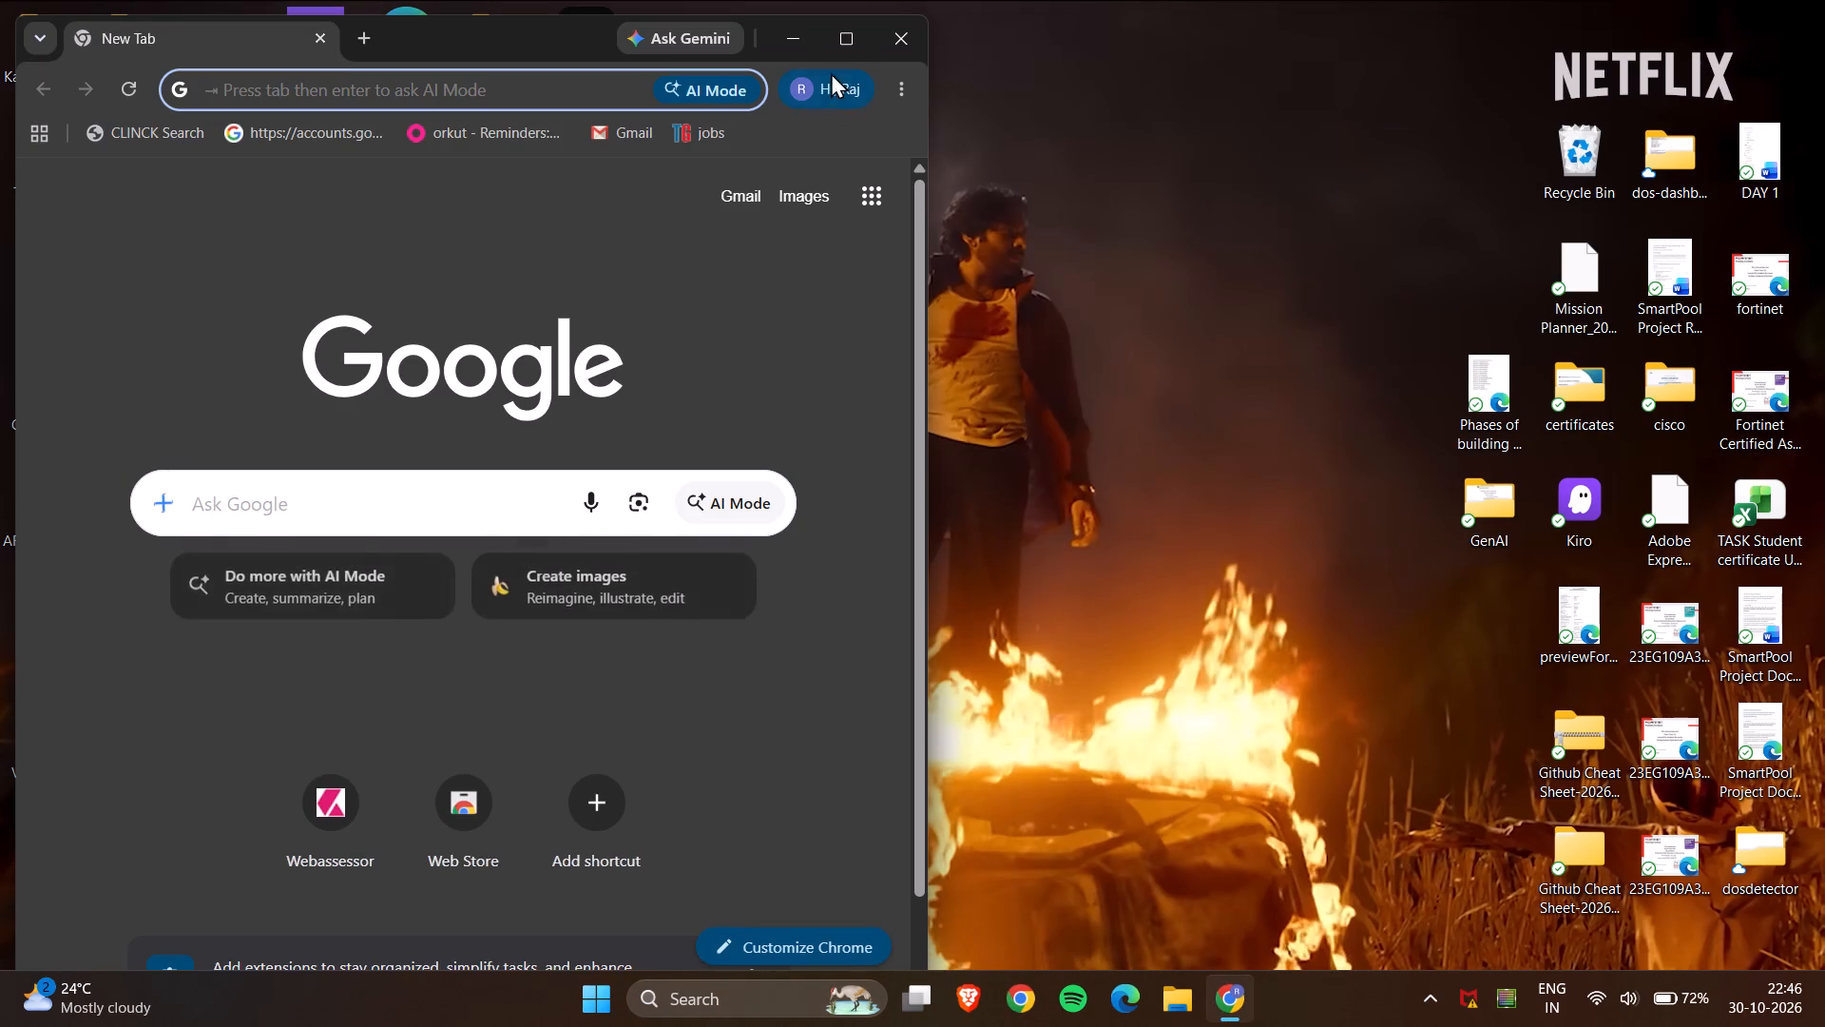
pyautogui.click(846, 48)
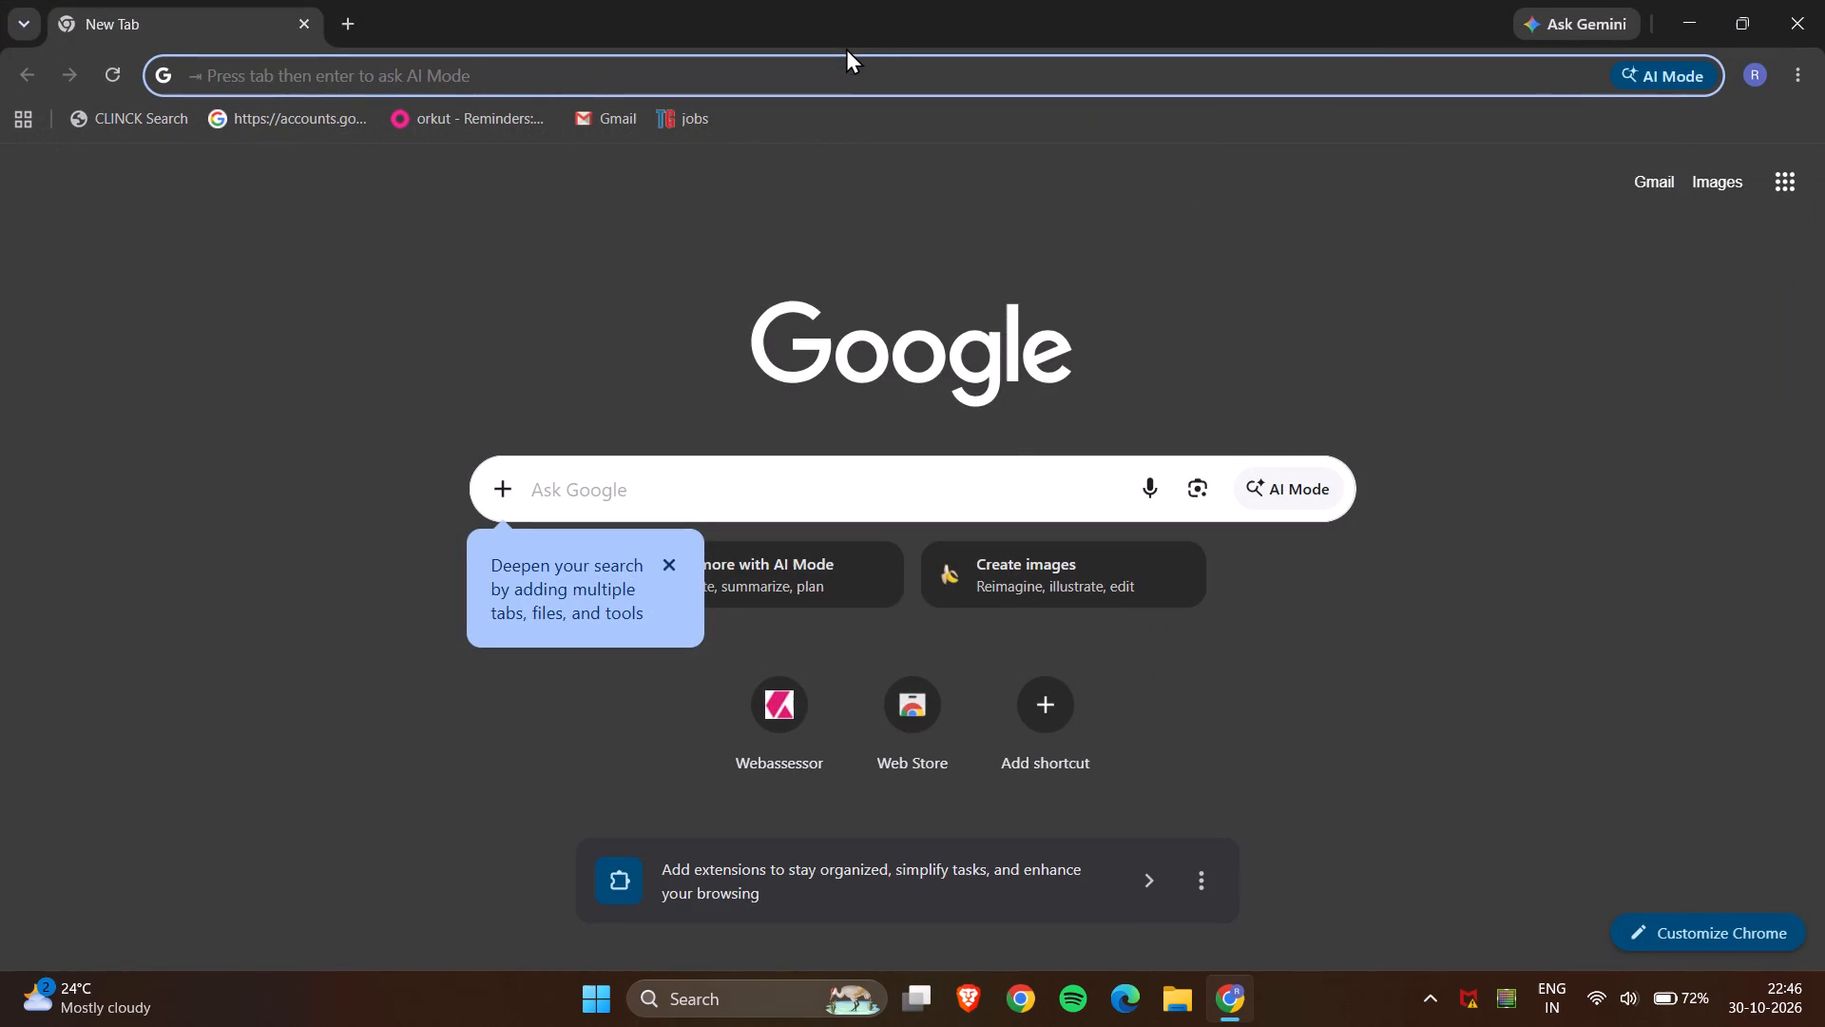
pyautogui.click(1757, 74)
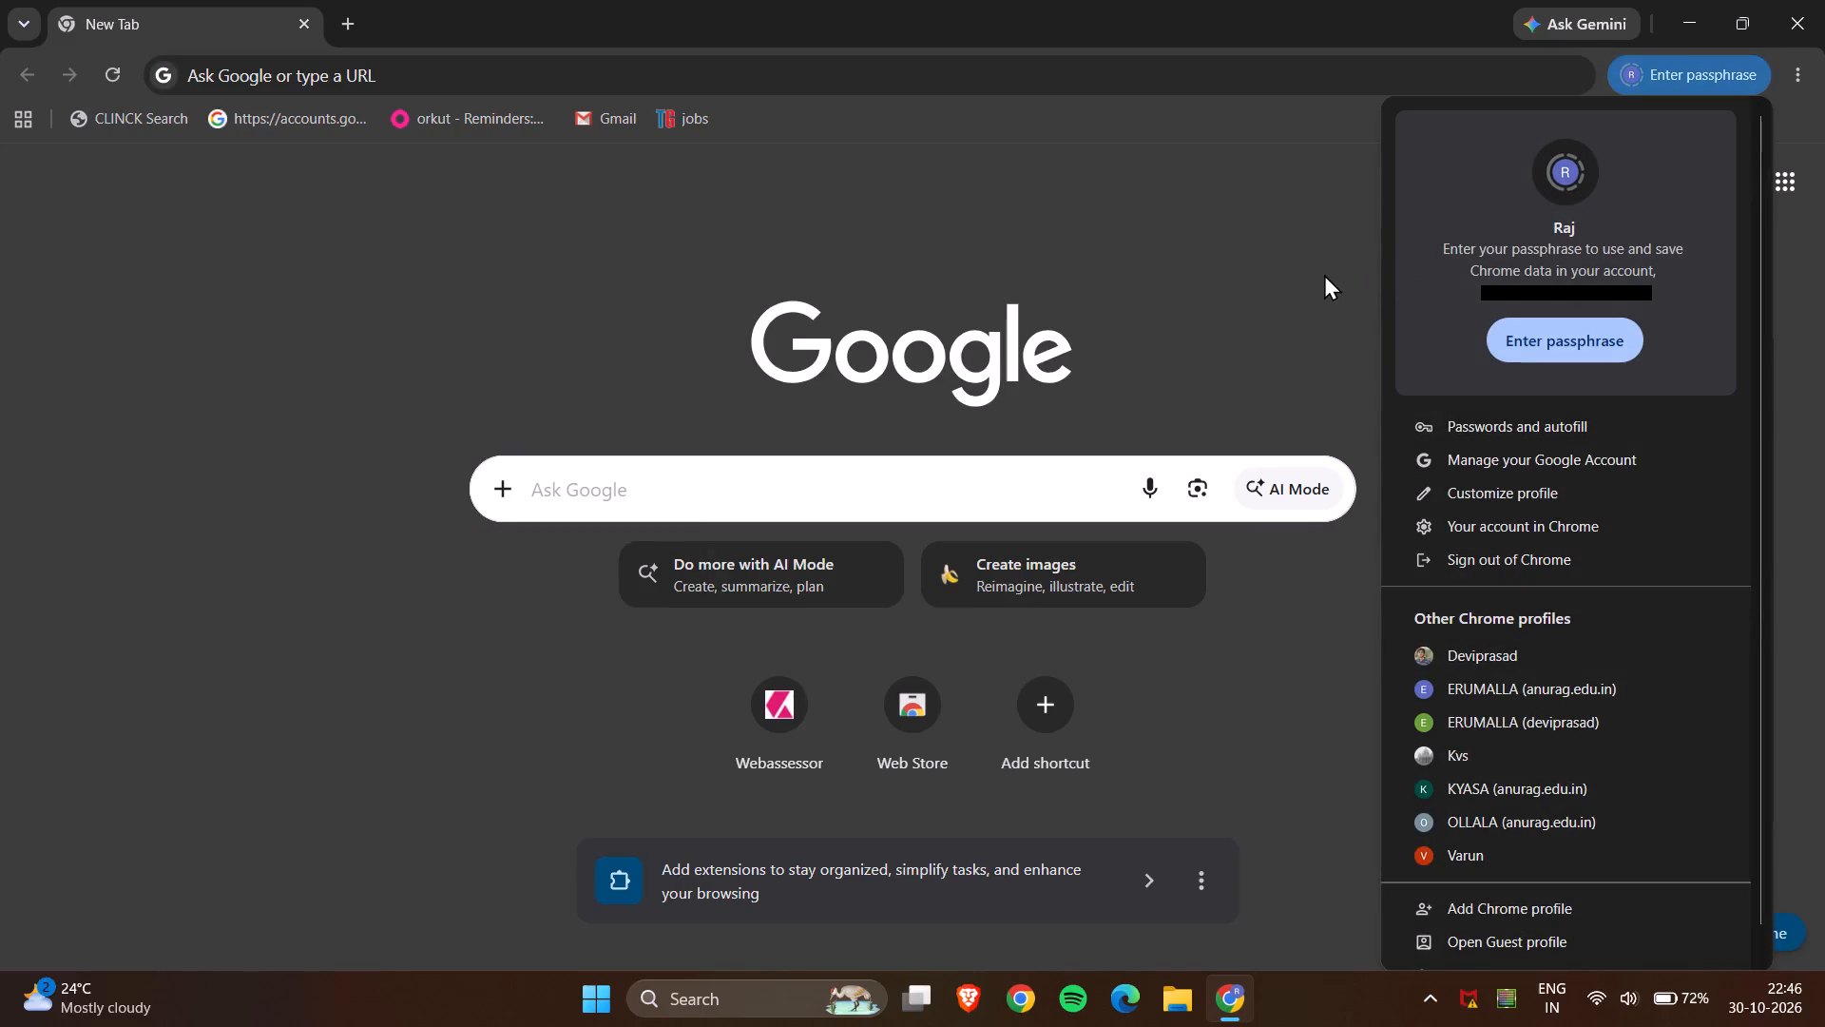
pyautogui.click(1324, 274)
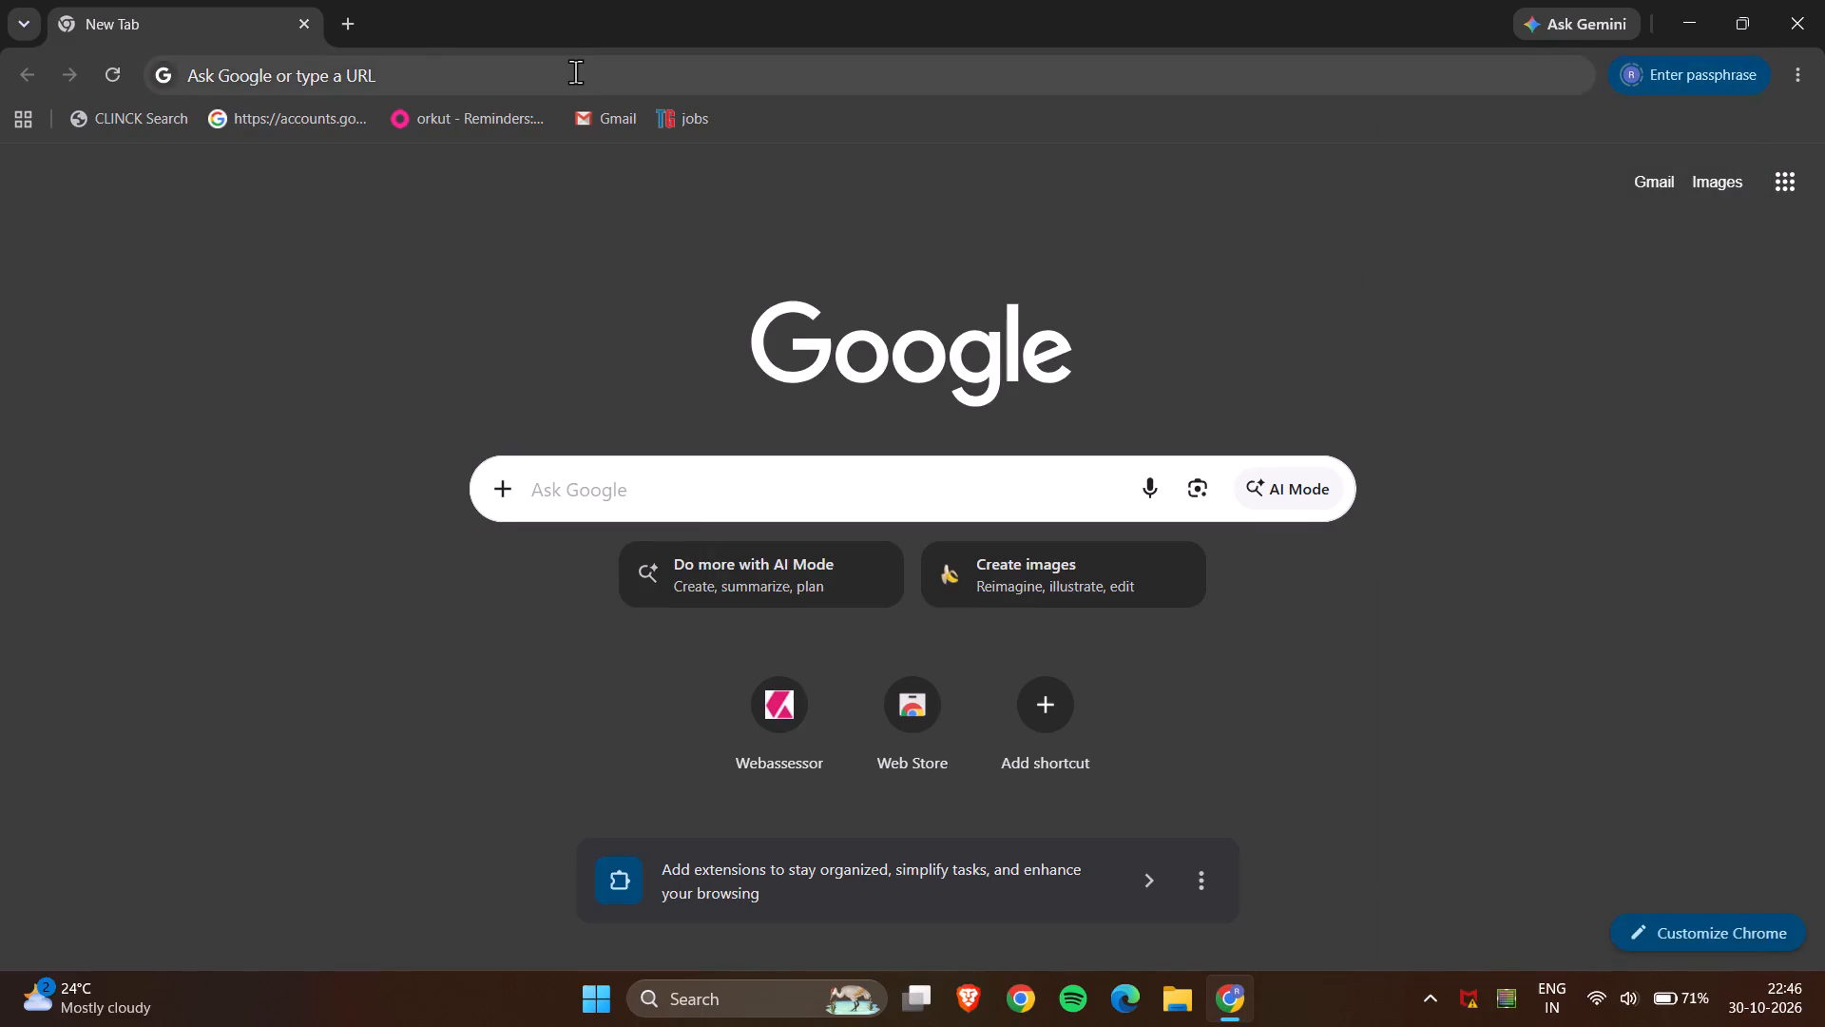
# Search the web for Naukri using the suggested Naukri entry.
pyautogui.click(575, 71)
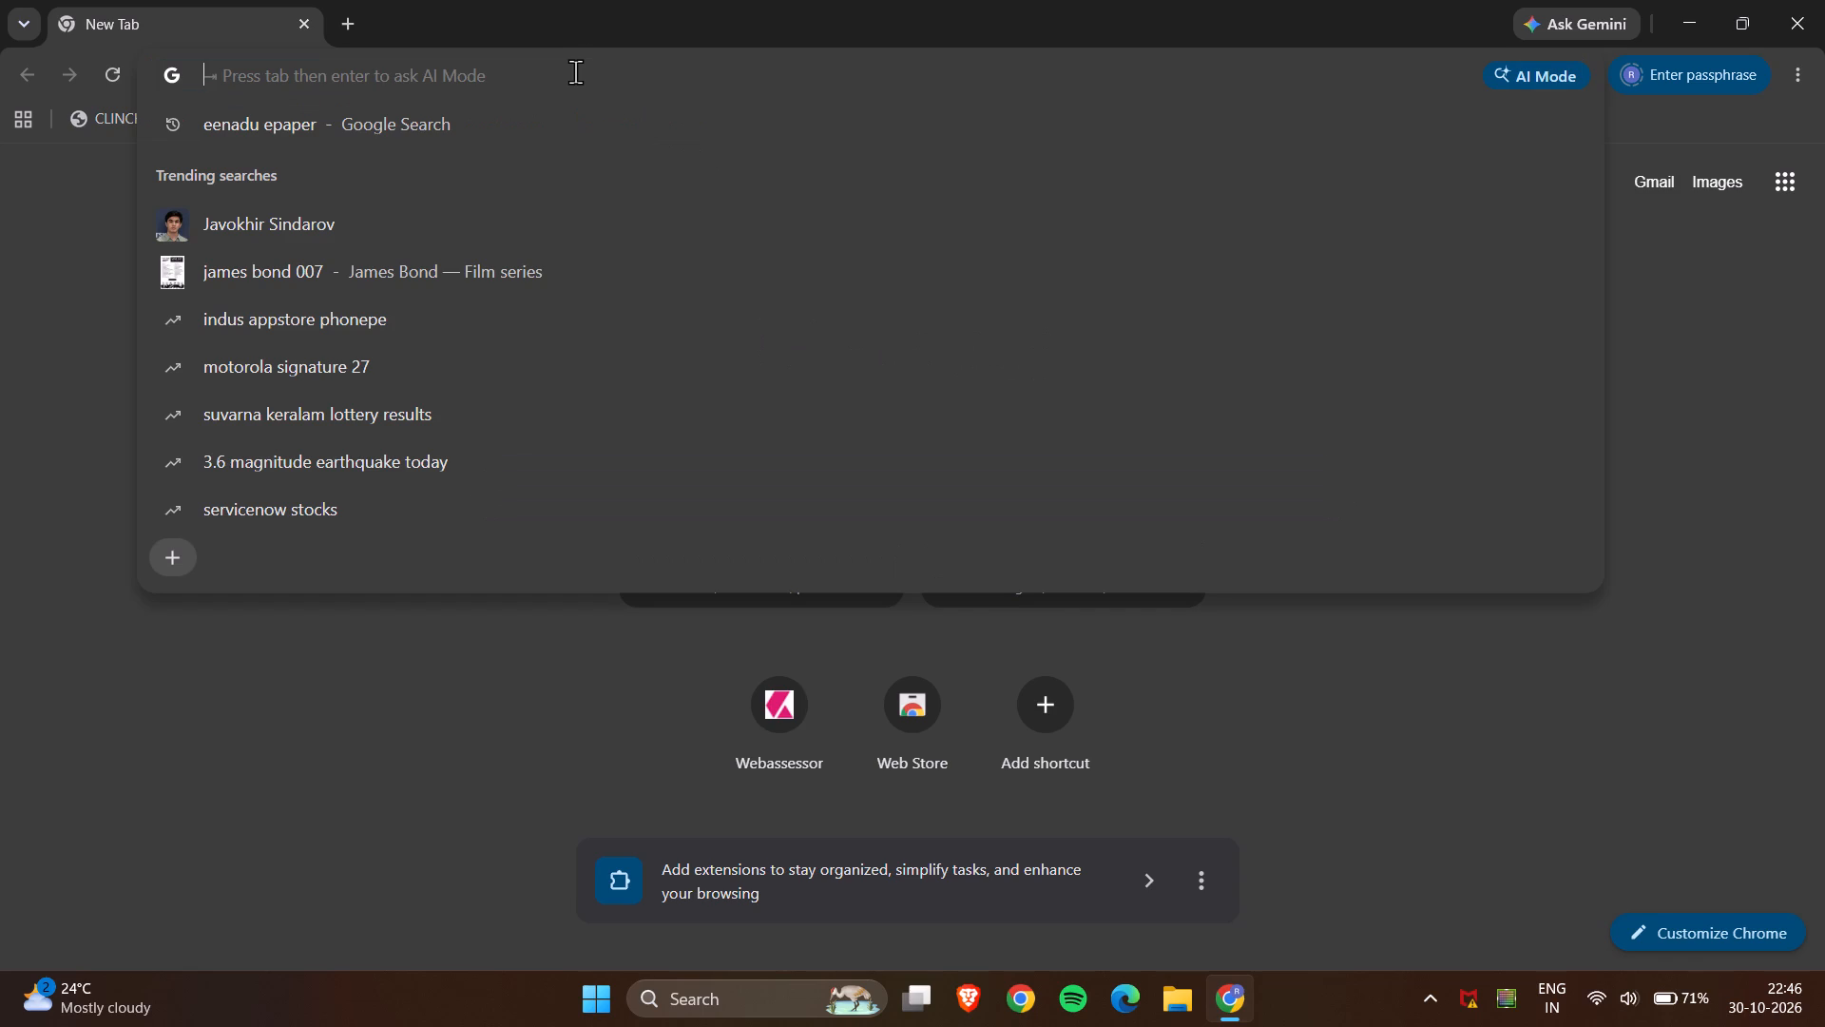
pyautogui.write('nau')
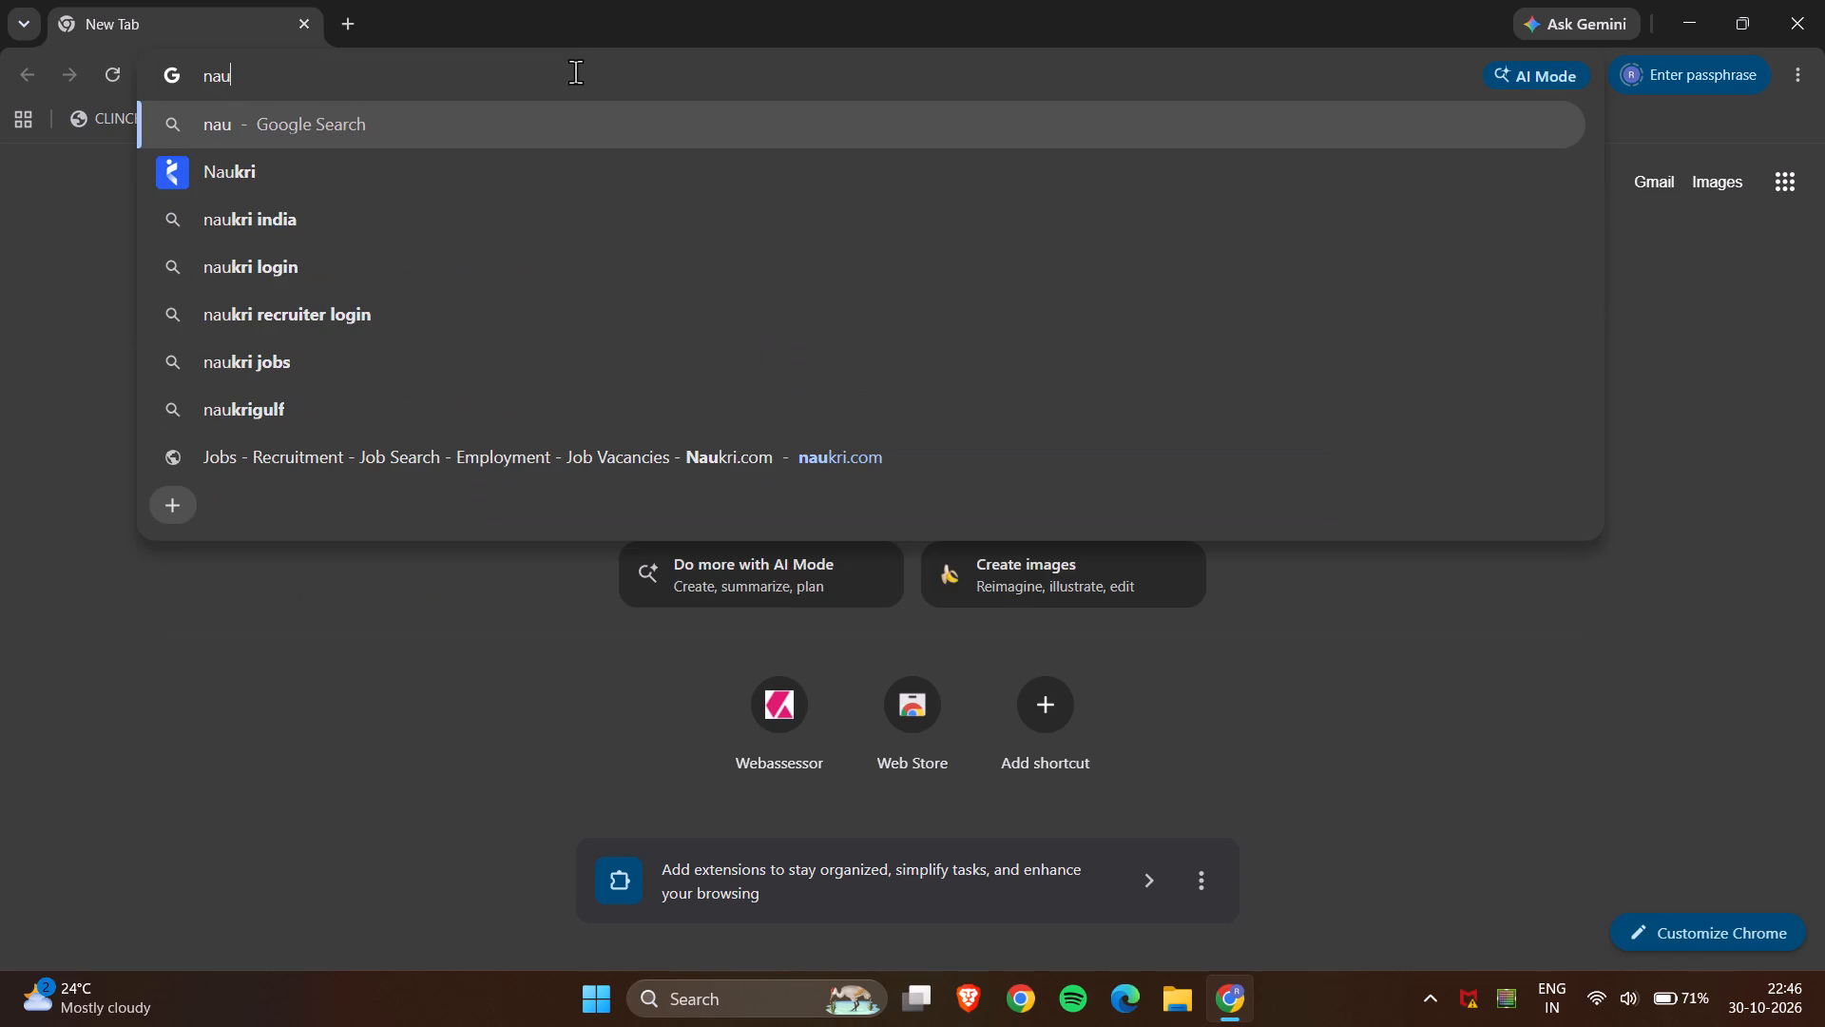
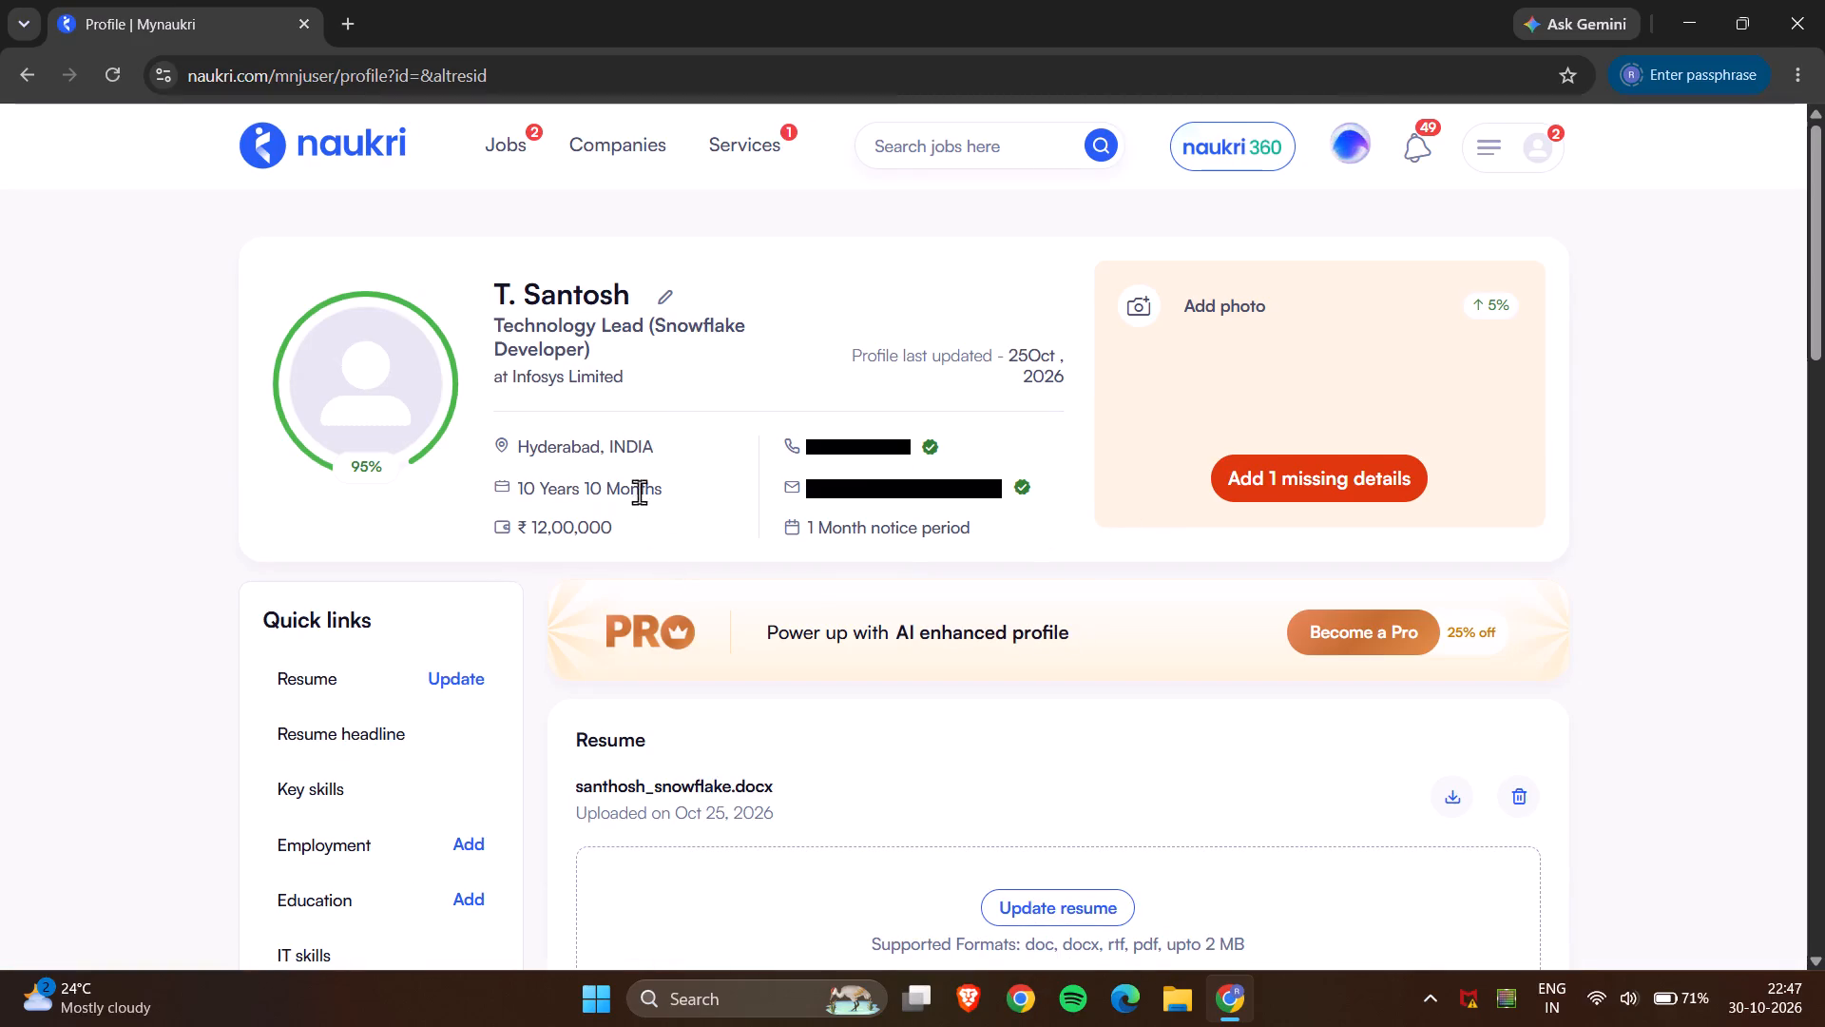
# Update the total experience in the profile's basic details to 11 Years and 0 Month, and save the profile.
pyautogui.click(670, 302)
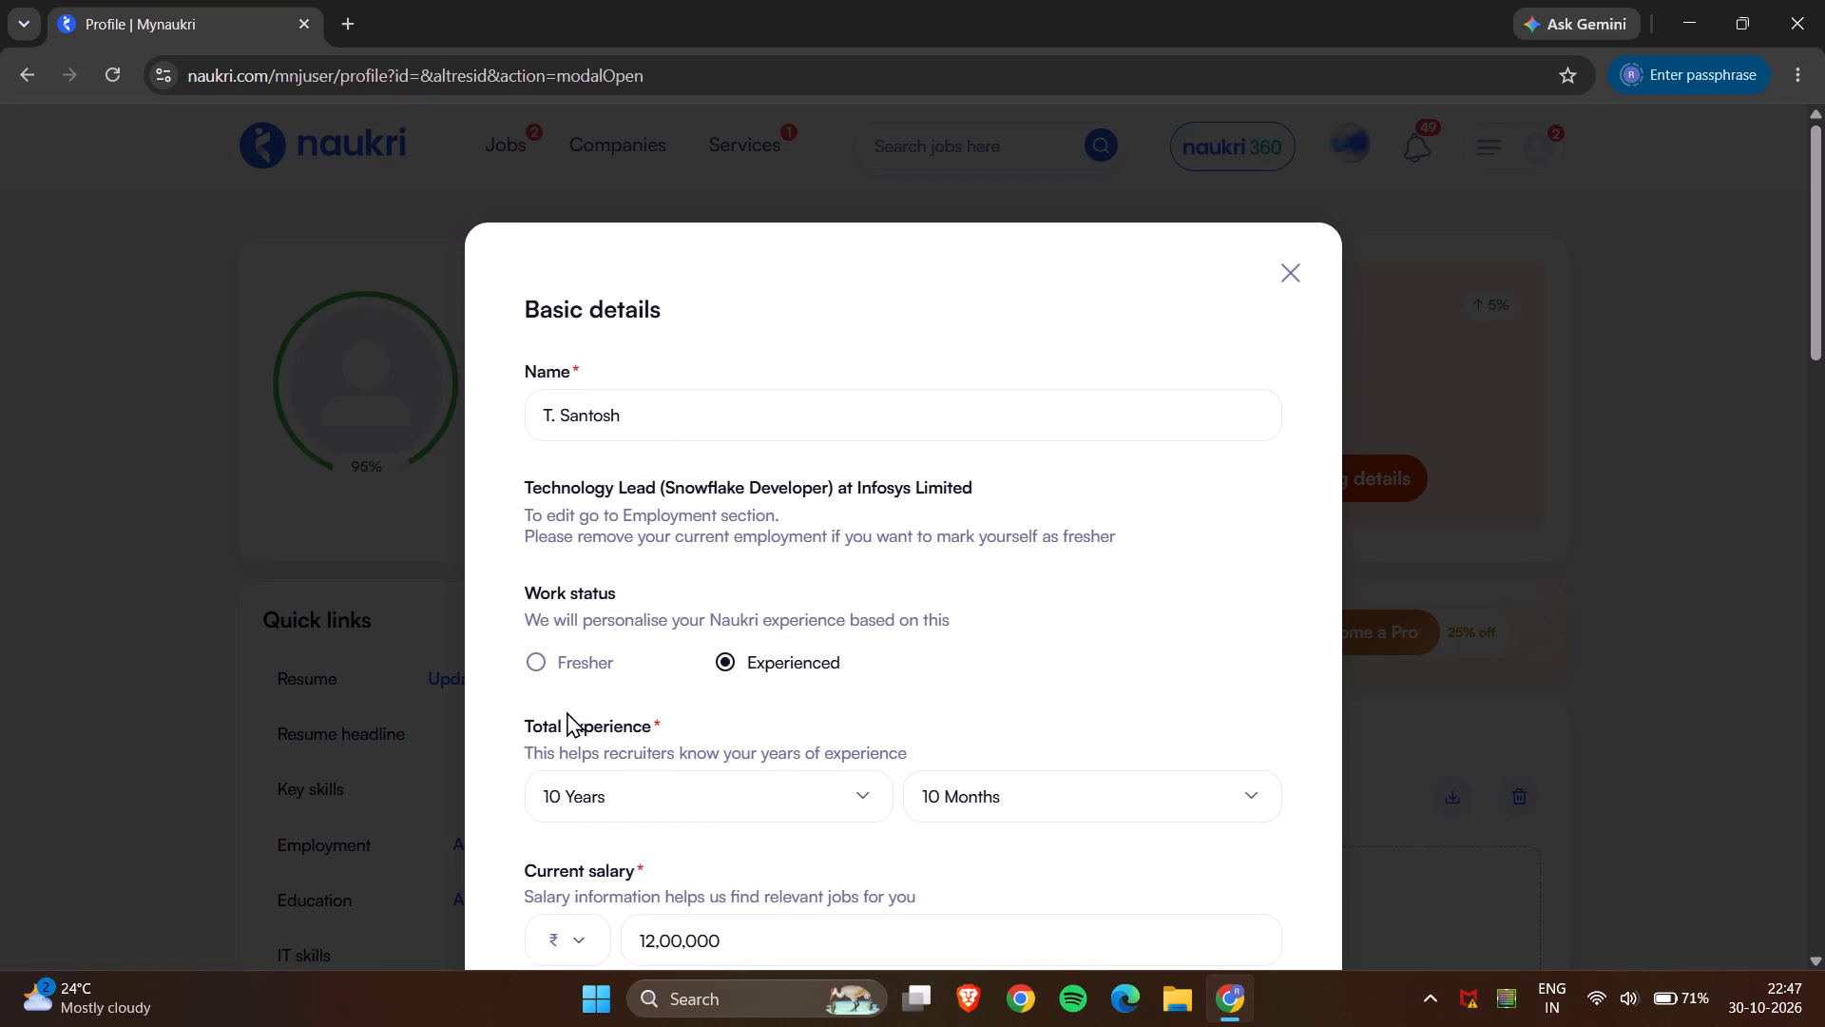
pyautogui.scroll(-2, 682, 681)
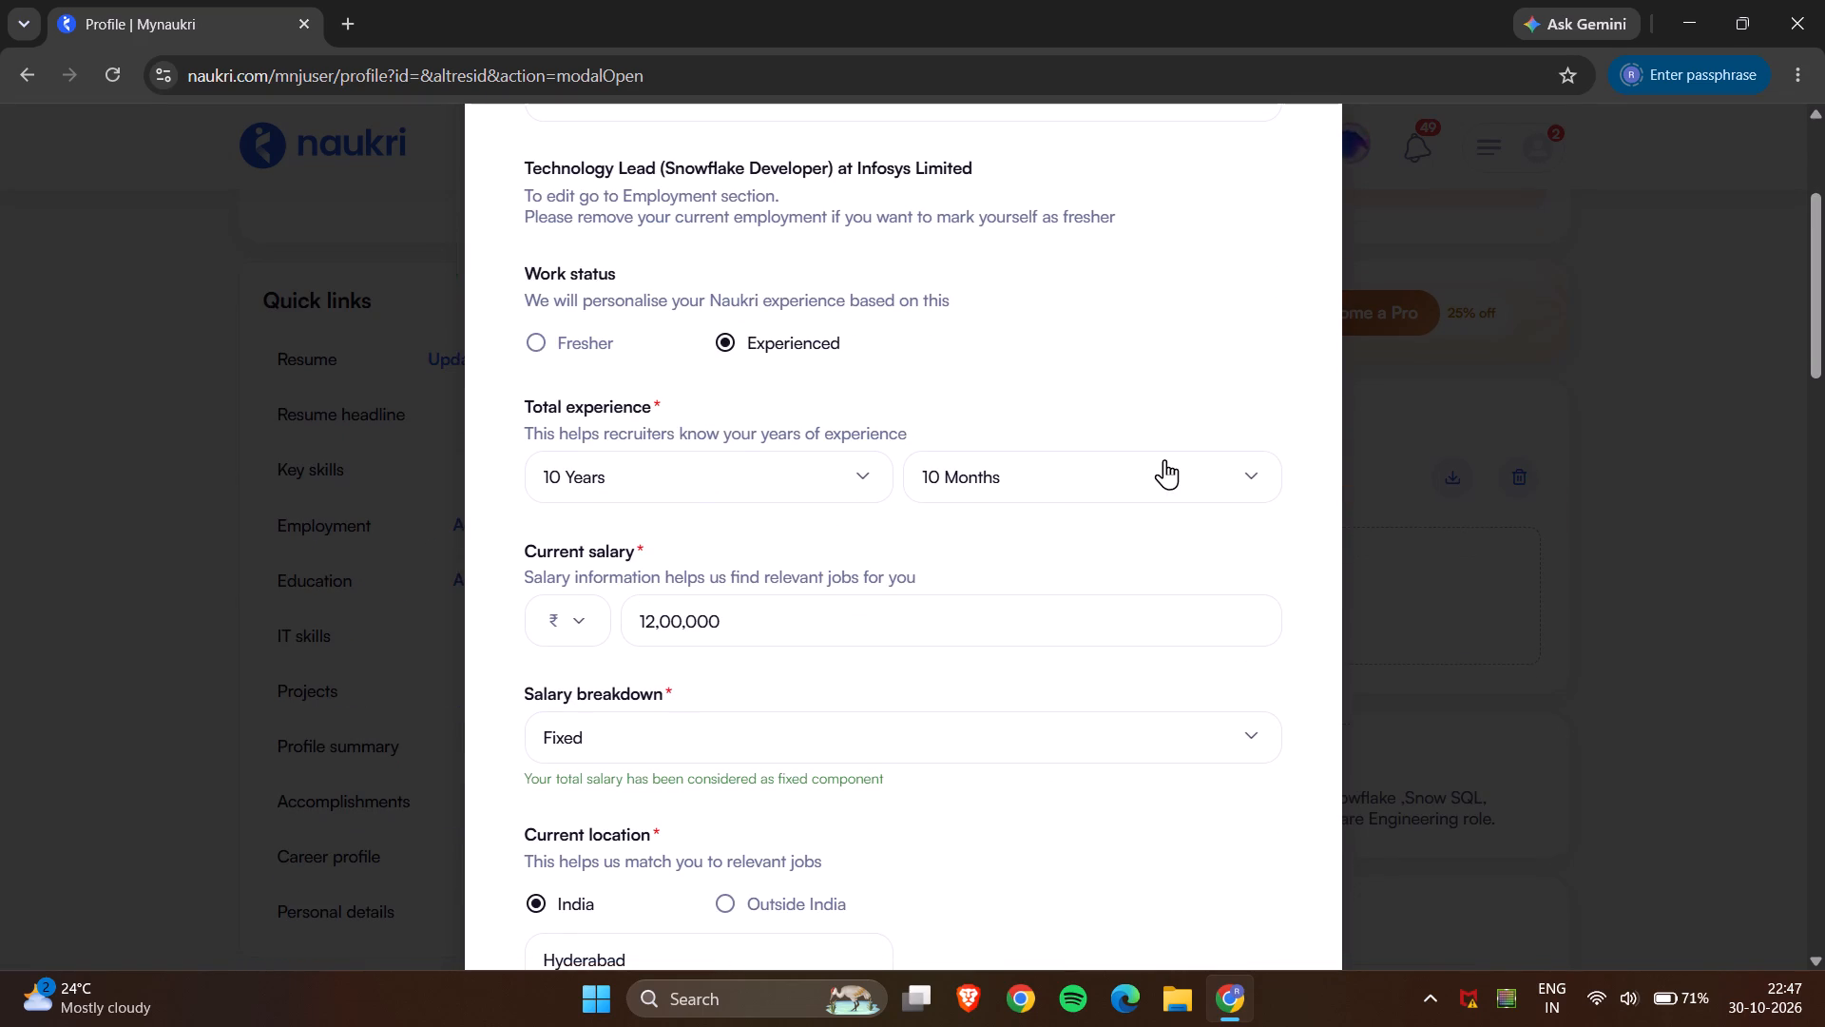
pyautogui.click(722, 479)
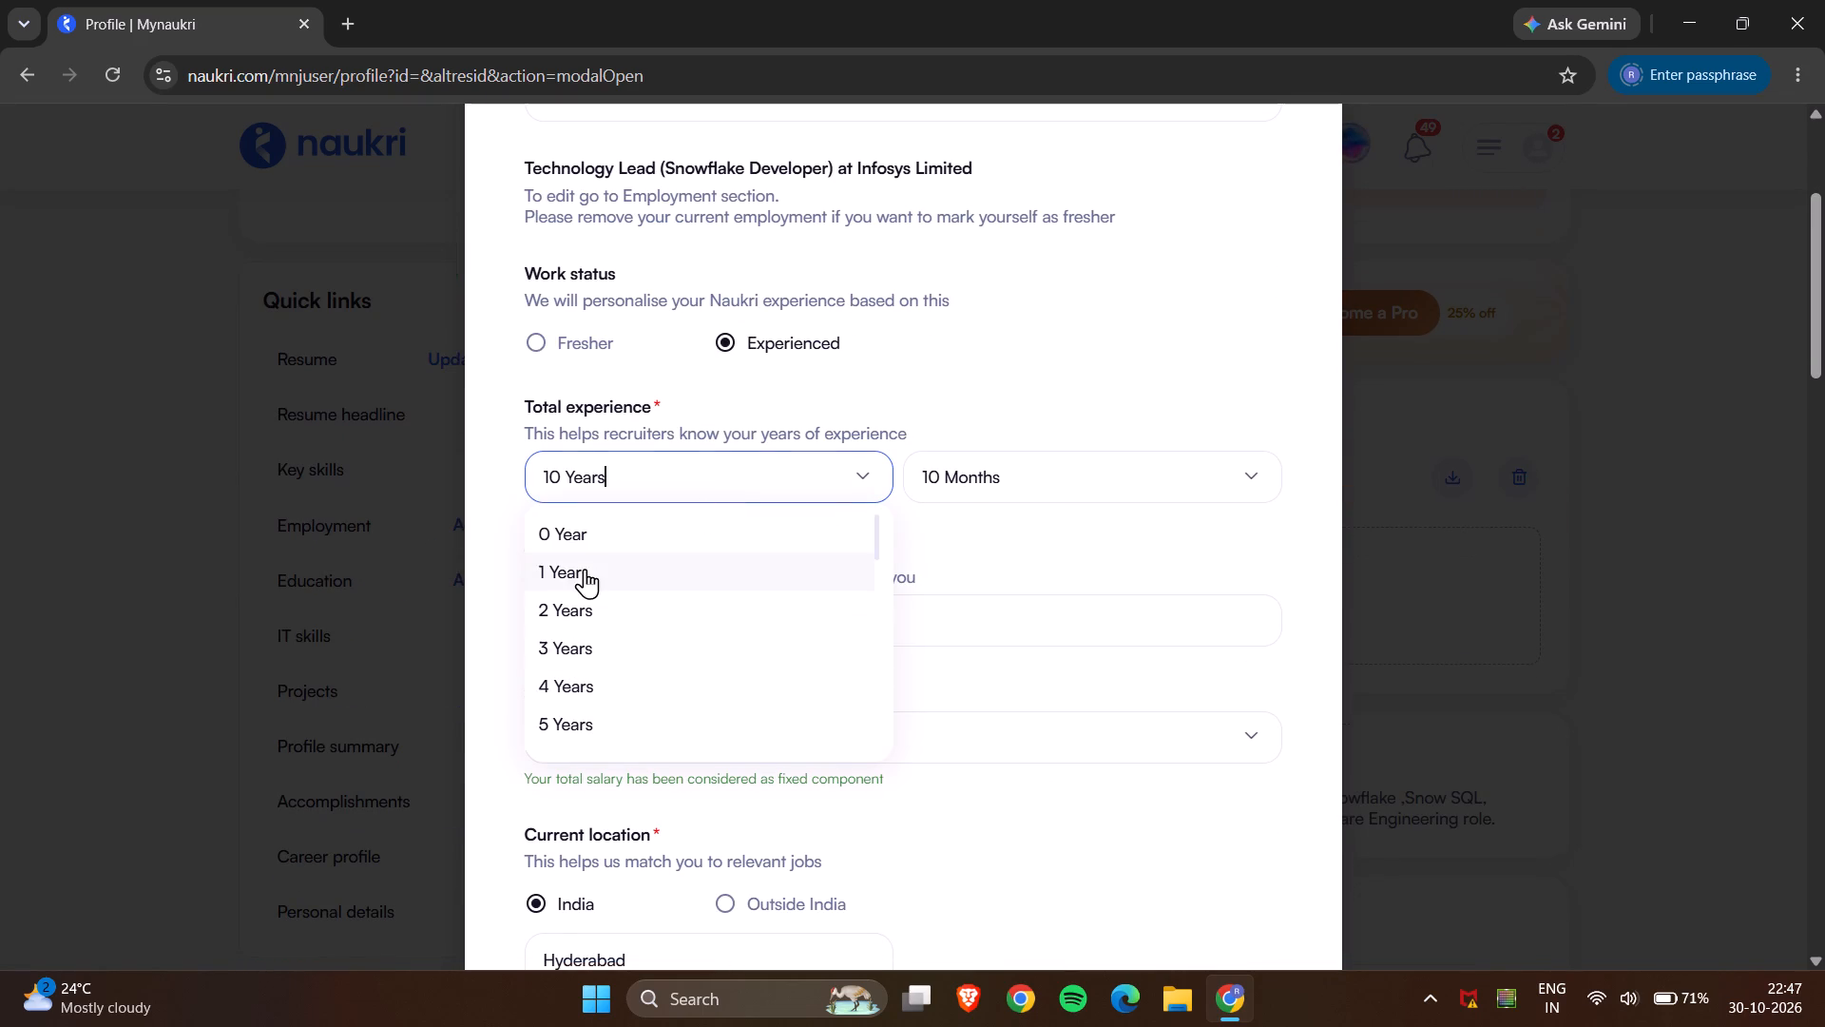
pyautogui.scroll(-1, 571, 707)
pyautogui.moveTo(571, 707); pyautogui.dragTo(573, 688)
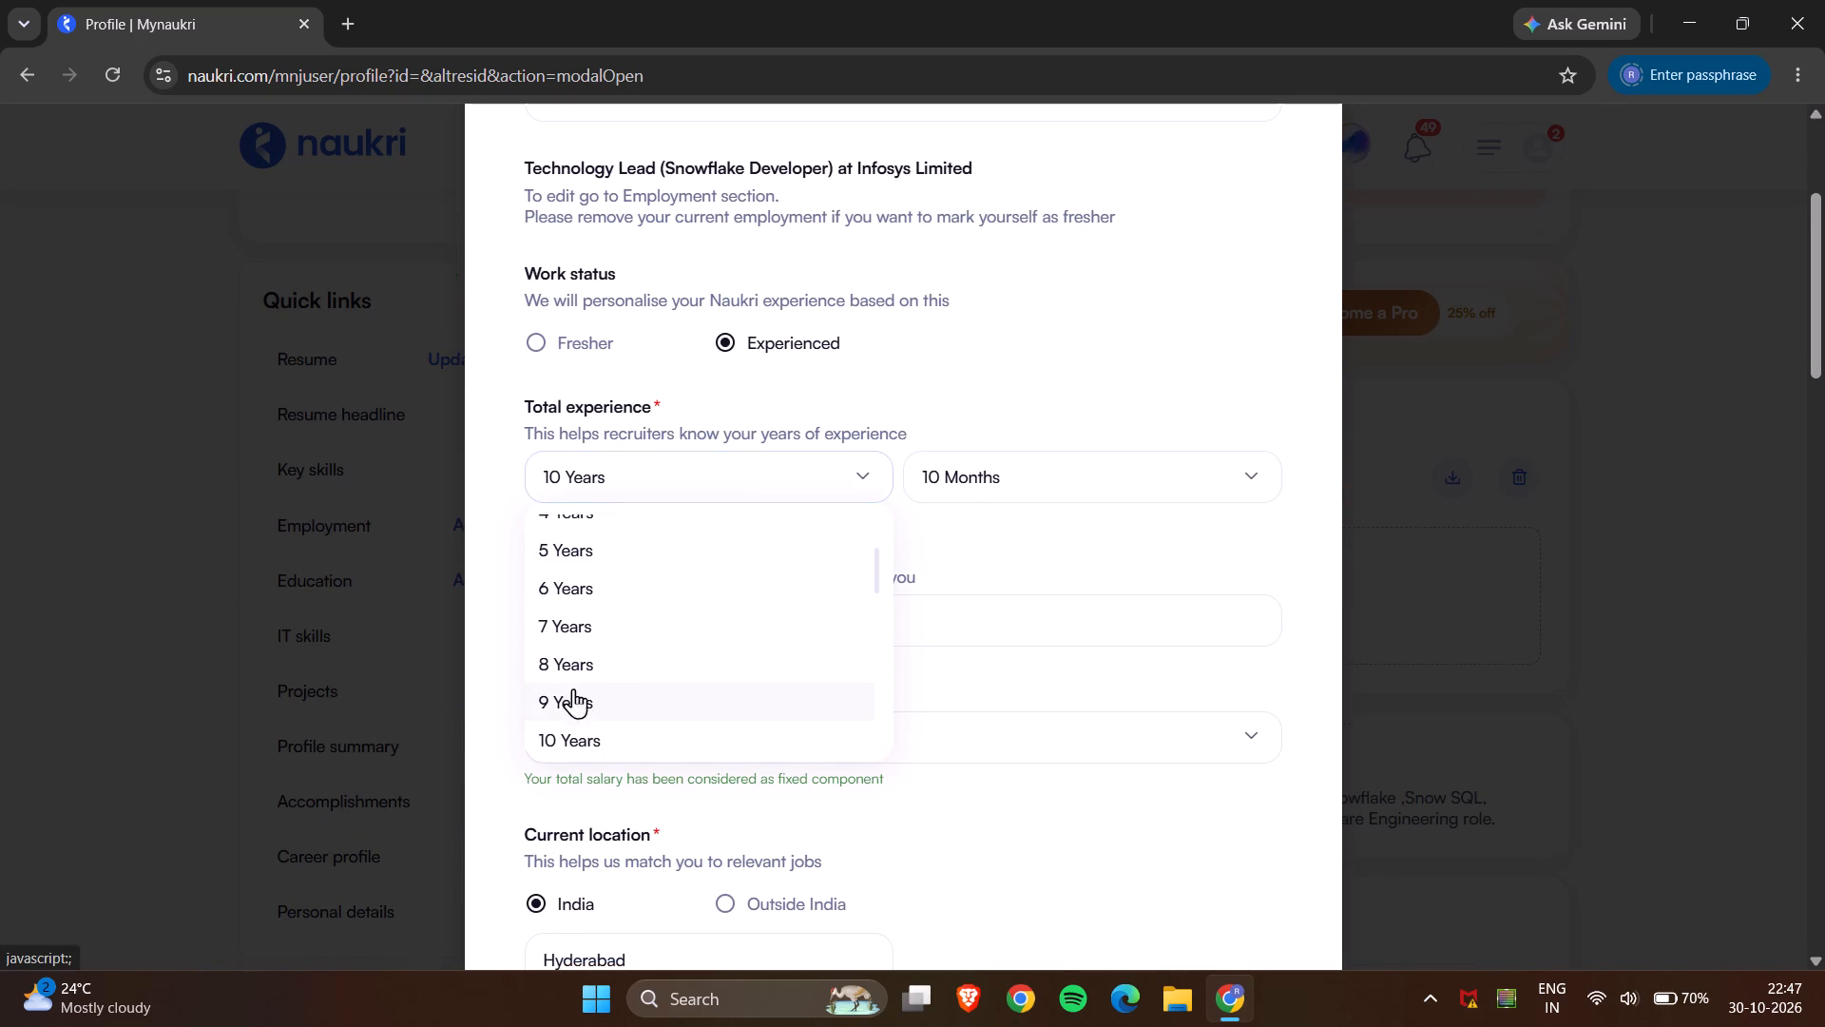
pyautogui.moveTo(573, 688); pyautogui.dragTo(583, 650)
pyautogui.scroll(-1, 583, 650)
pyautogui.click(575, 609)
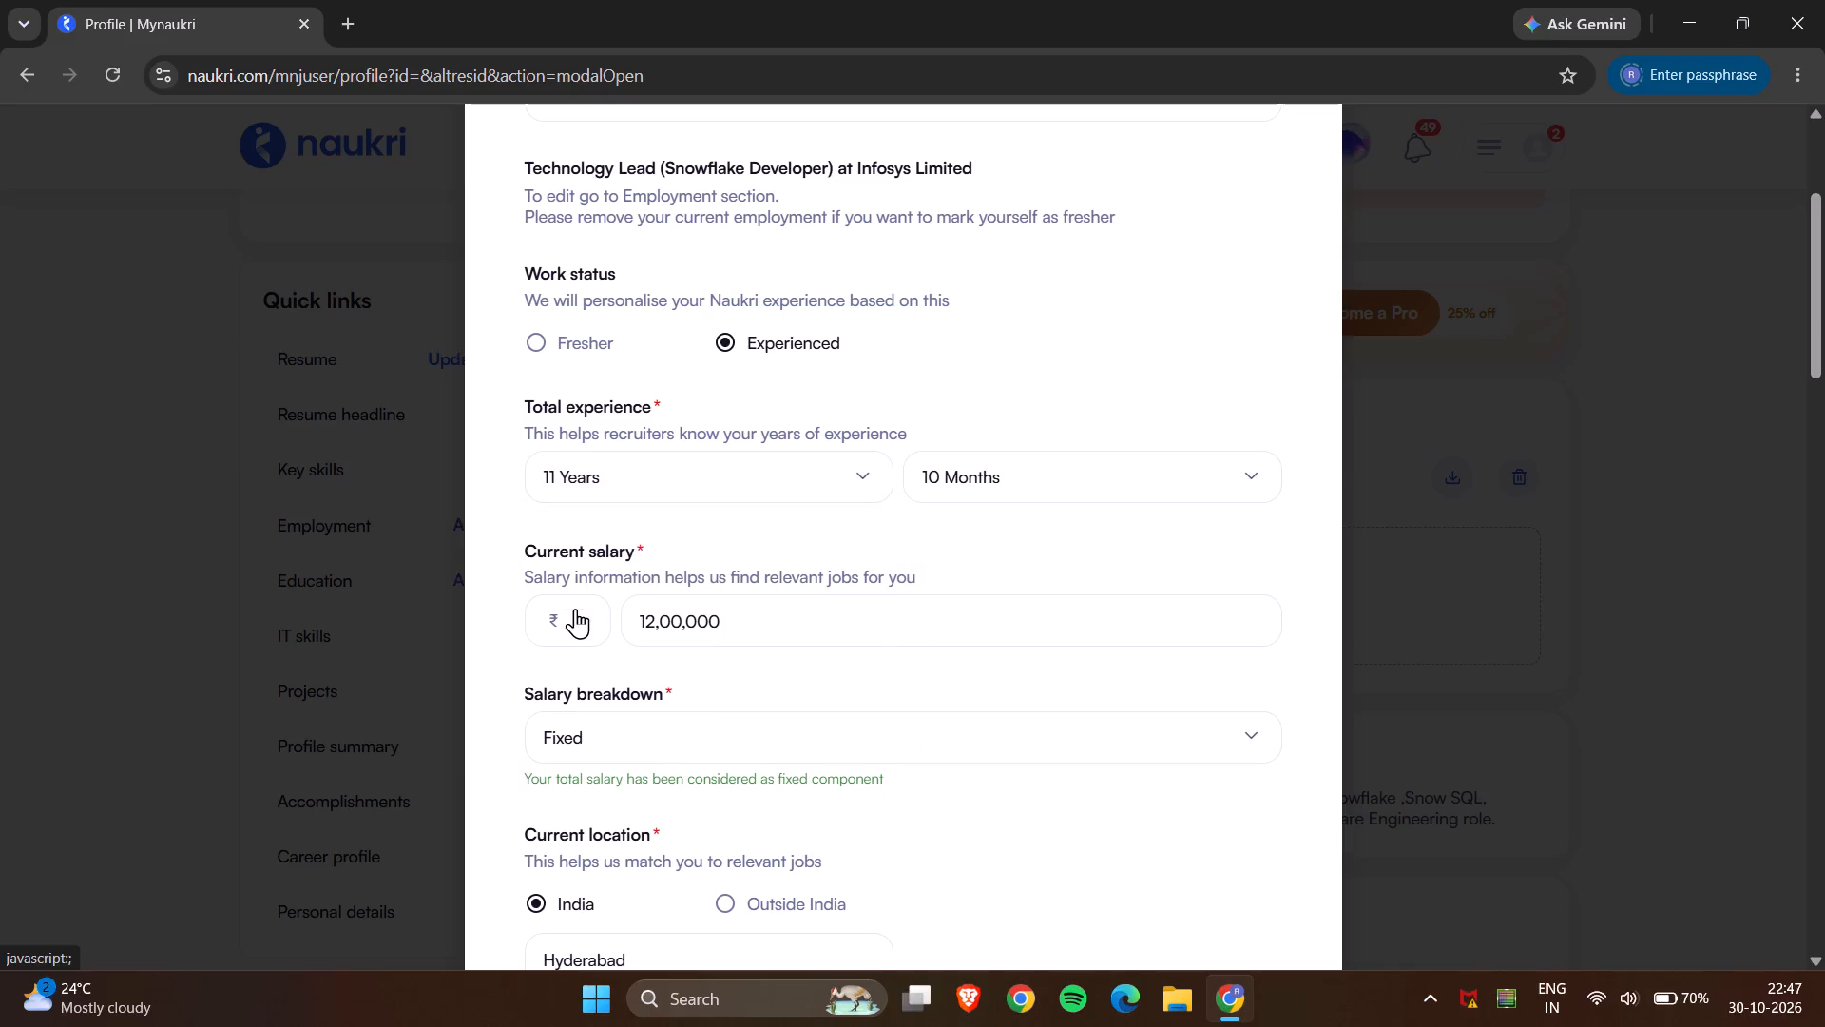
pyautogui.click(998, 491)
pyautogui.click(963, 533)
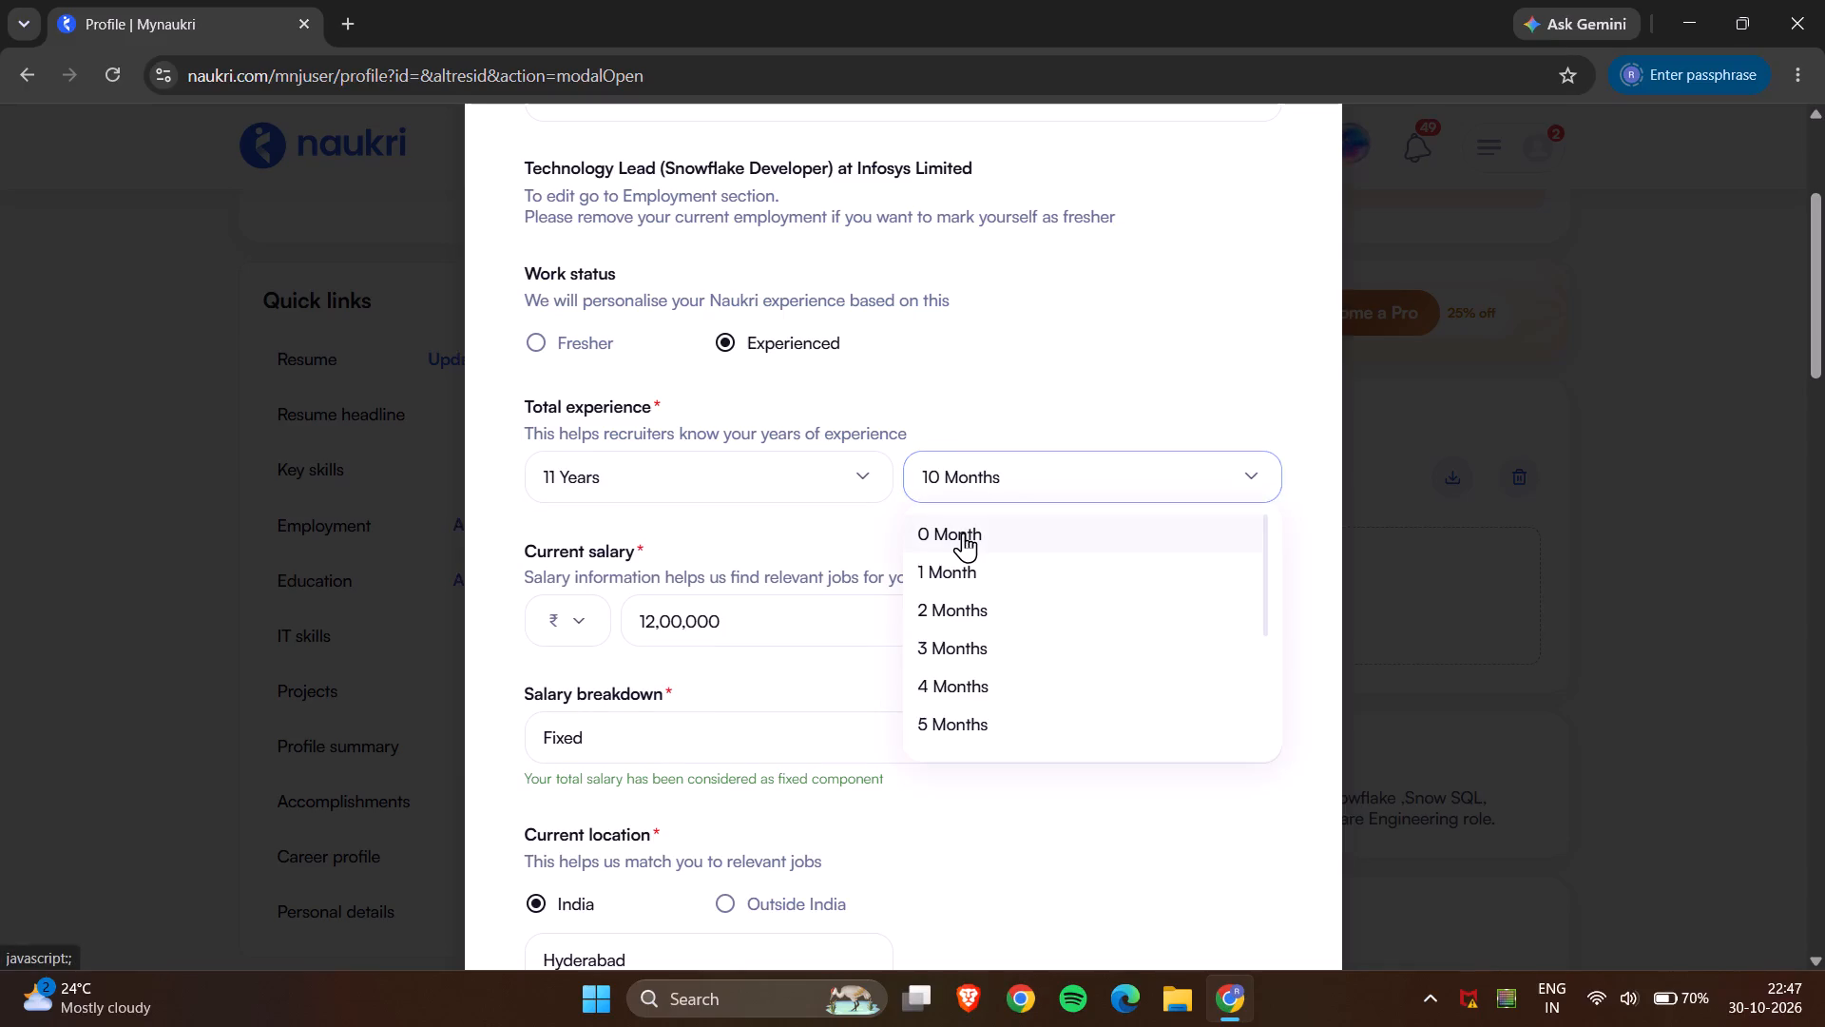
pyautogui.scroll(-3, 963, 533)
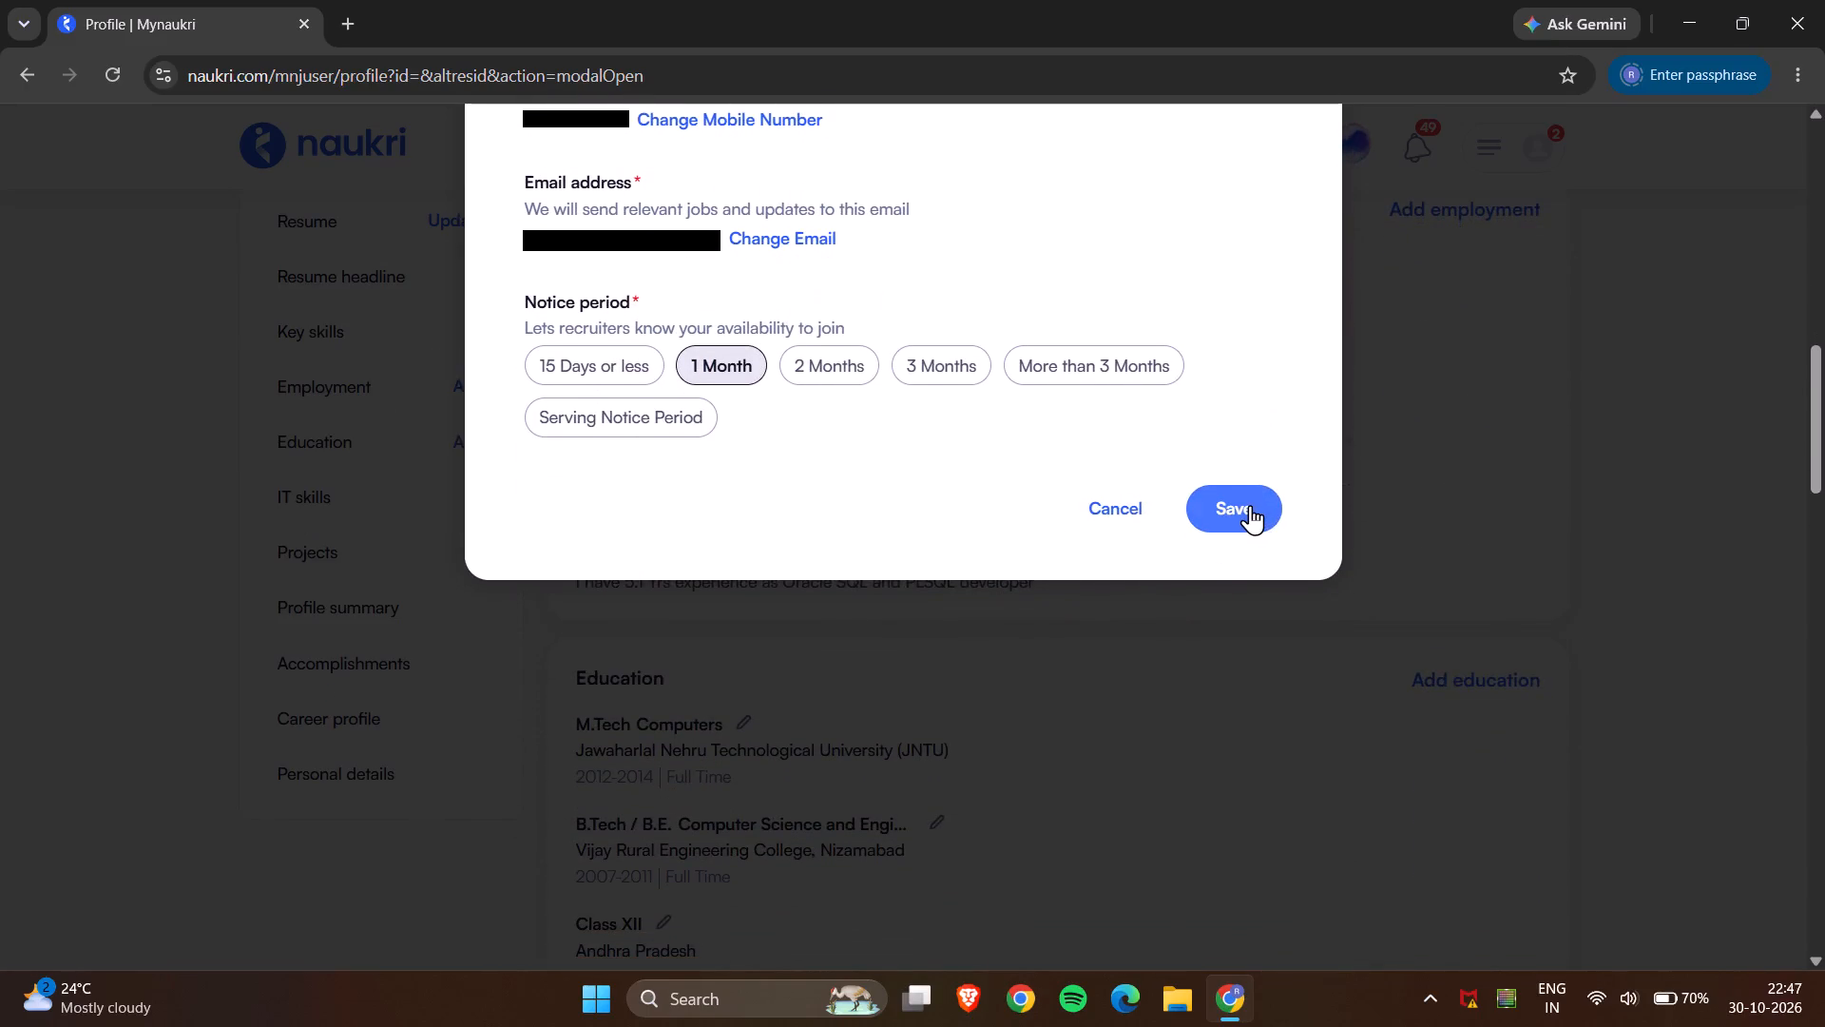
pyautogui.click(1250, 505)
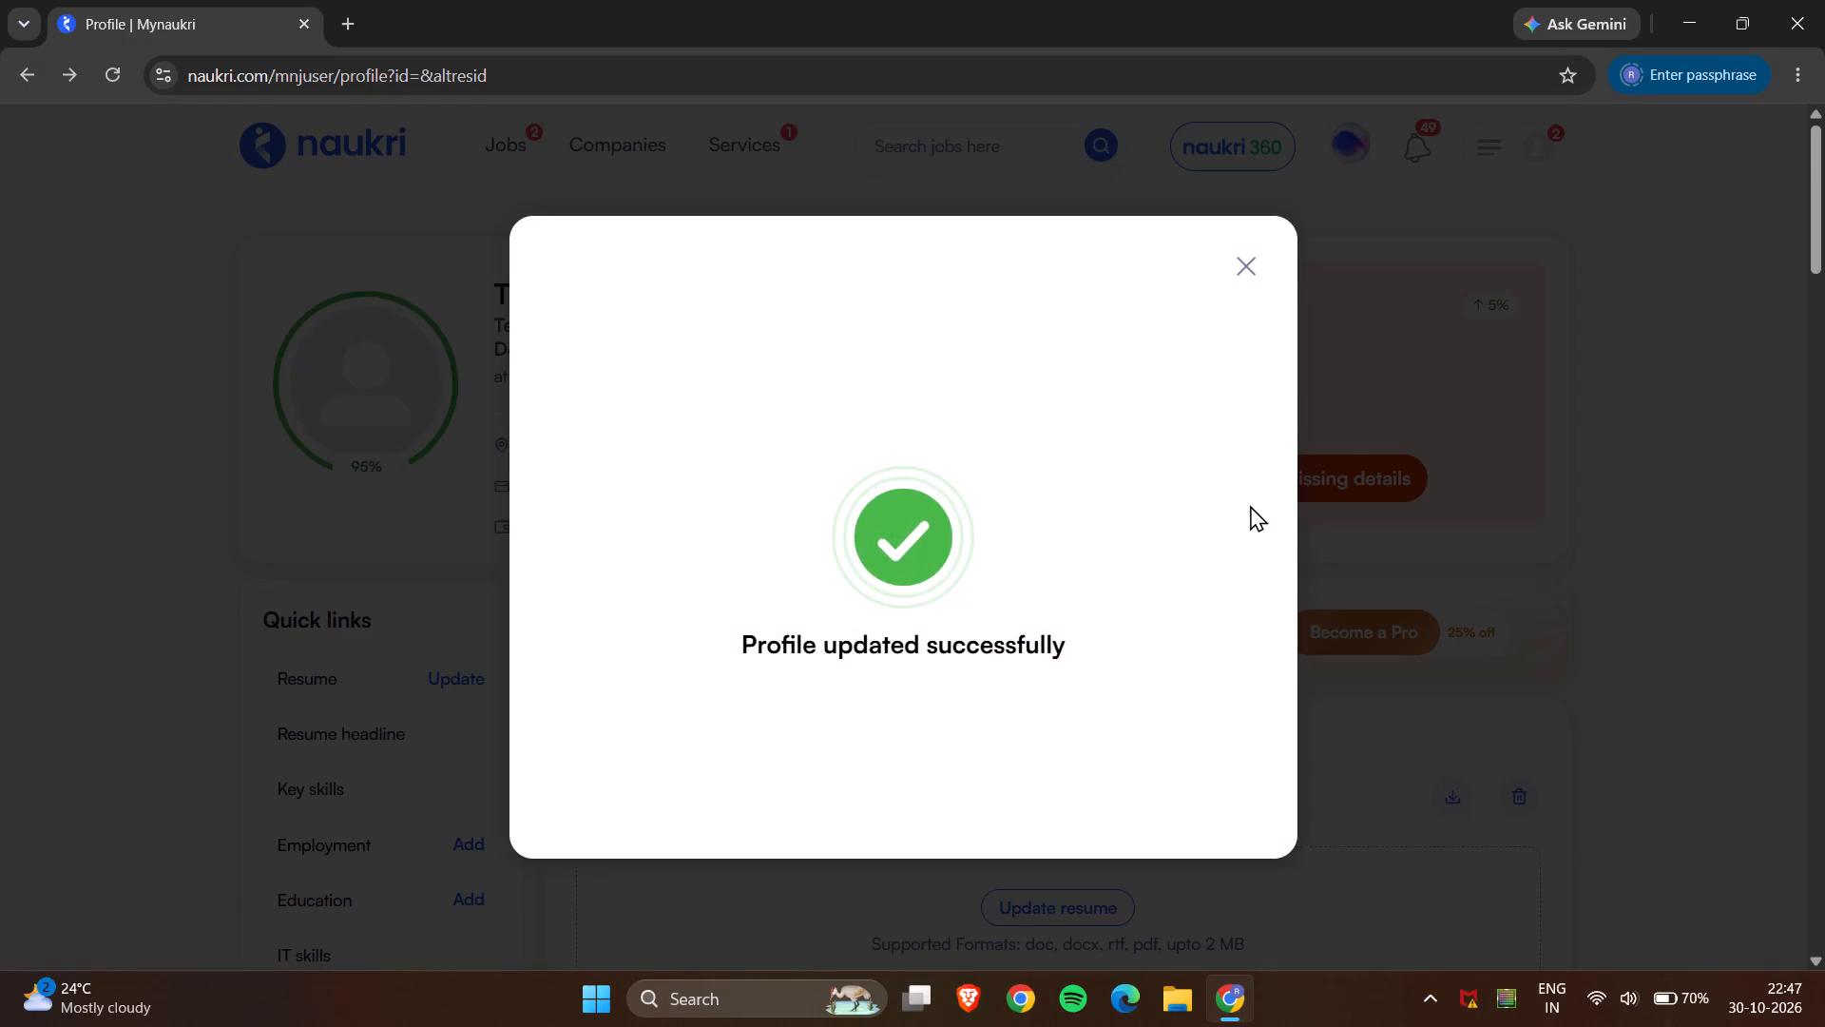
pyautogui.click(1240, 277)
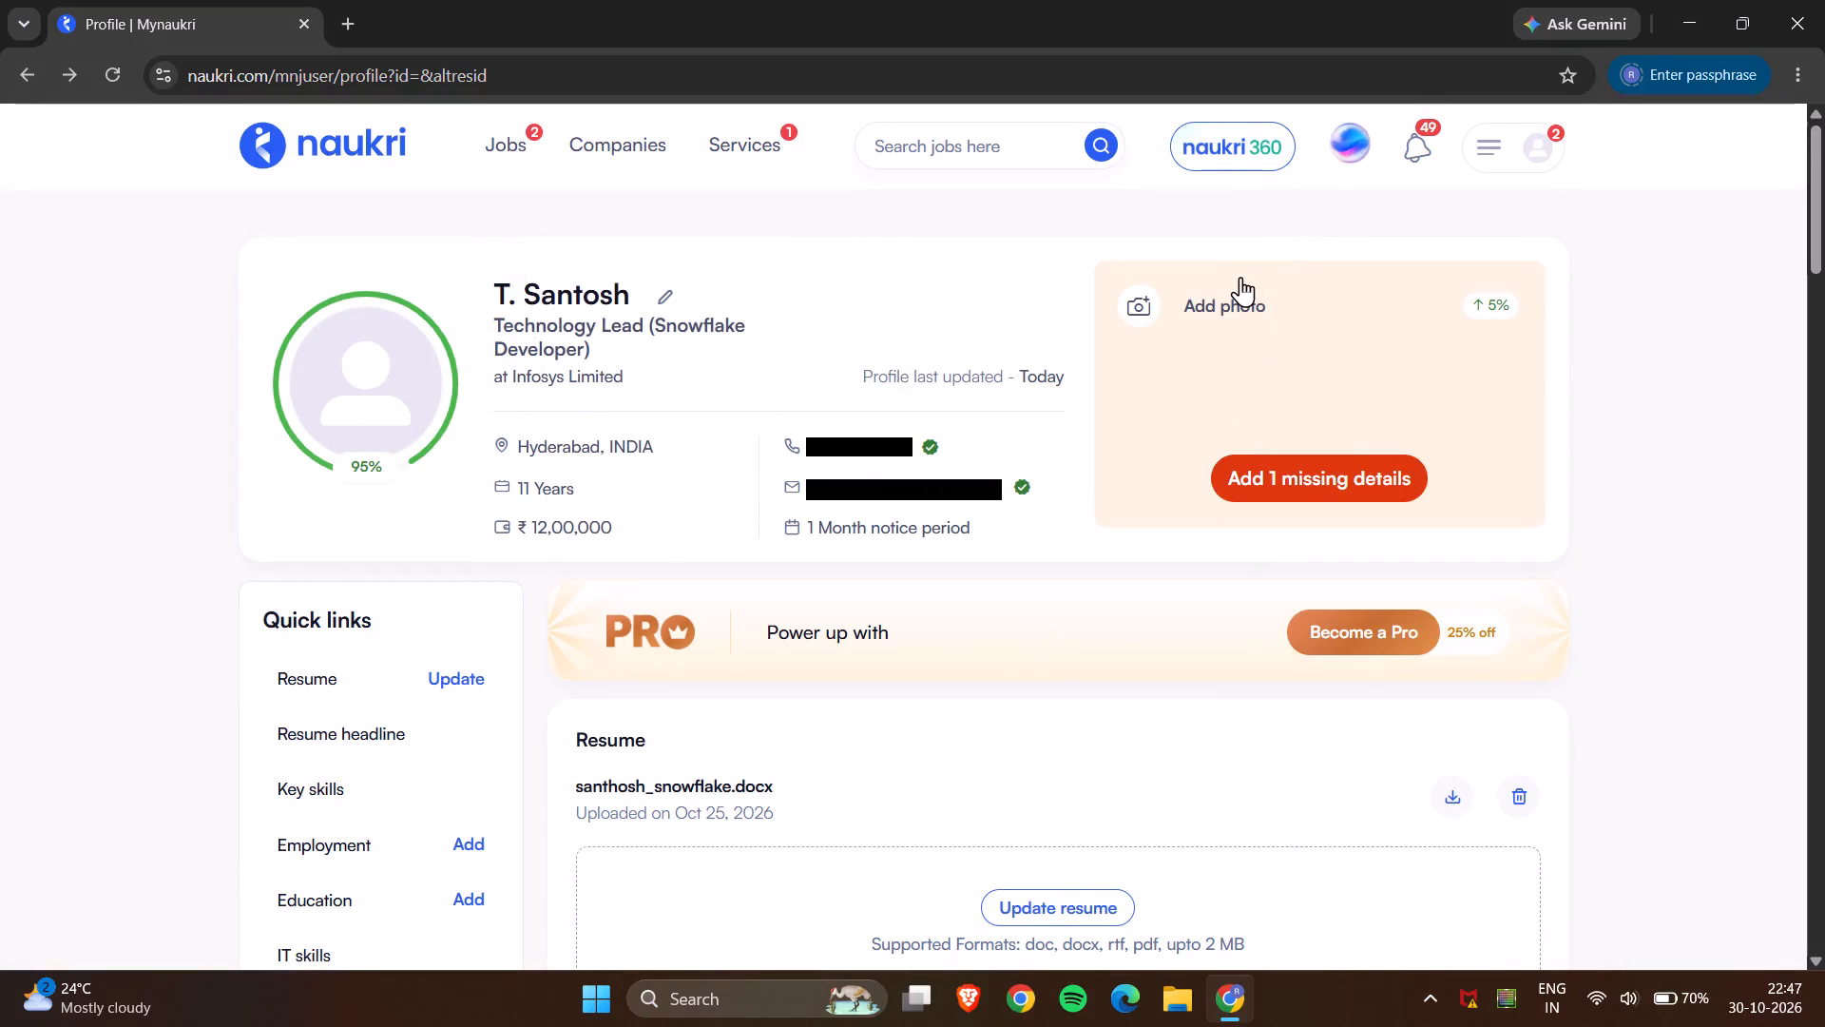
# Download the uploaded resume from the Naukri profile and open it in a maximized Word window with editing enabled.
pyautogui.scroll(-2, 859, 715)
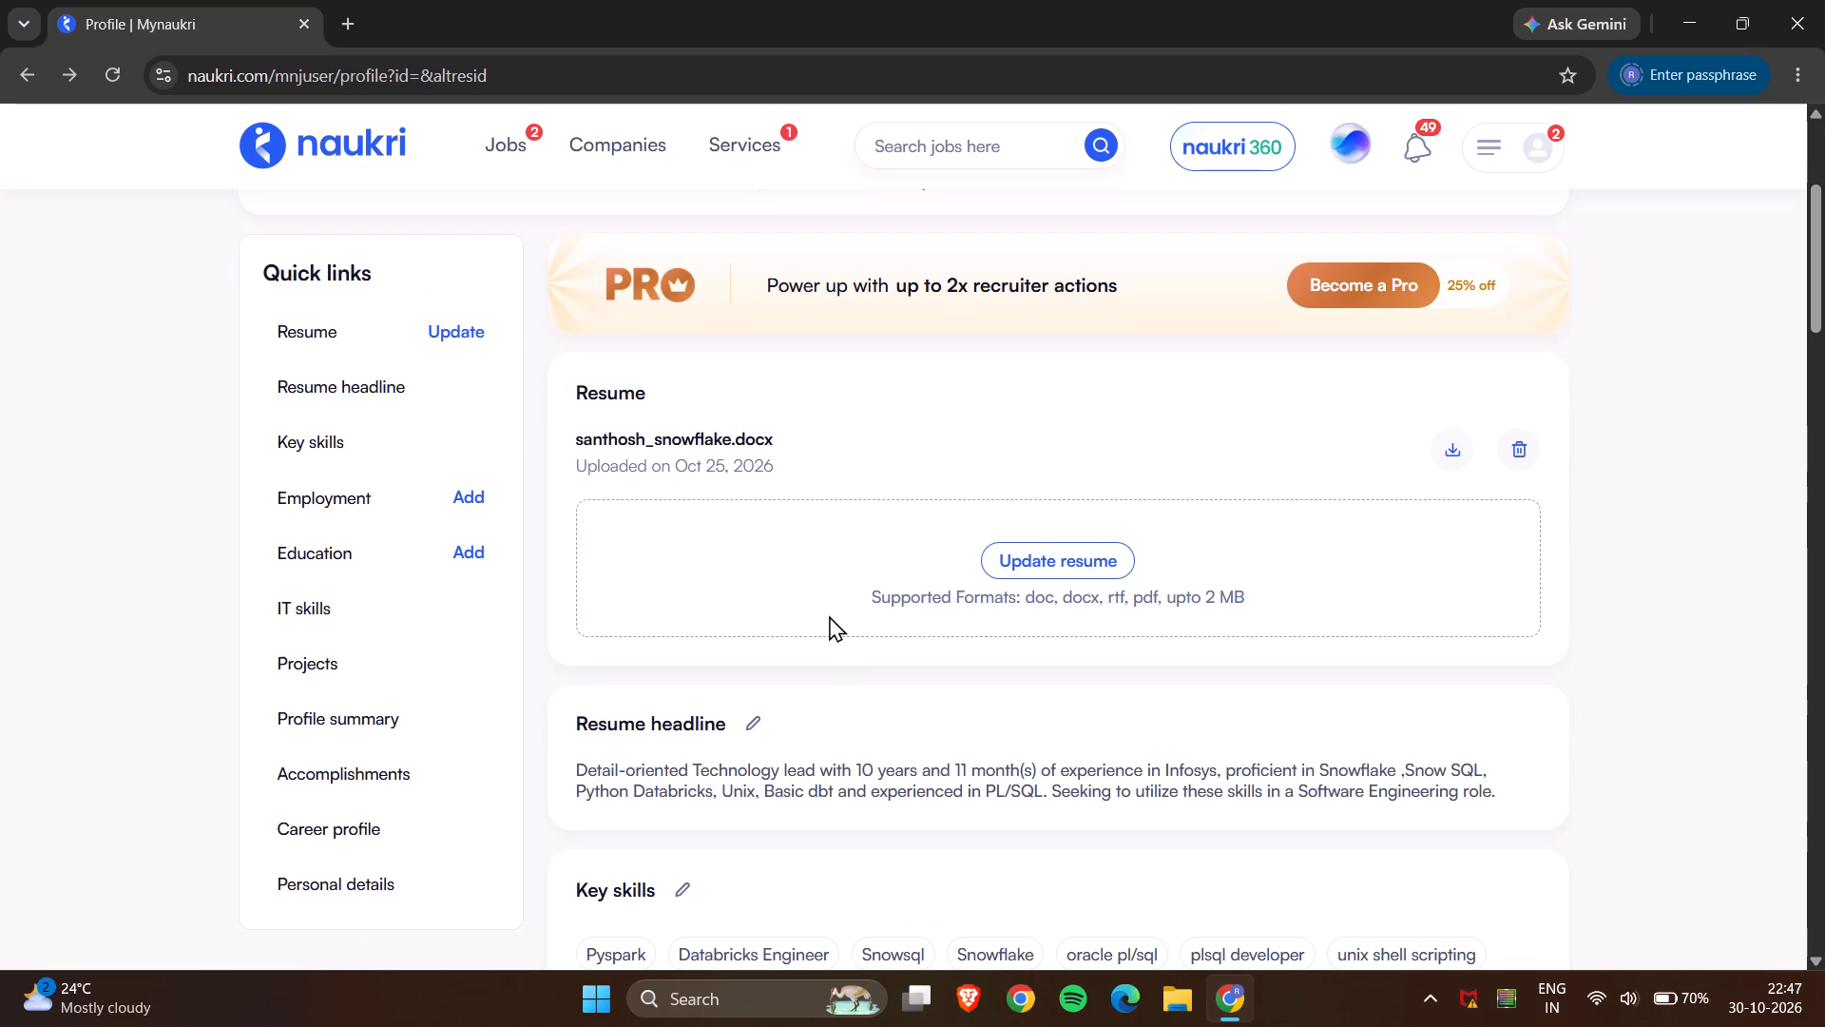
pyautogui.click(1454, 445)
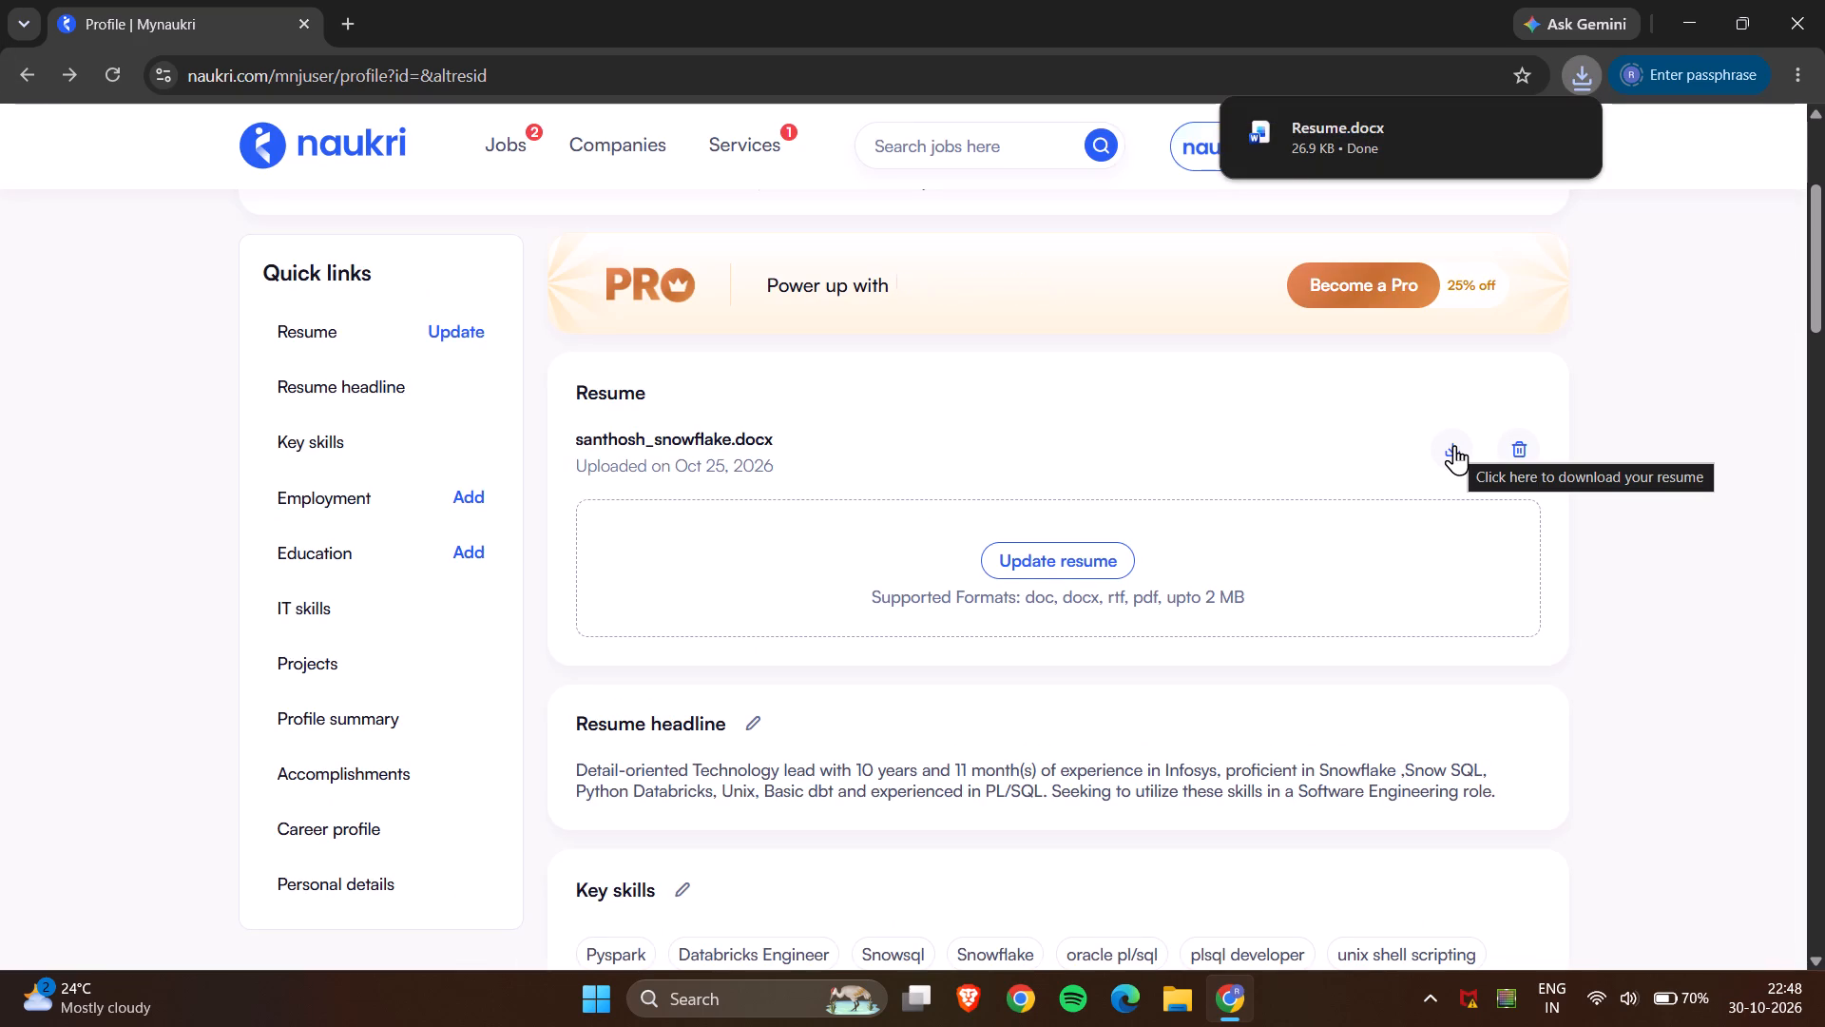
pyautogui.click(1324, 127)
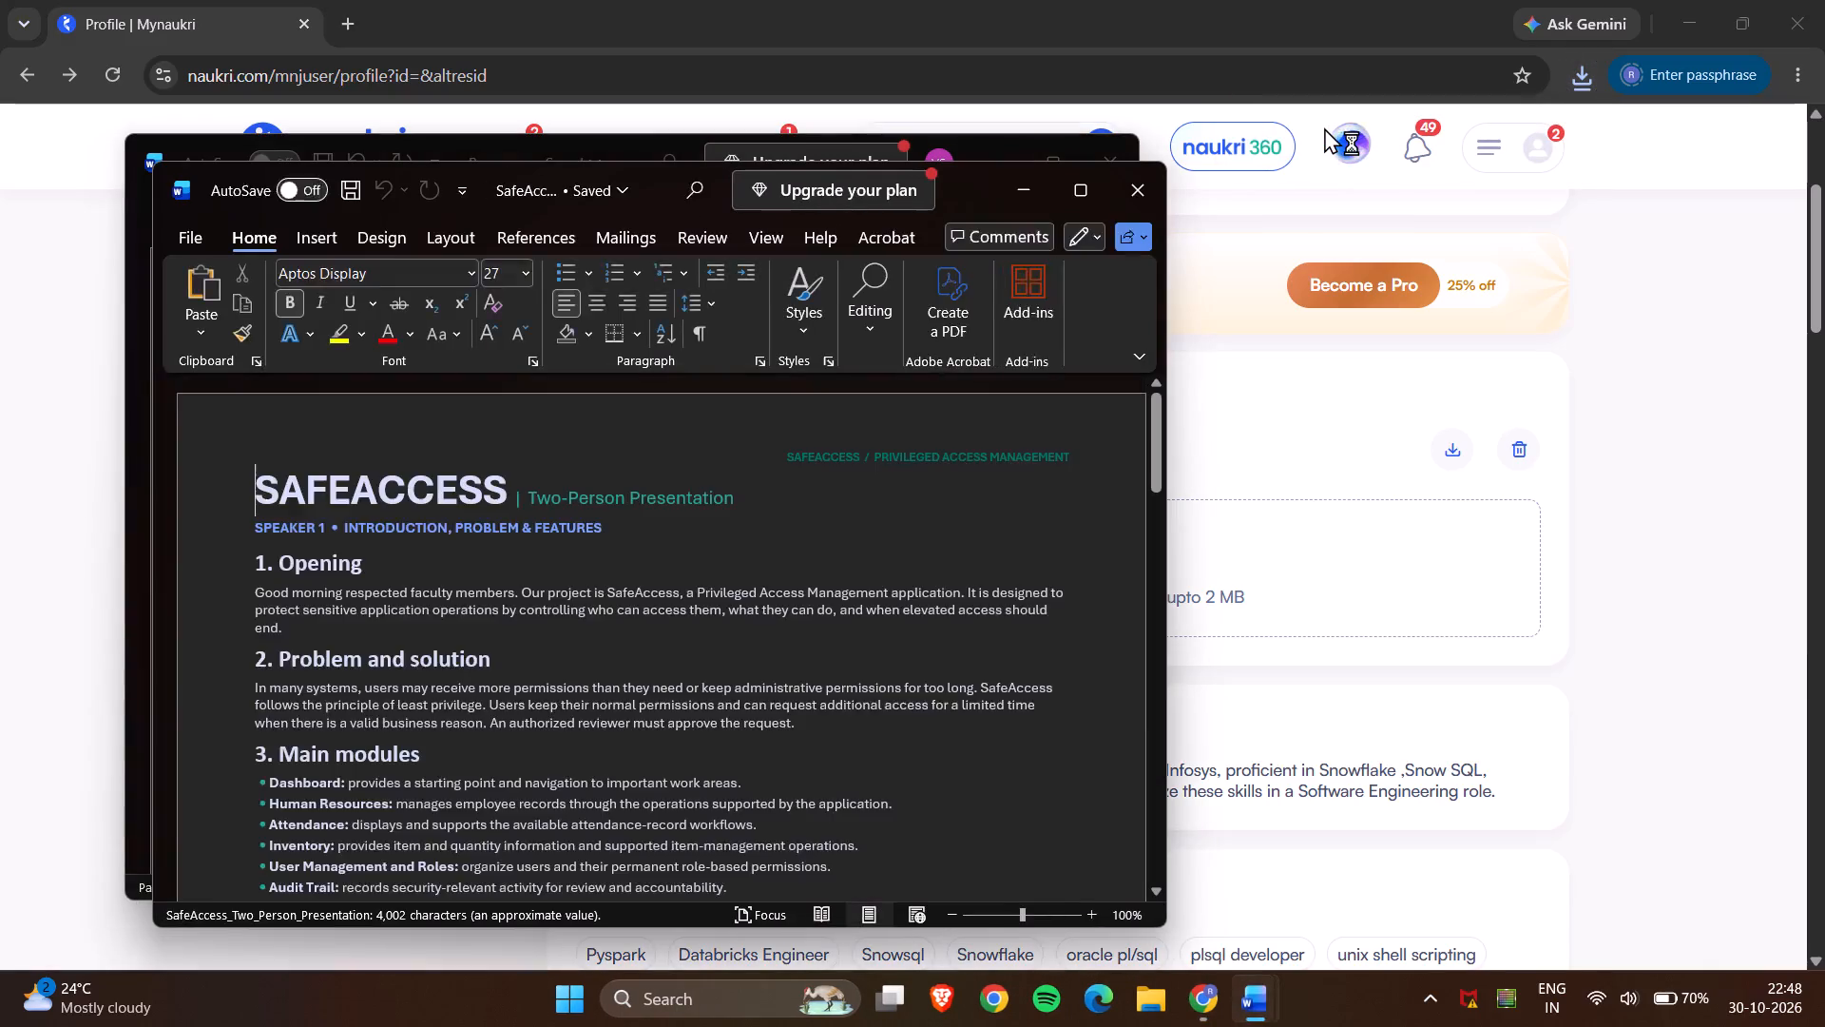
pyautogui.click(1052, 156)
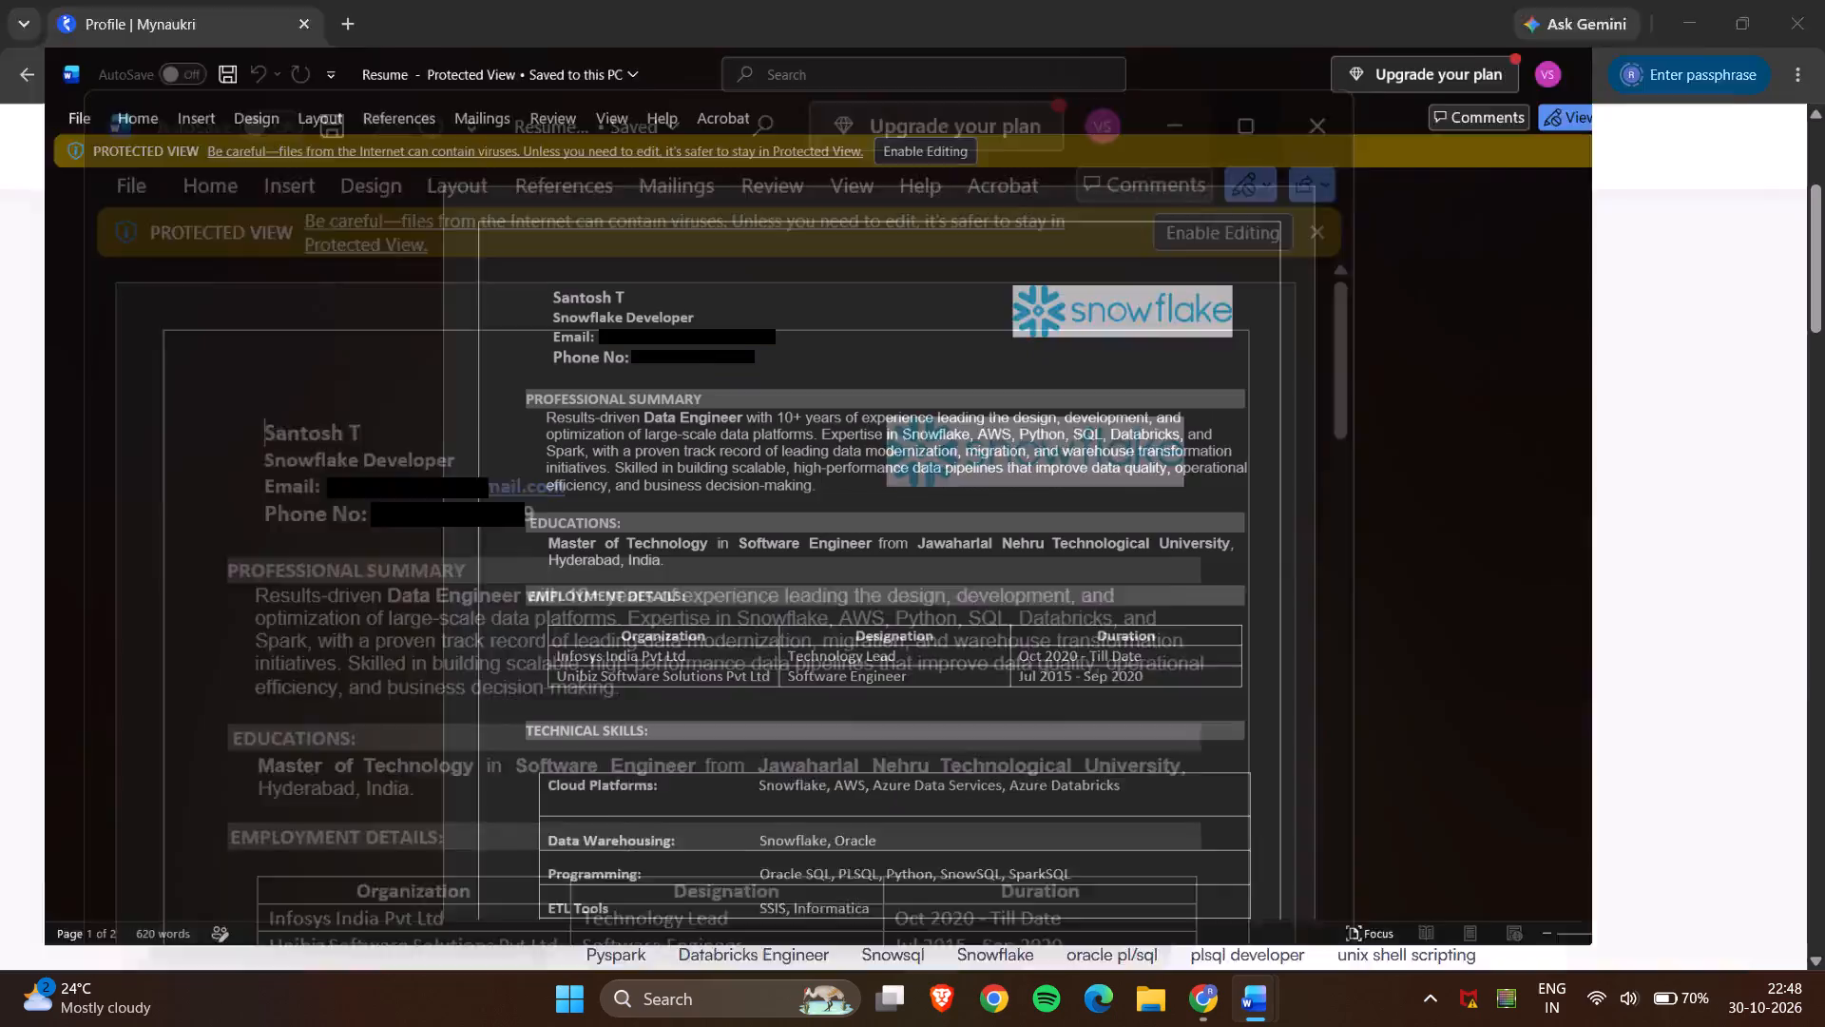
pyautogui.click(978, 130)
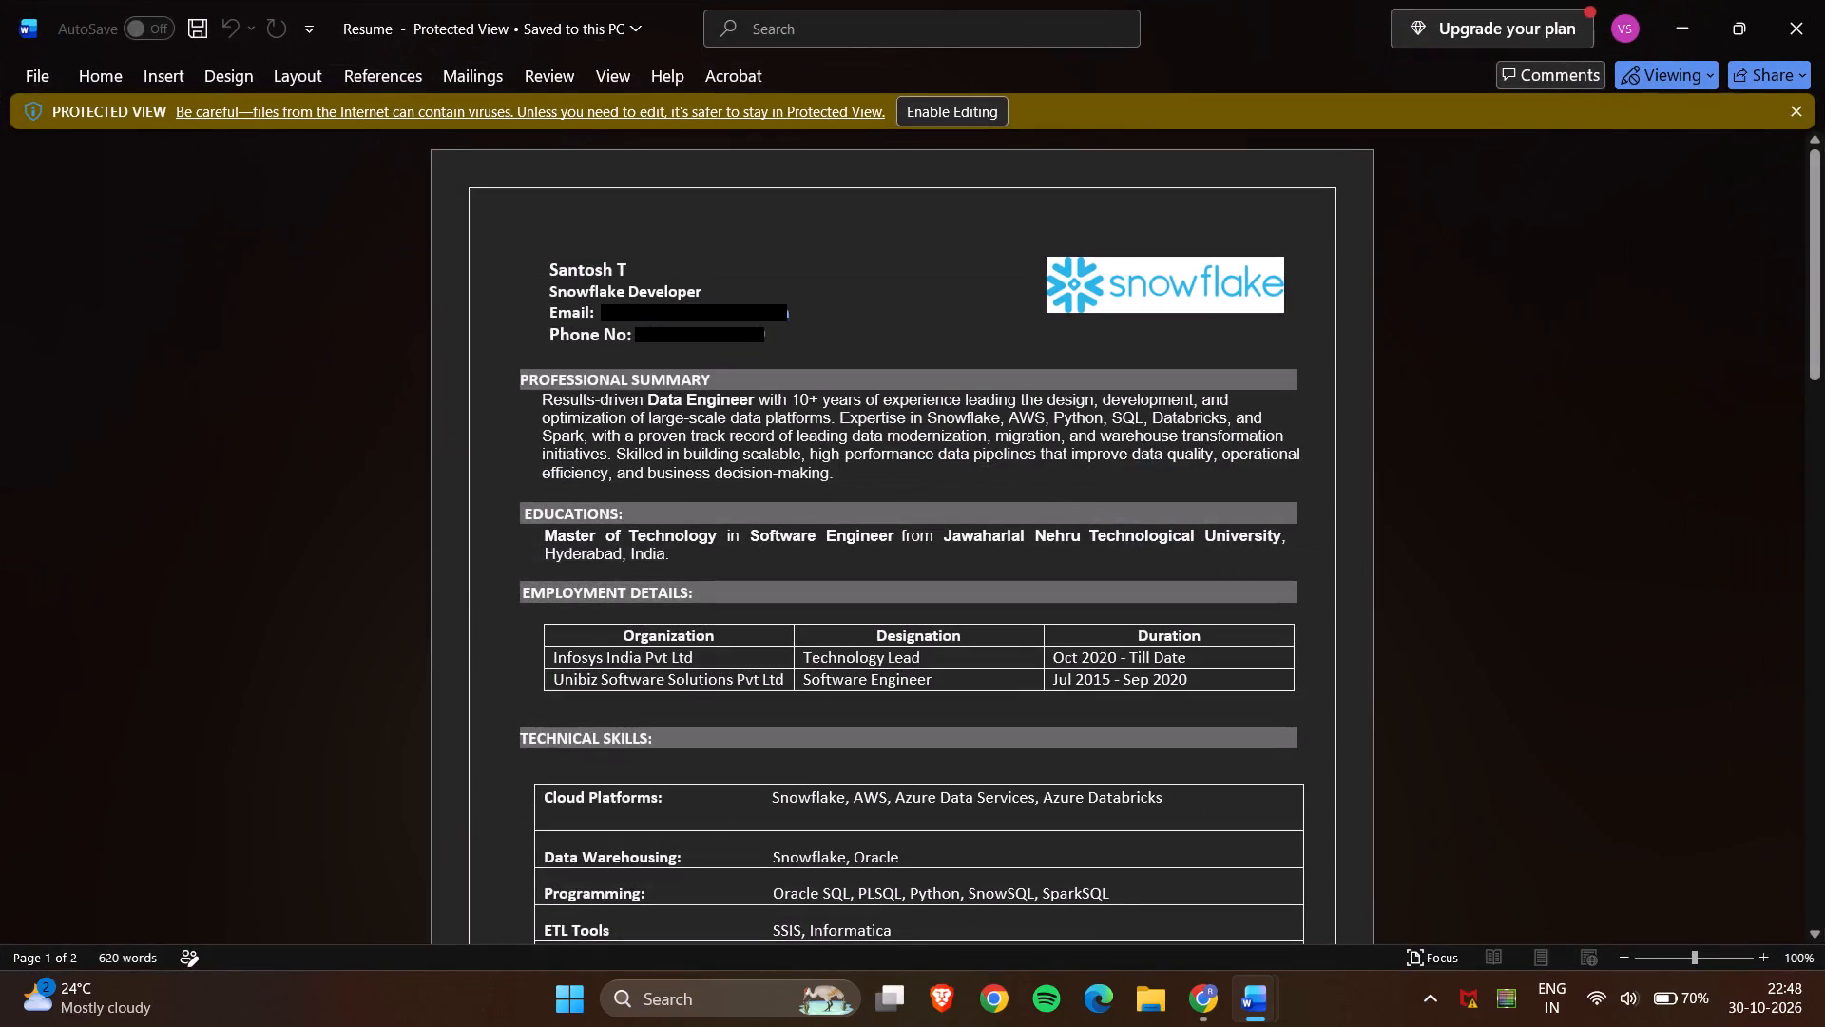
pyautogui.click(960, 110)
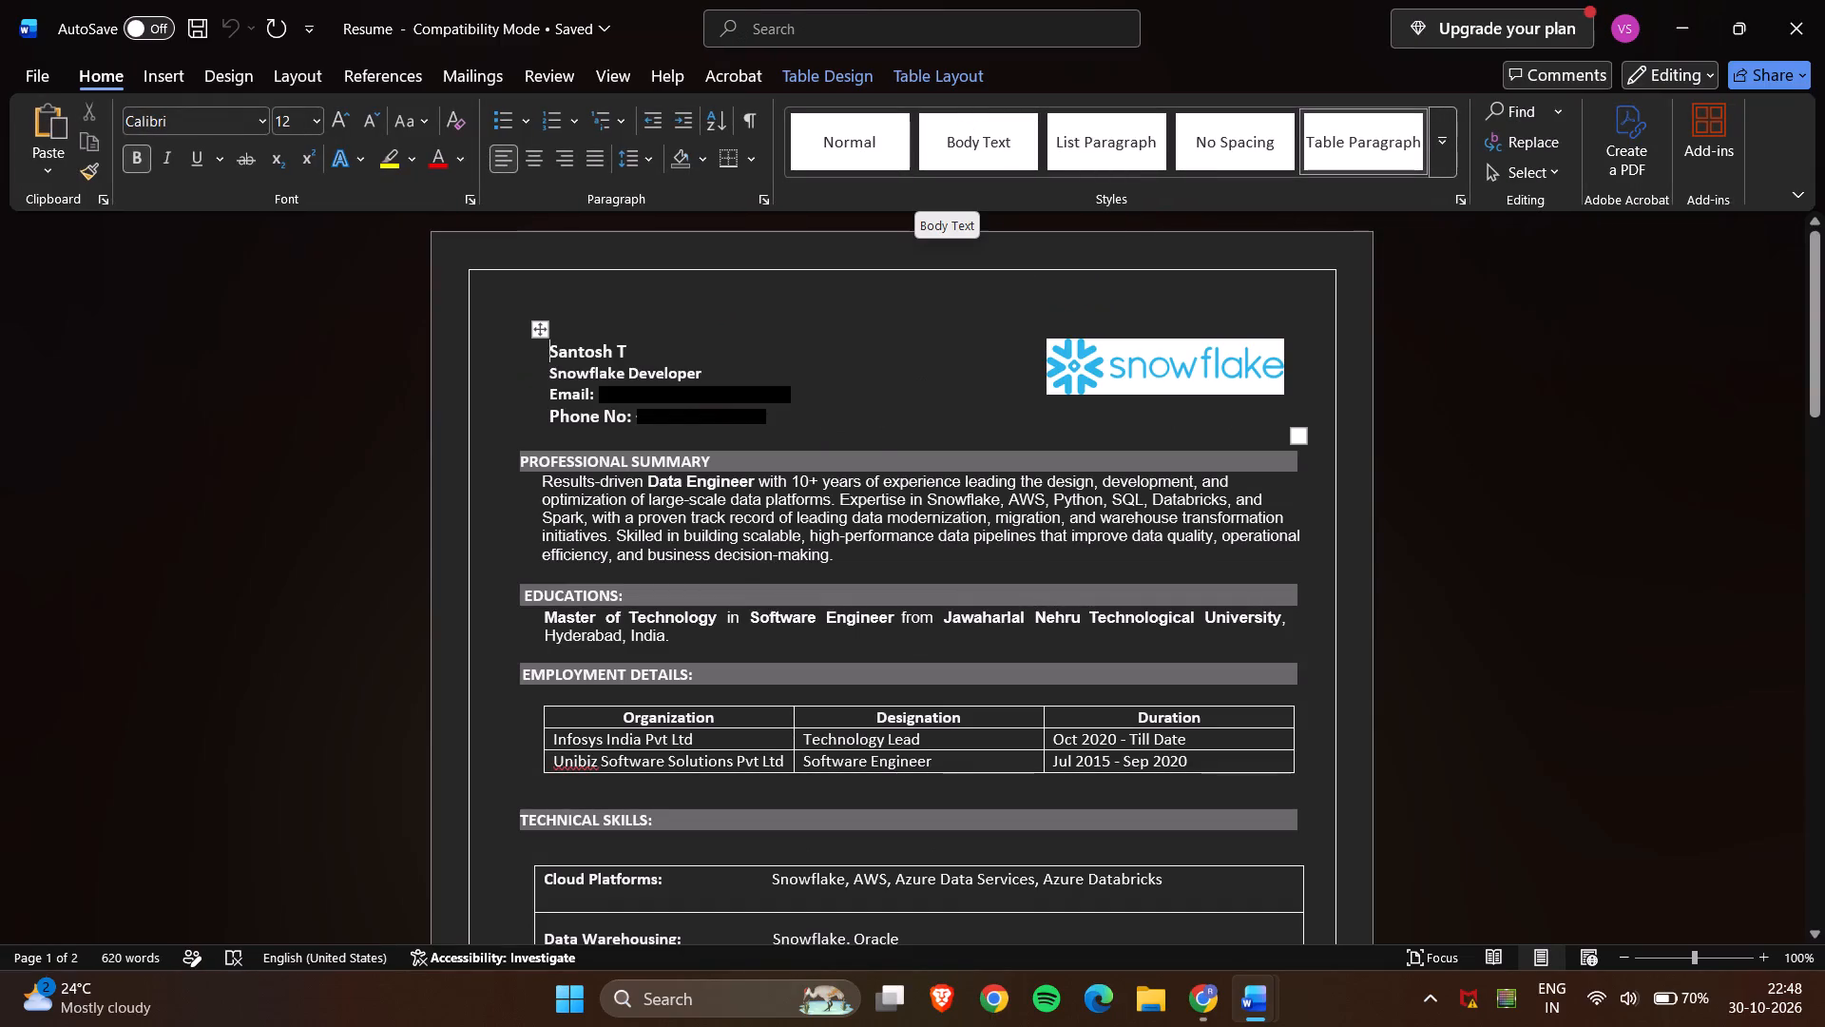
# Review the resume's employment details, technical skills and professional work experience across both pages.
pyautogui.scroll(-2, 874, 639)
pyautogui.scroll(1, 874, 639)
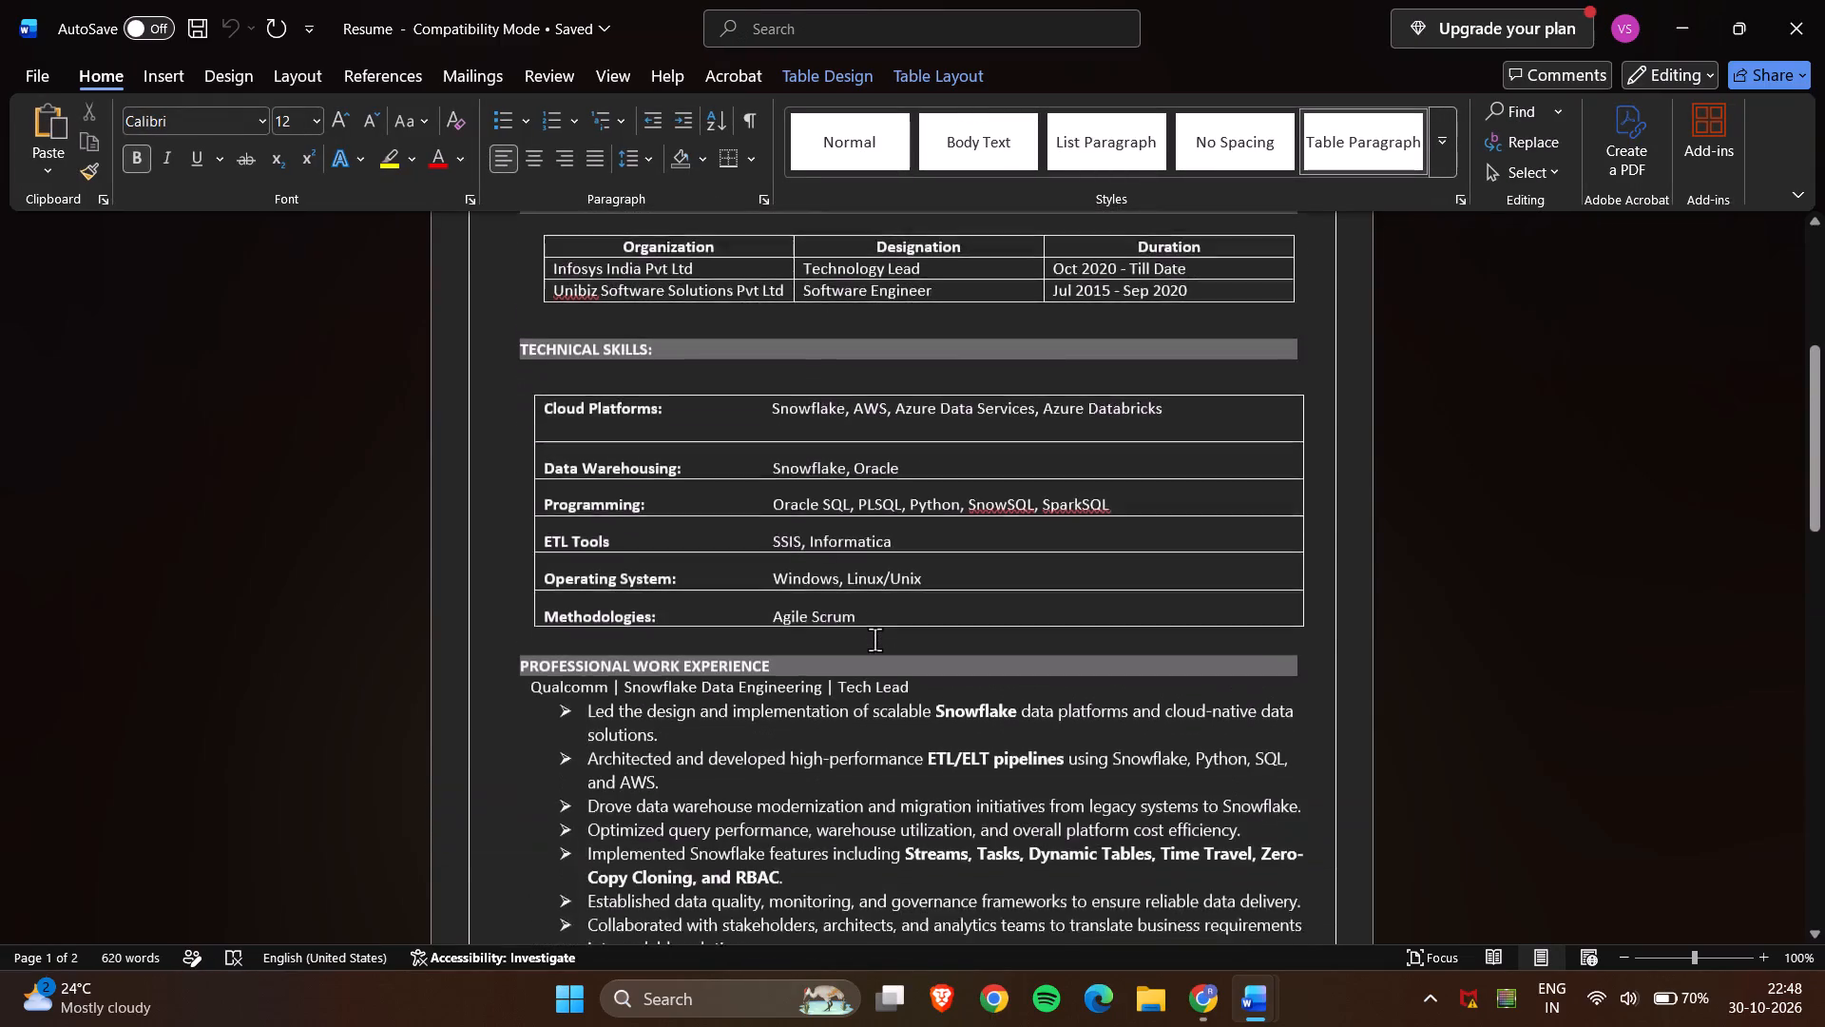
pyautogui.scroll(1, 874, 639)
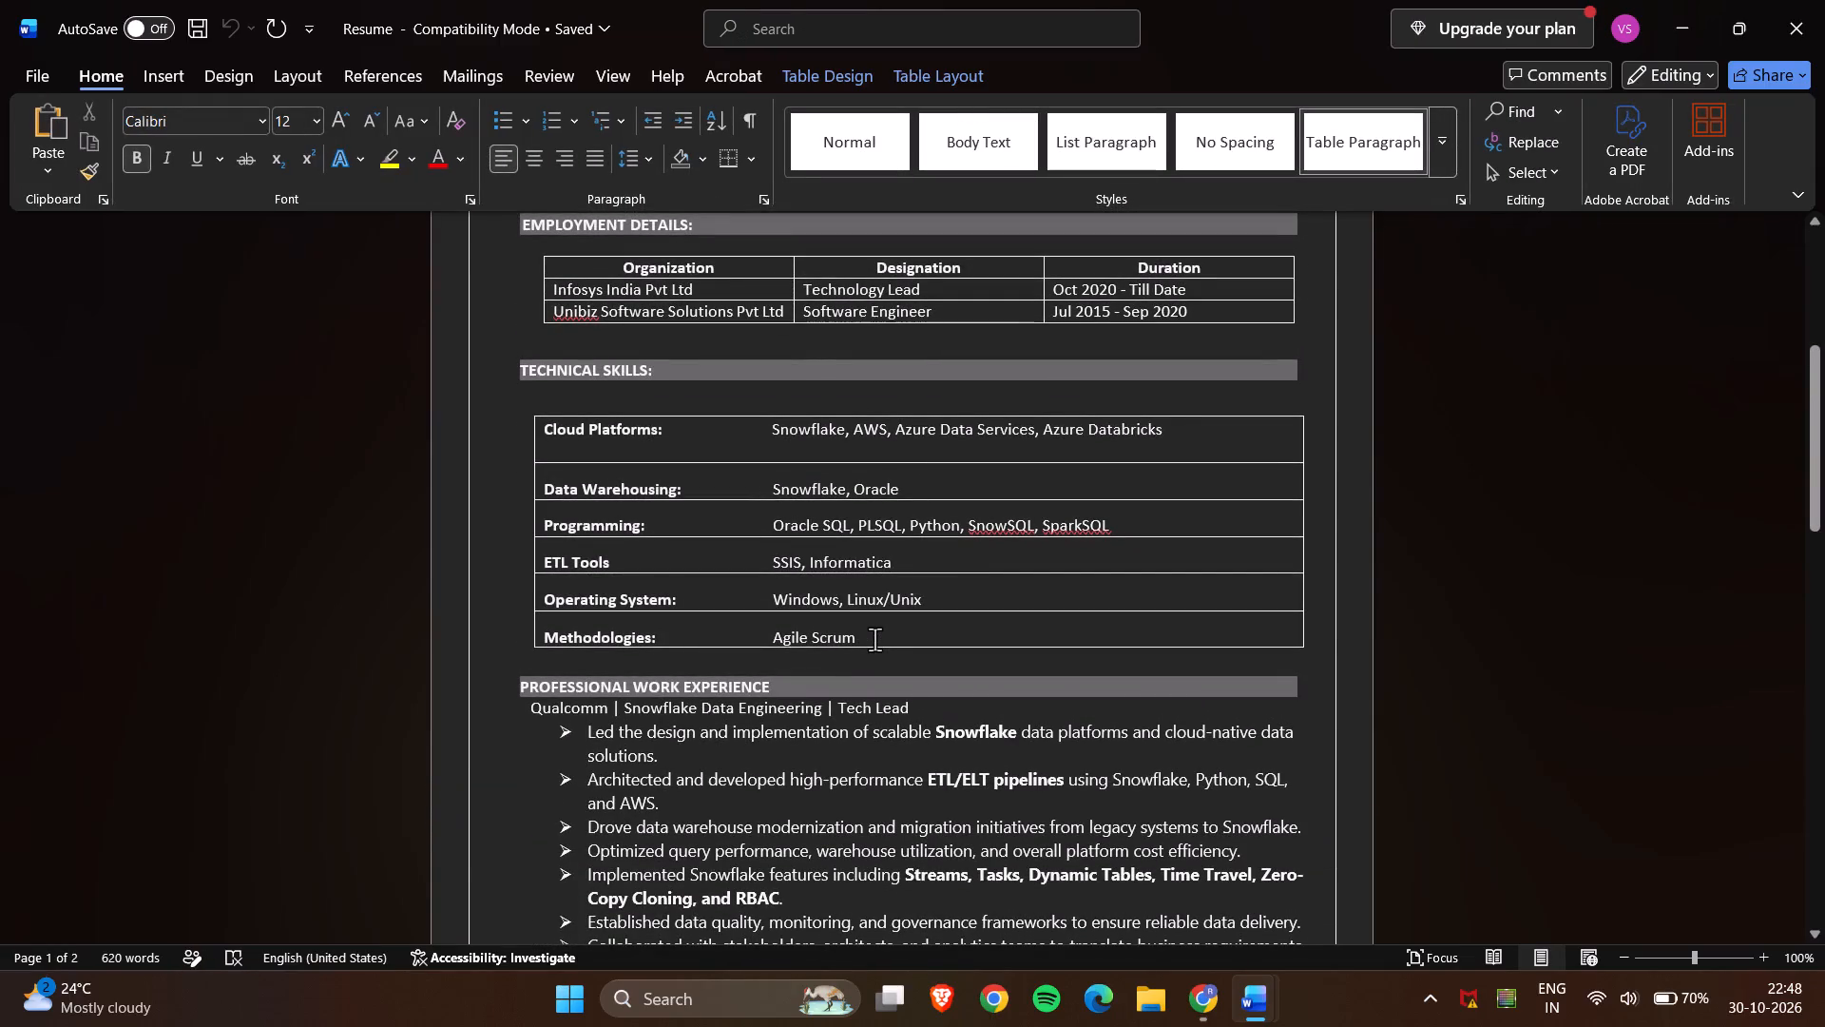
pyautogui.scroll(-1, 874, 639)
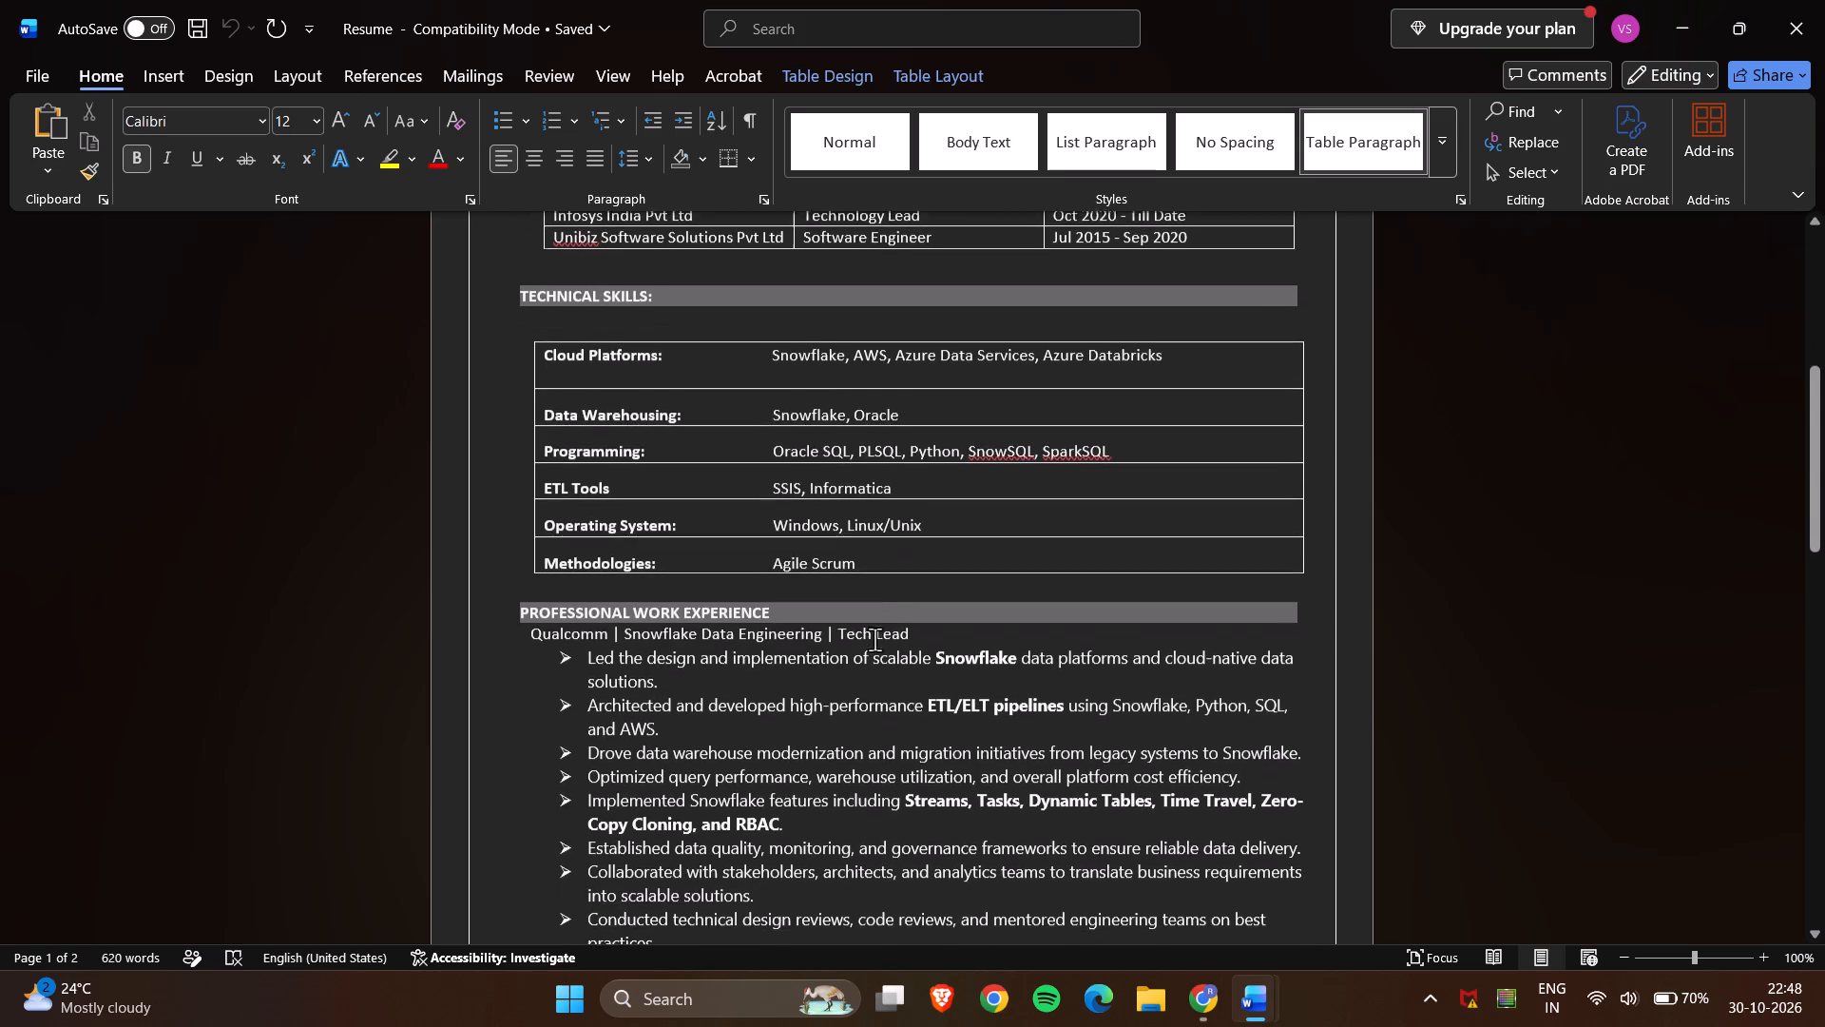
pyautogui.scroll(-2, 874, 639)
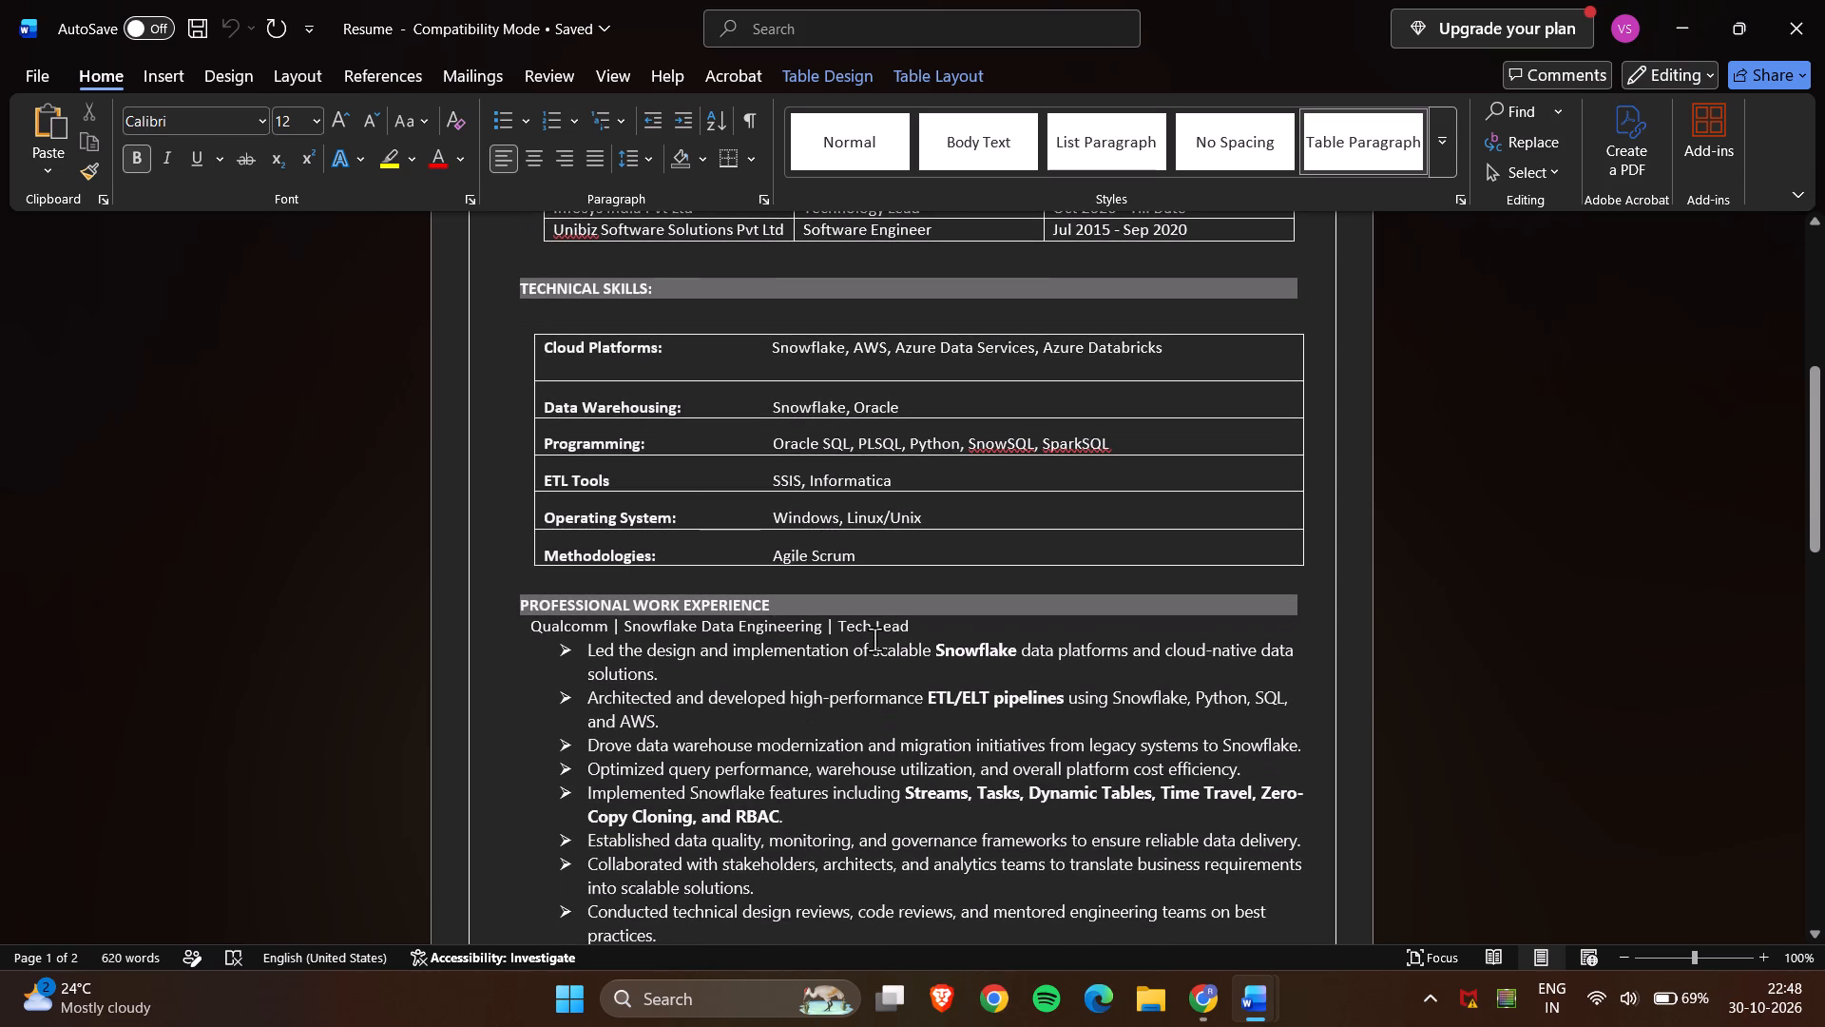
pyautogui.scroll(-2, 874, 639)
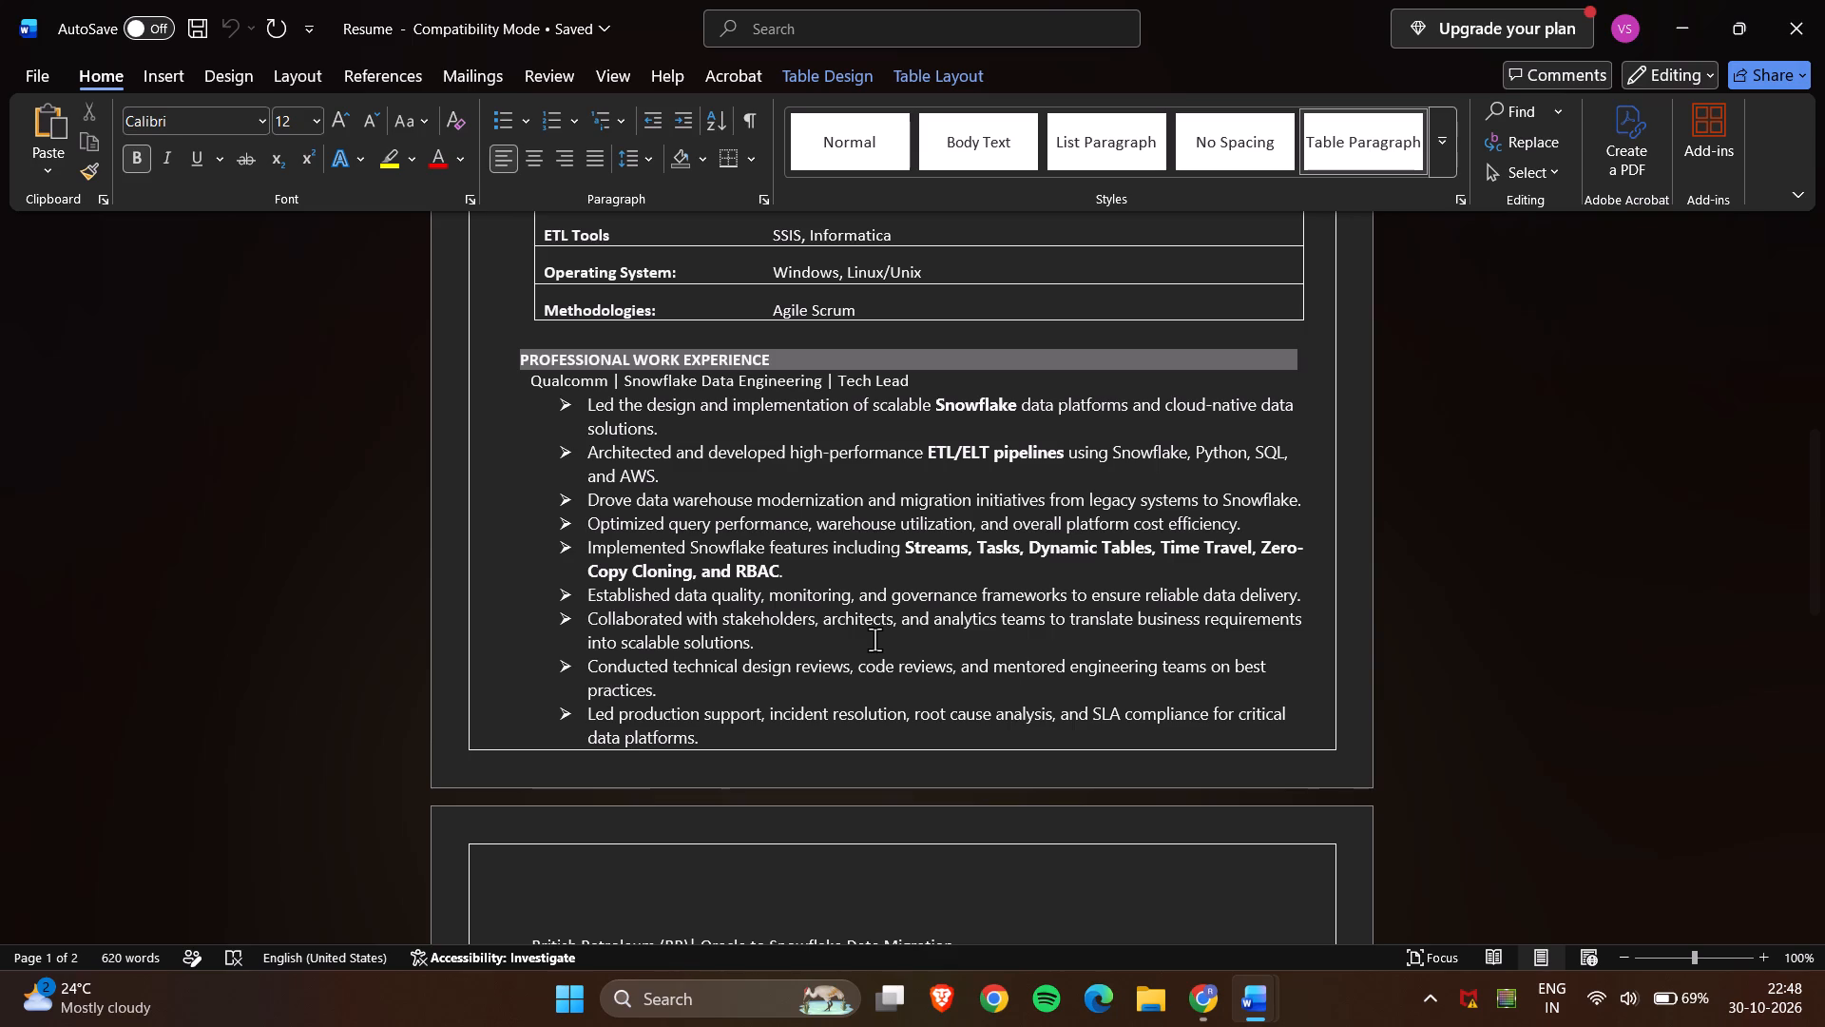
pyautogui.scroll(-1, 874, 639)
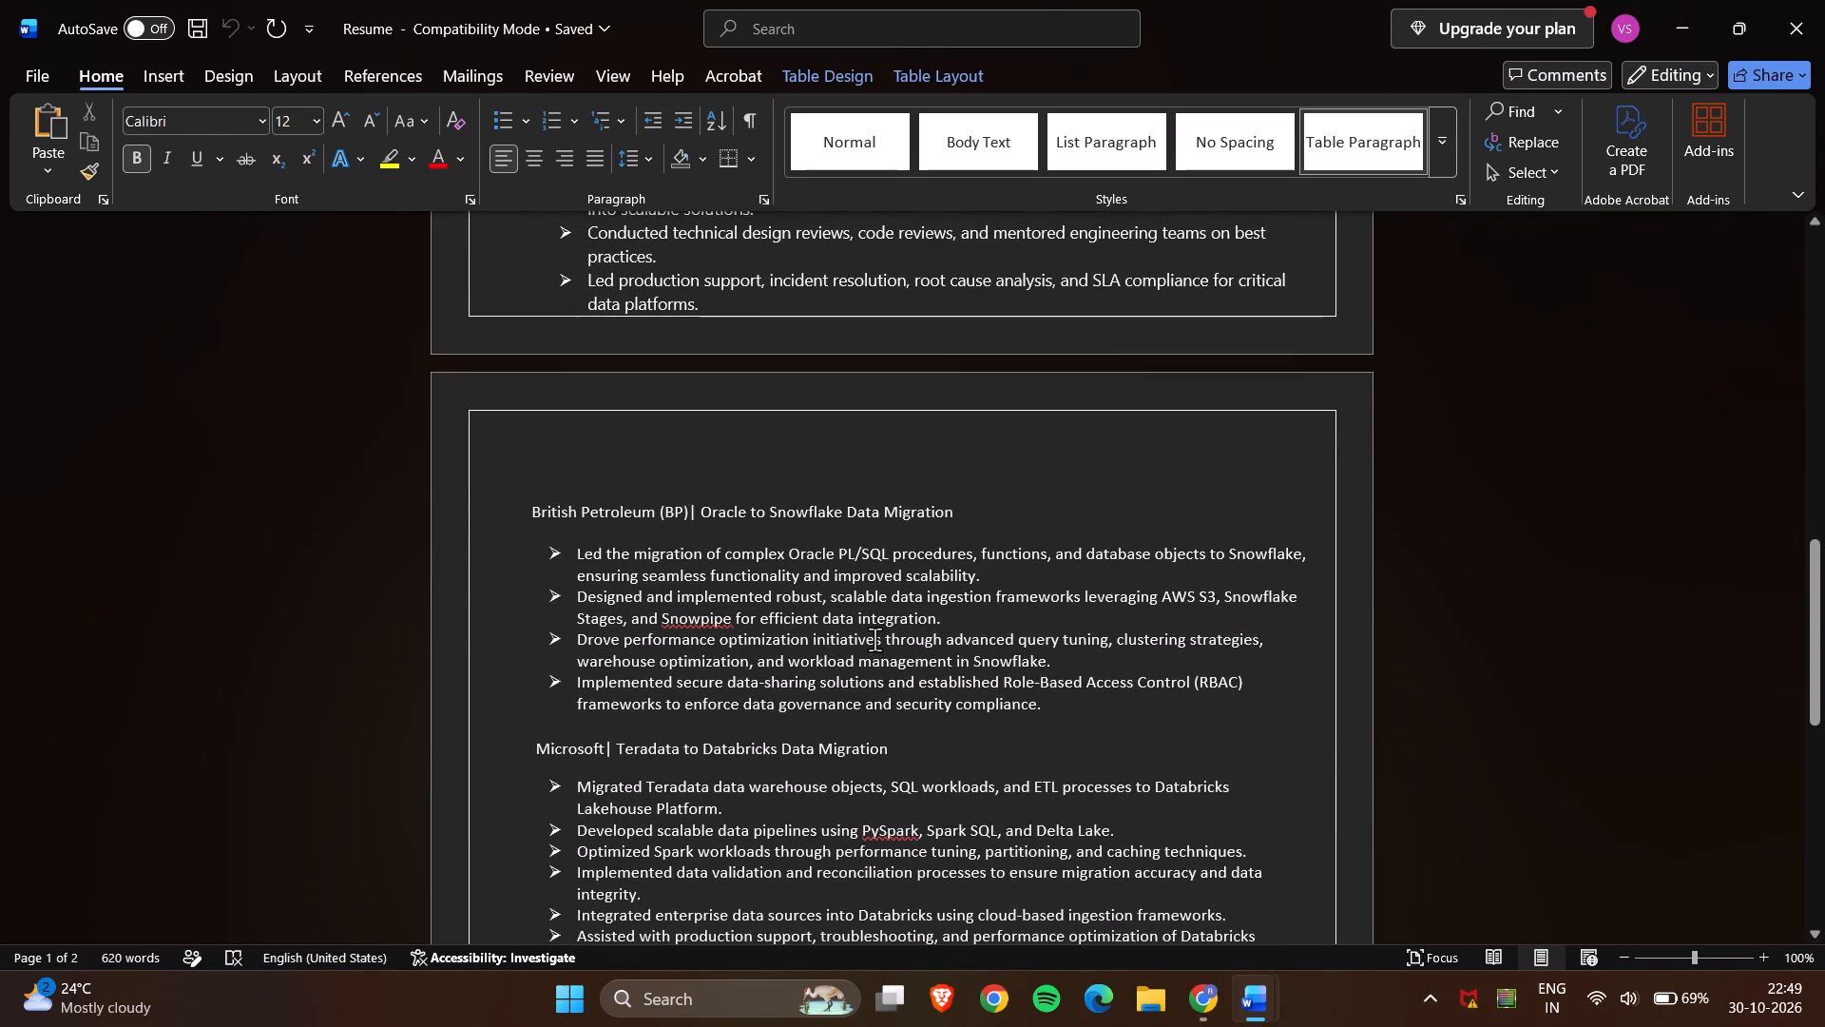
pyautogui.scroll(2, 874, 639)
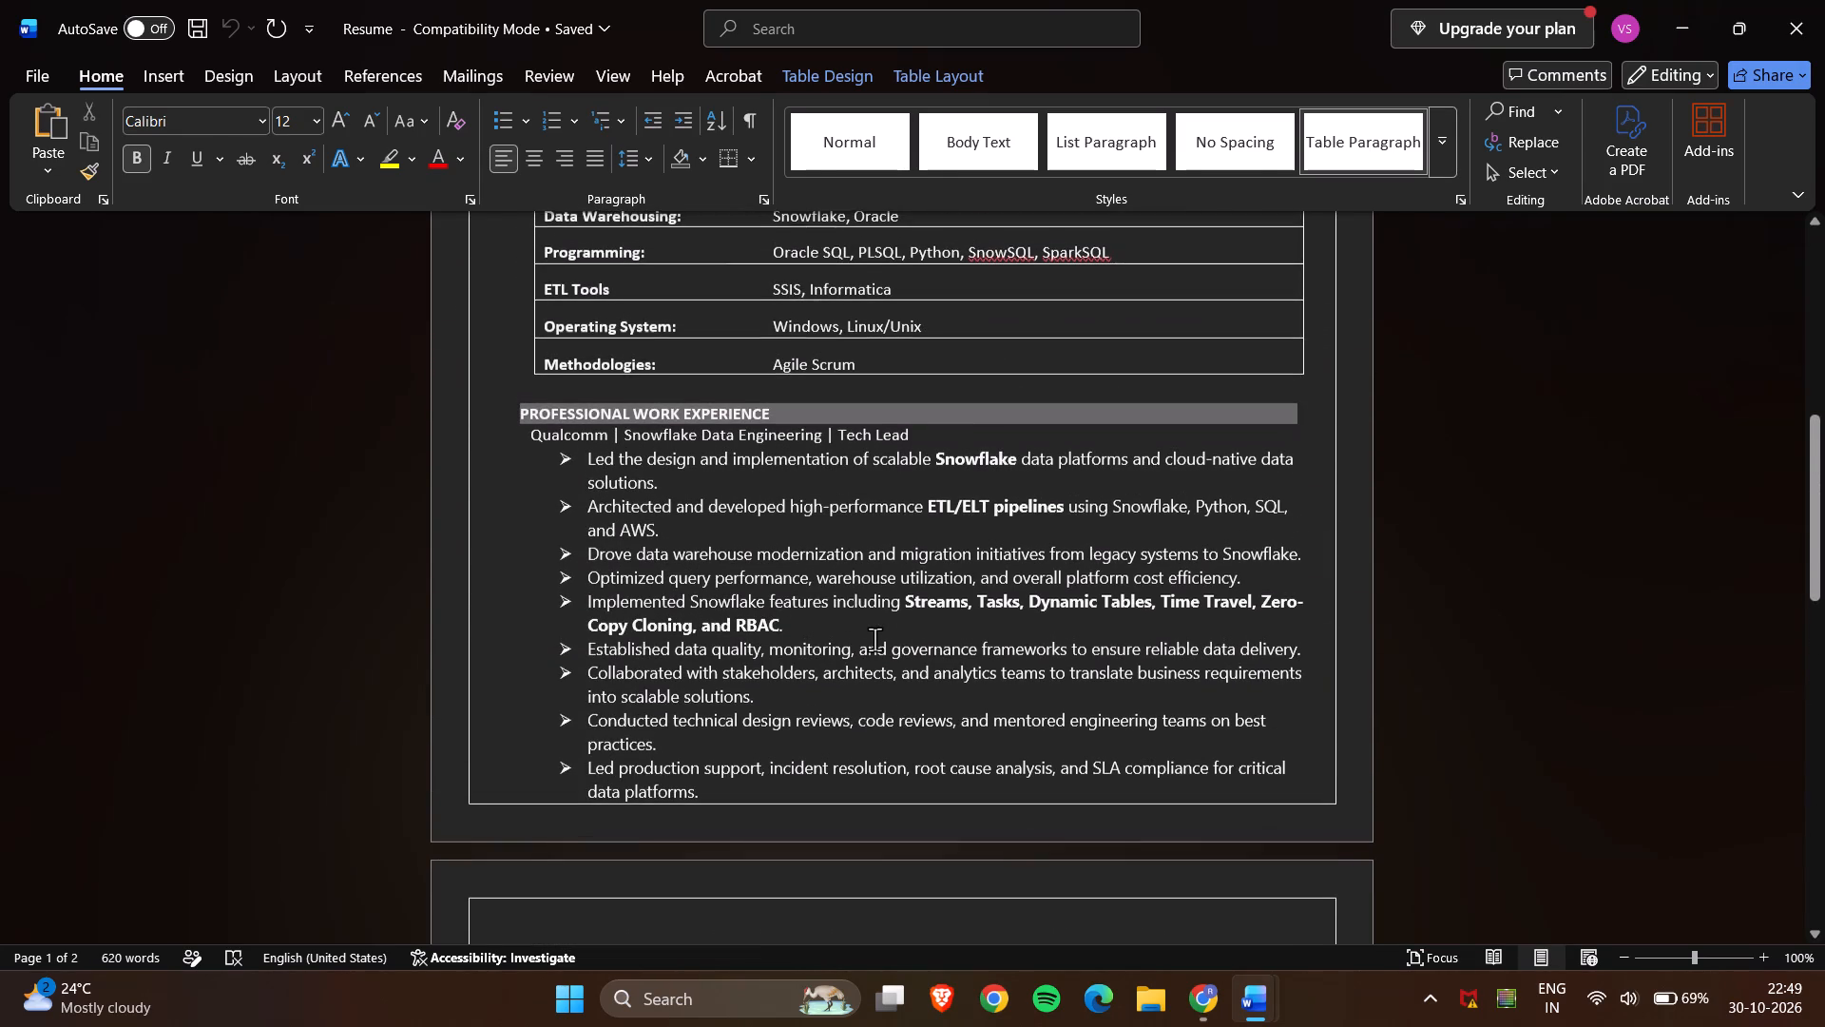
pyautogui.scroll(1, 874, 639)
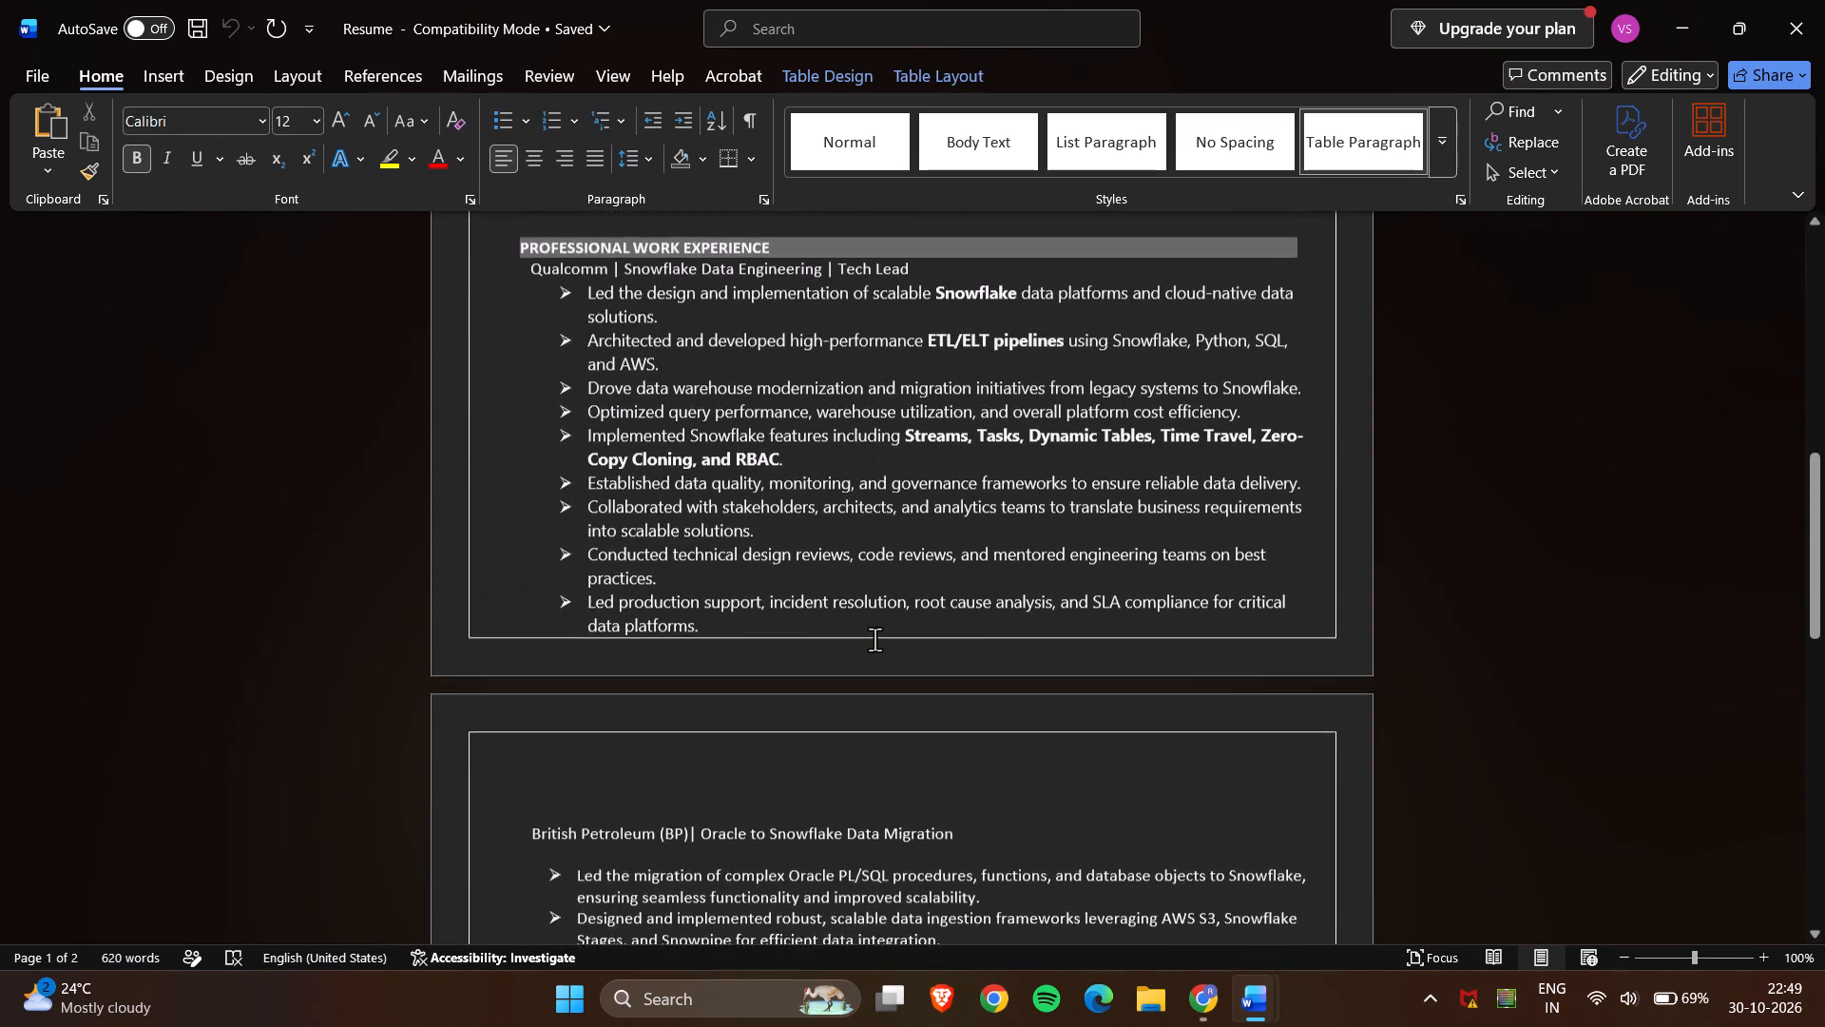
pyautogui.scroll(1, 874, 639)
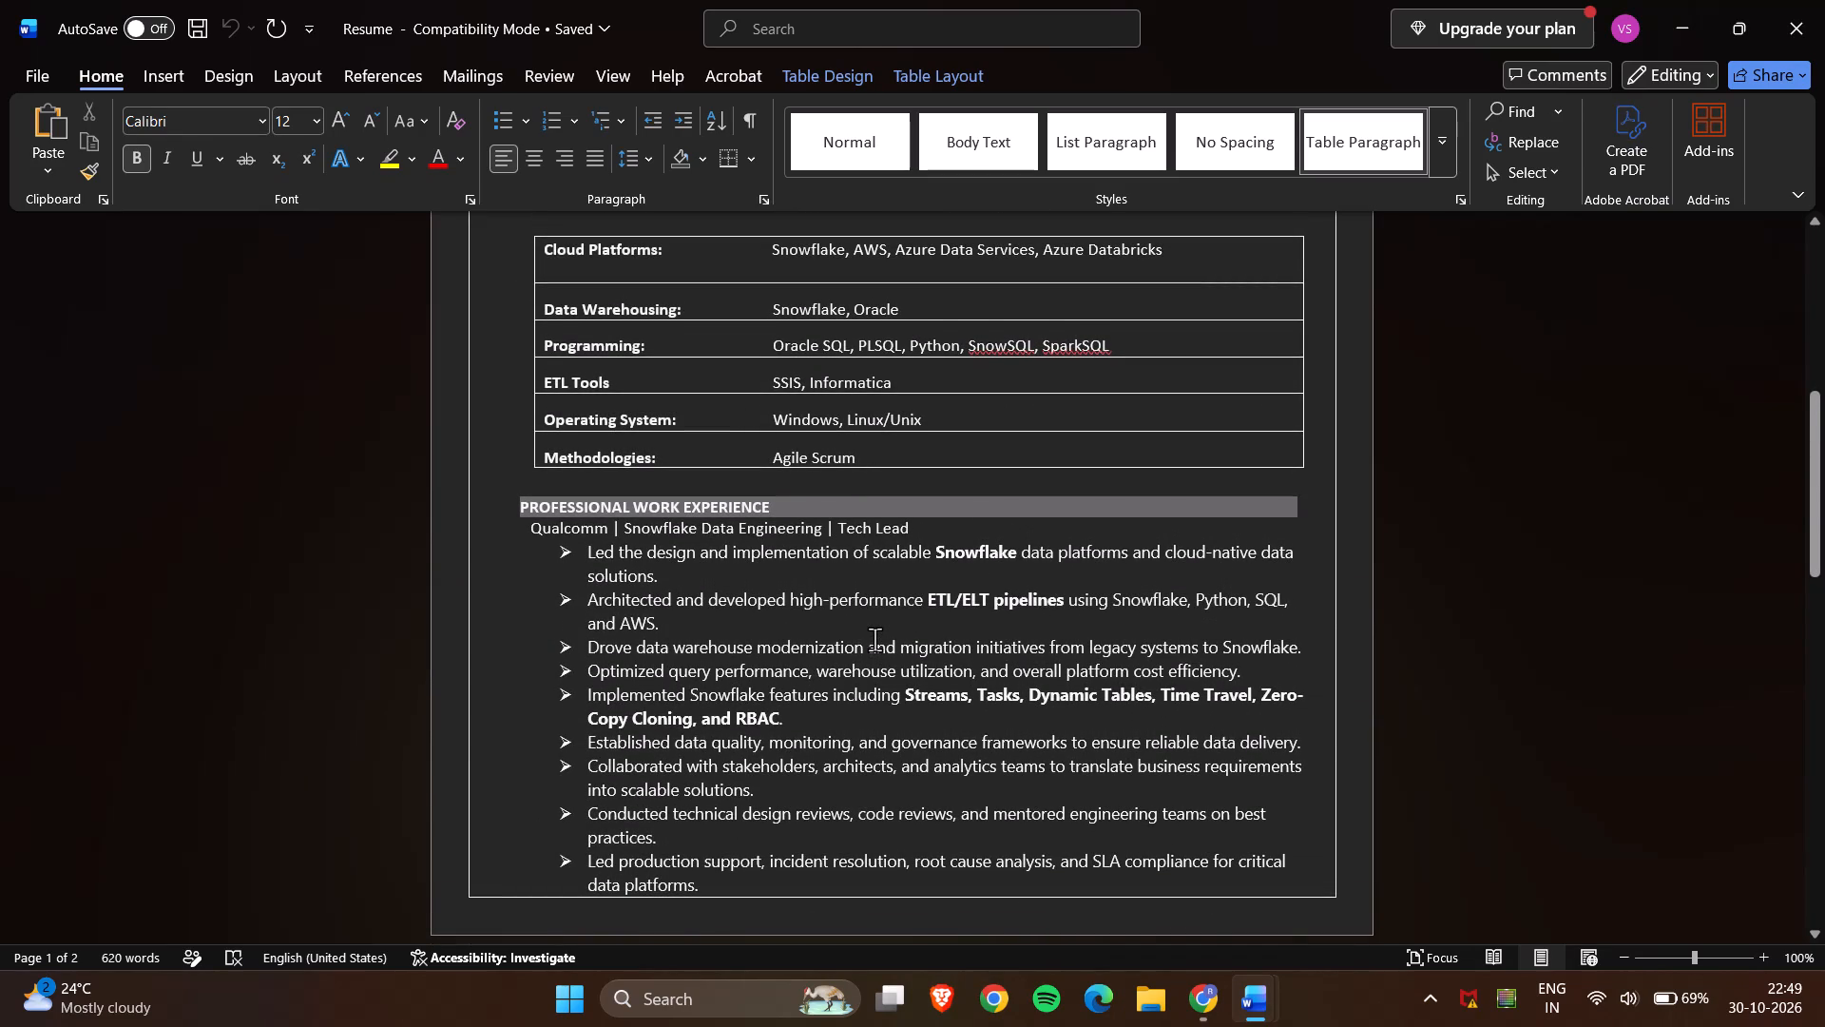
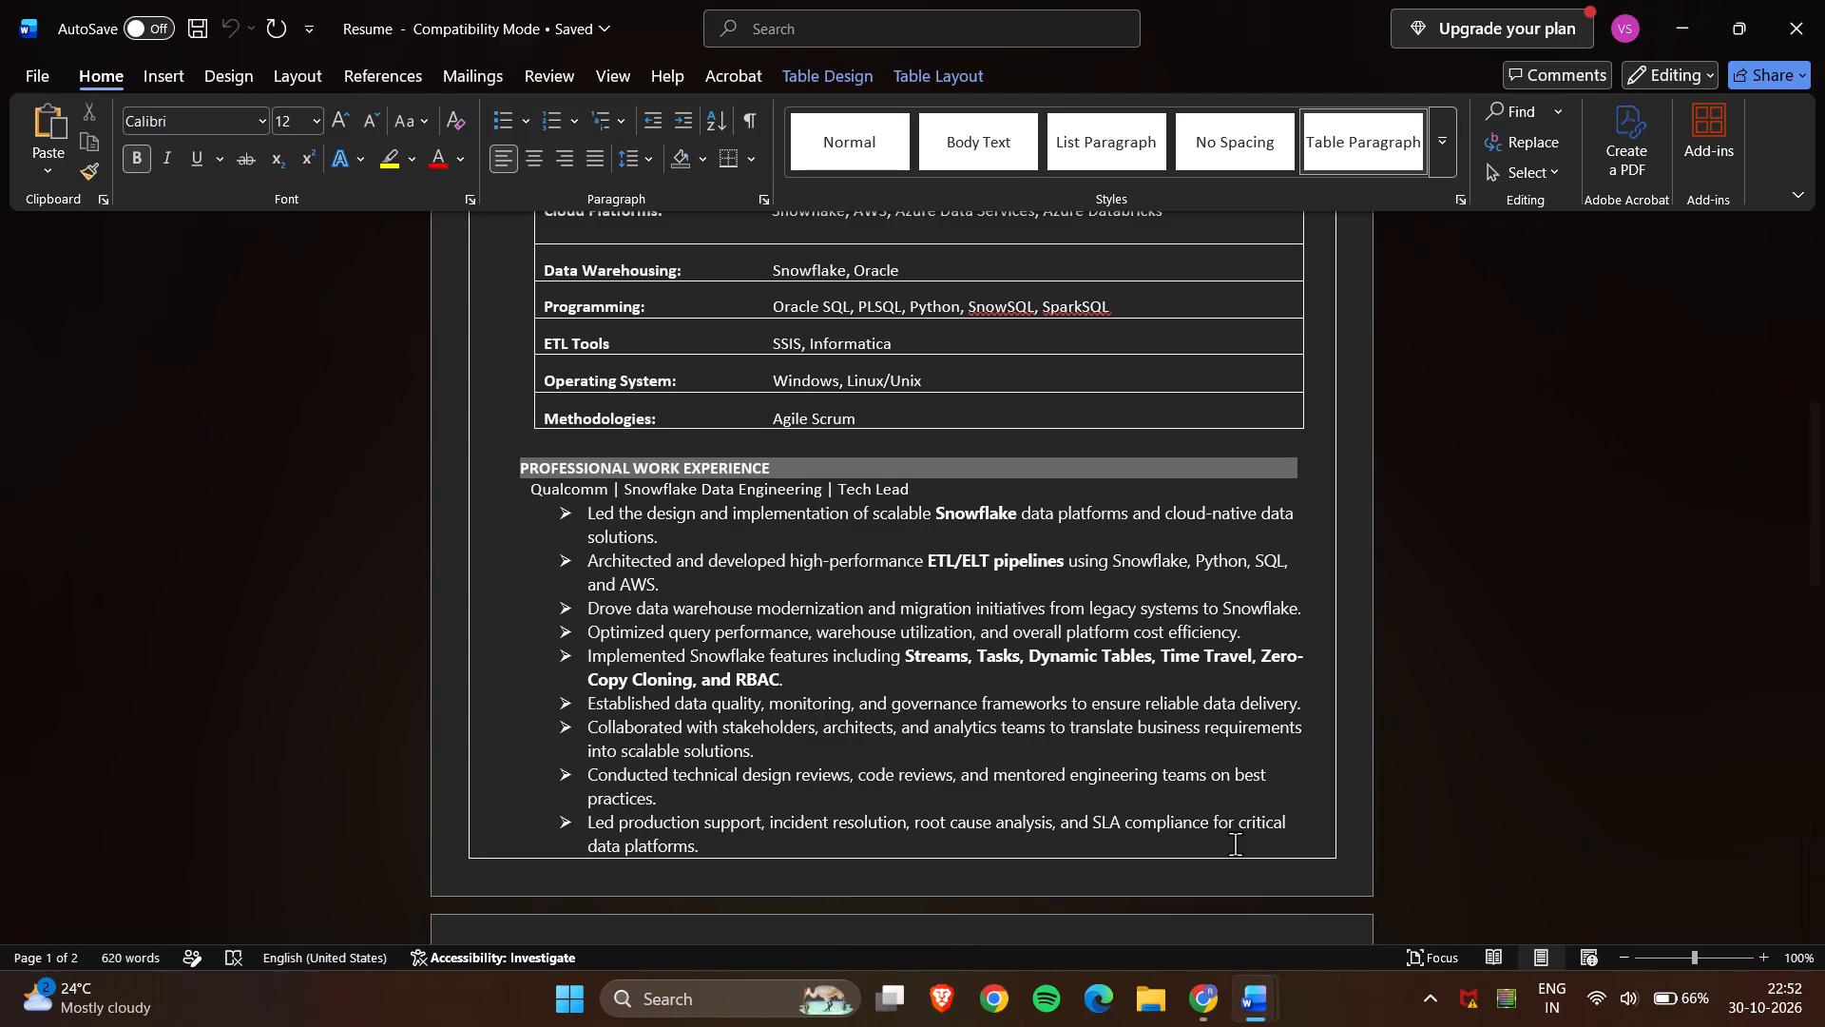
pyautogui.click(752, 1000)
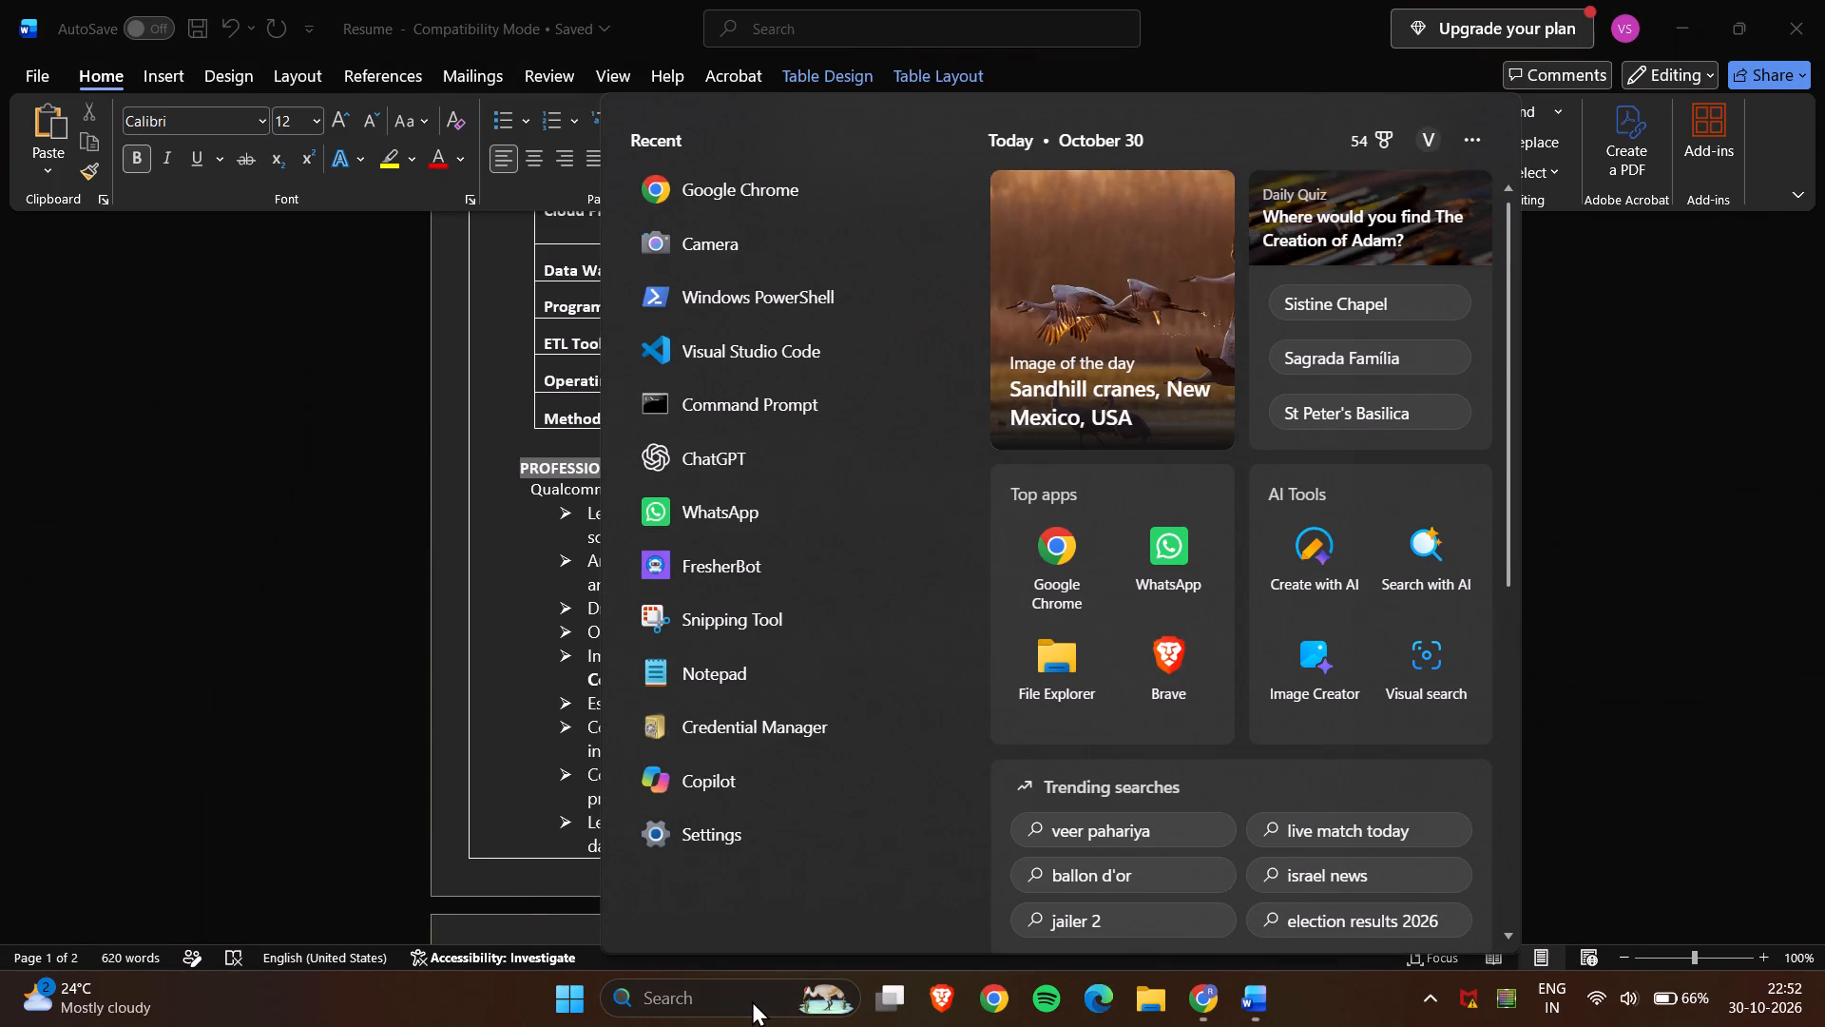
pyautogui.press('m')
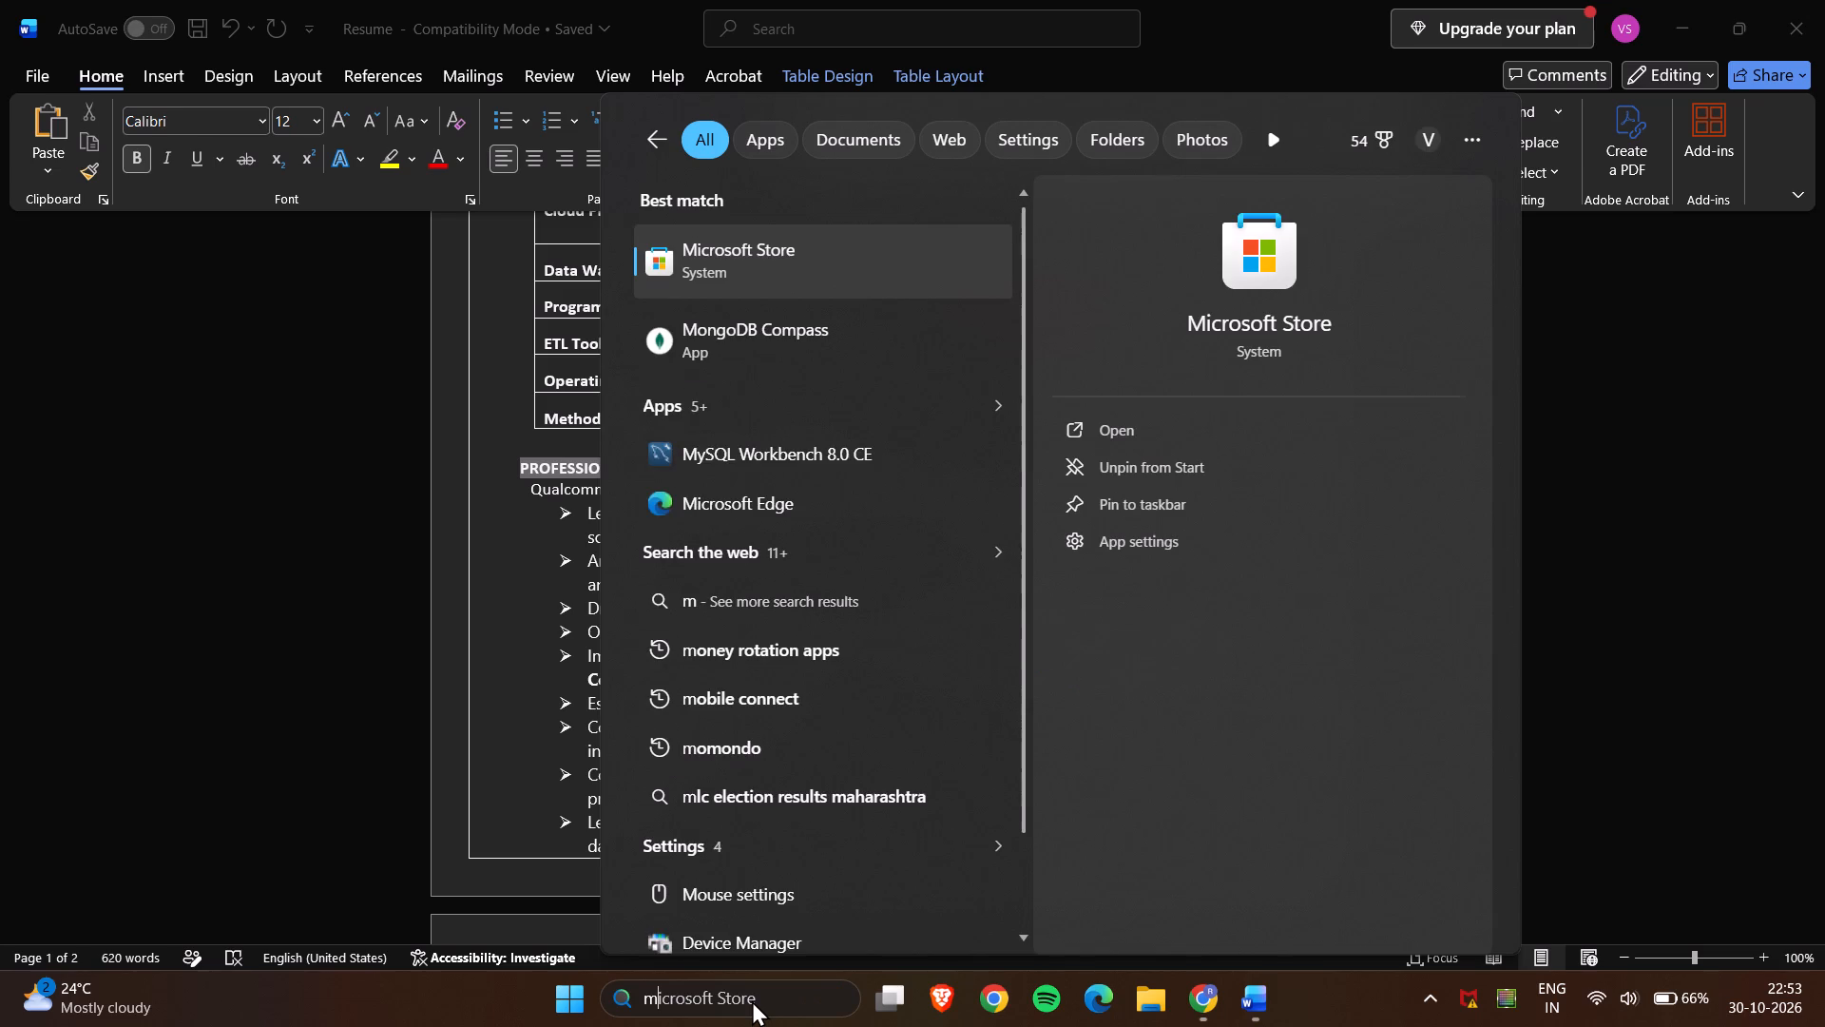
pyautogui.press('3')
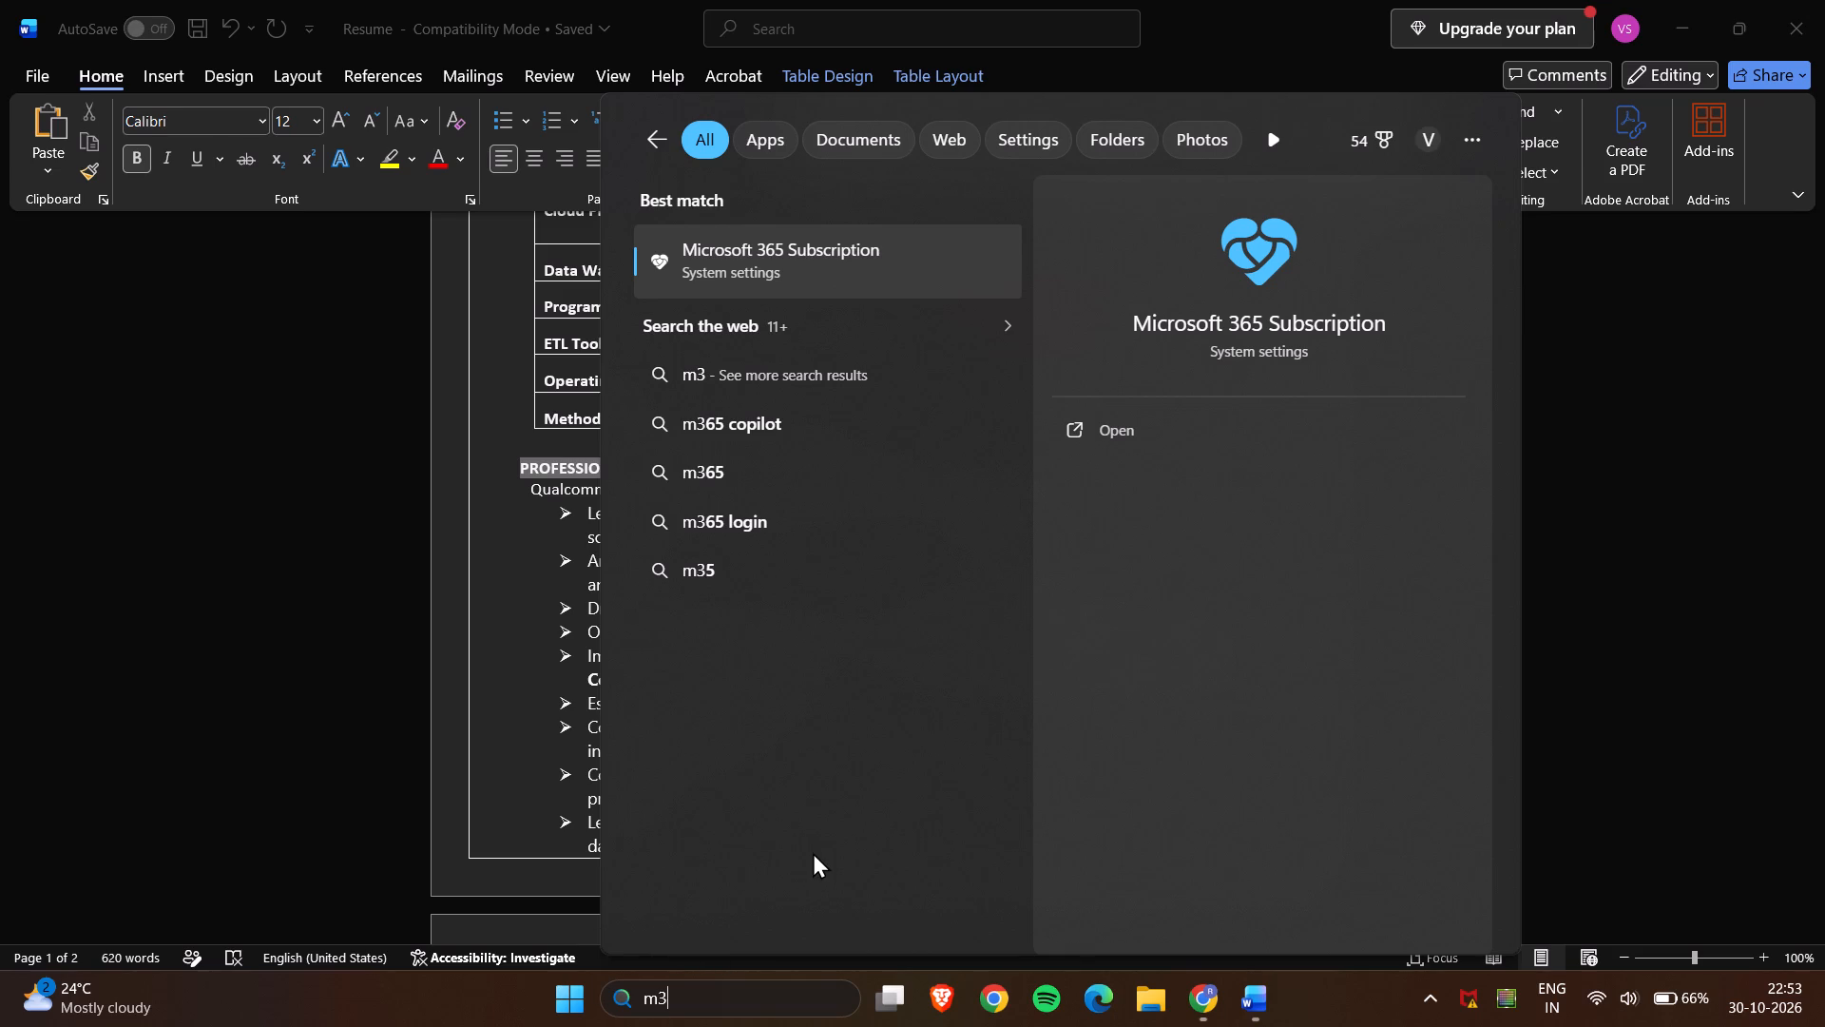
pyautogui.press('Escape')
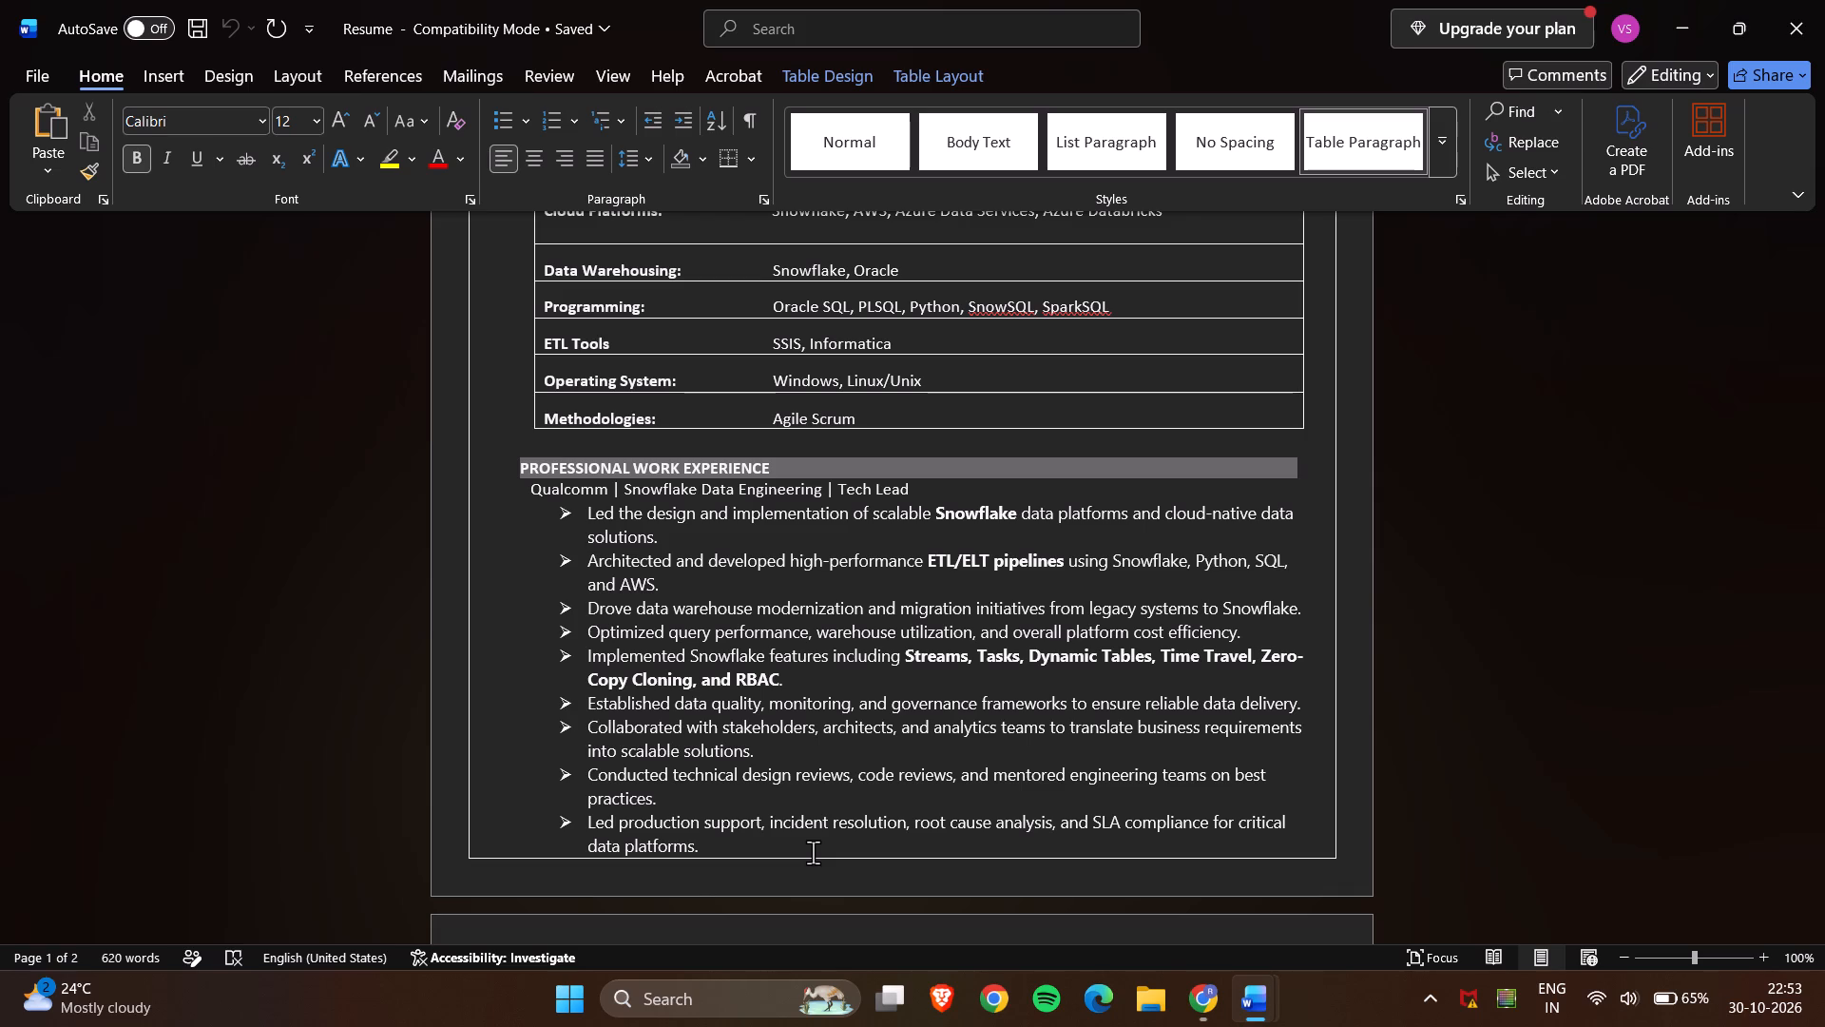
# Close the open Resume document.
pyautogui.click(705, 501)
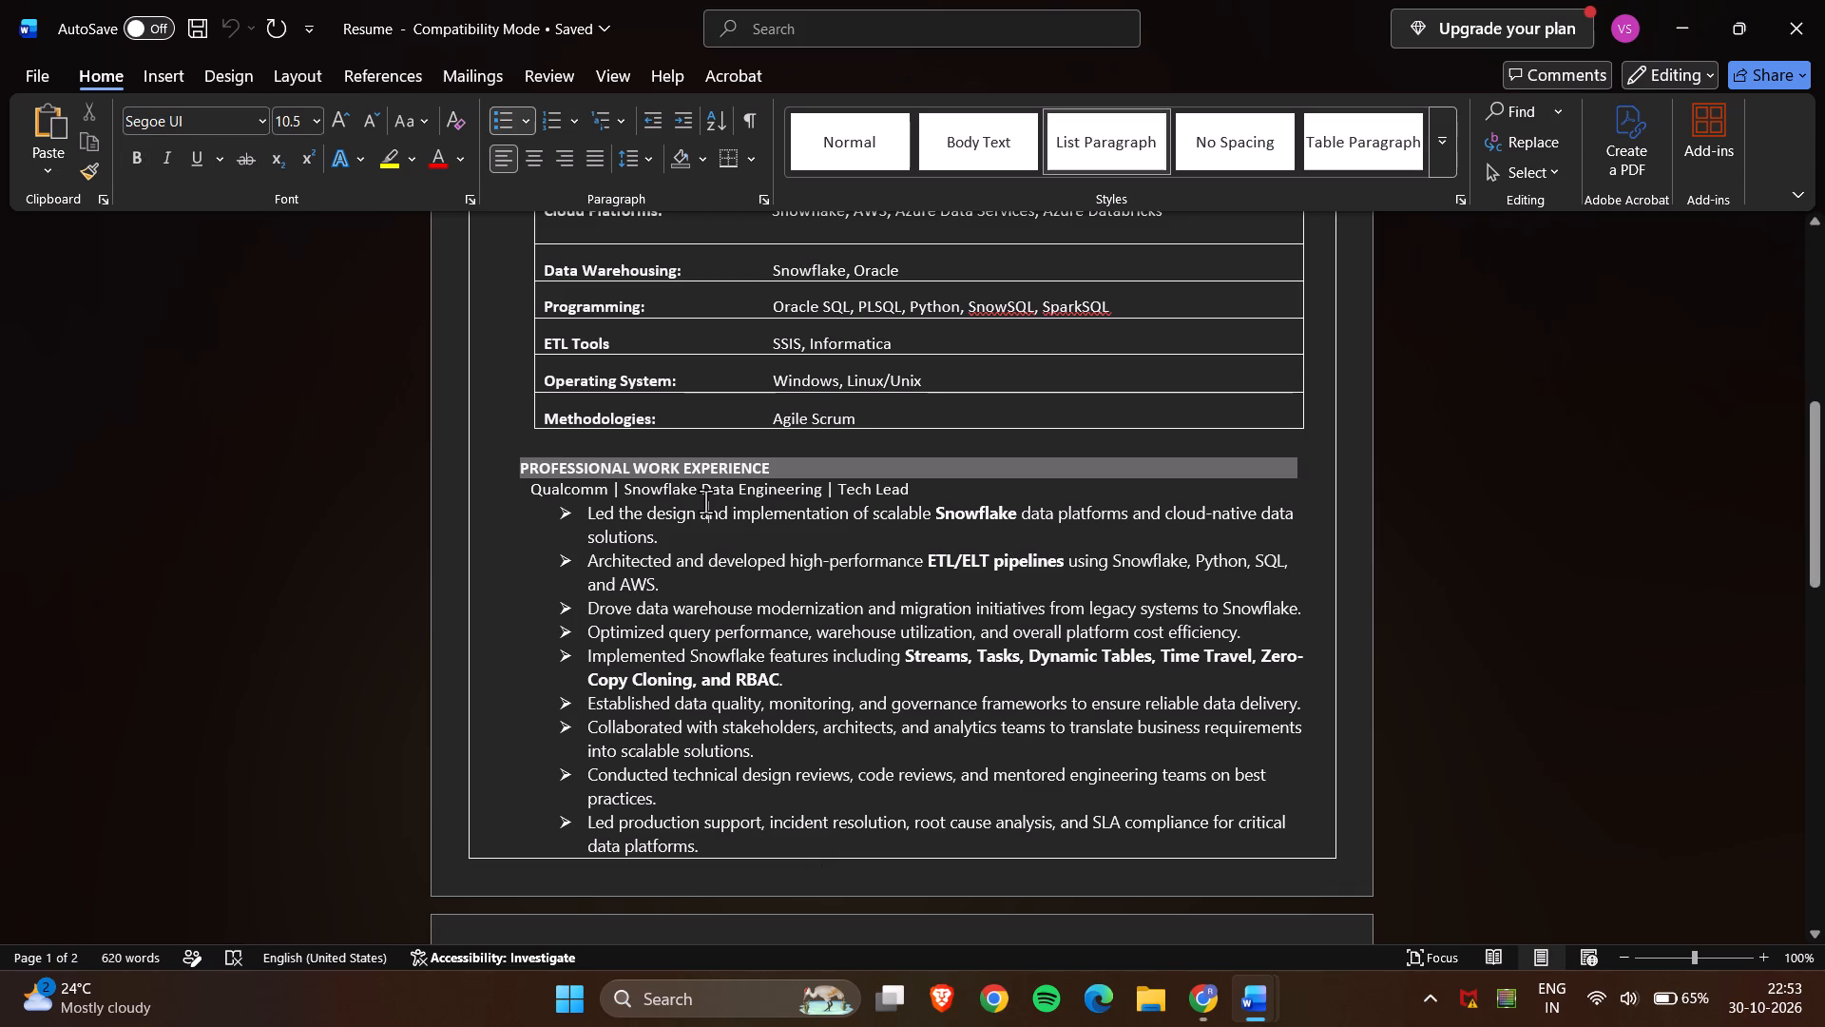
pyautogui.click(1796, 41)
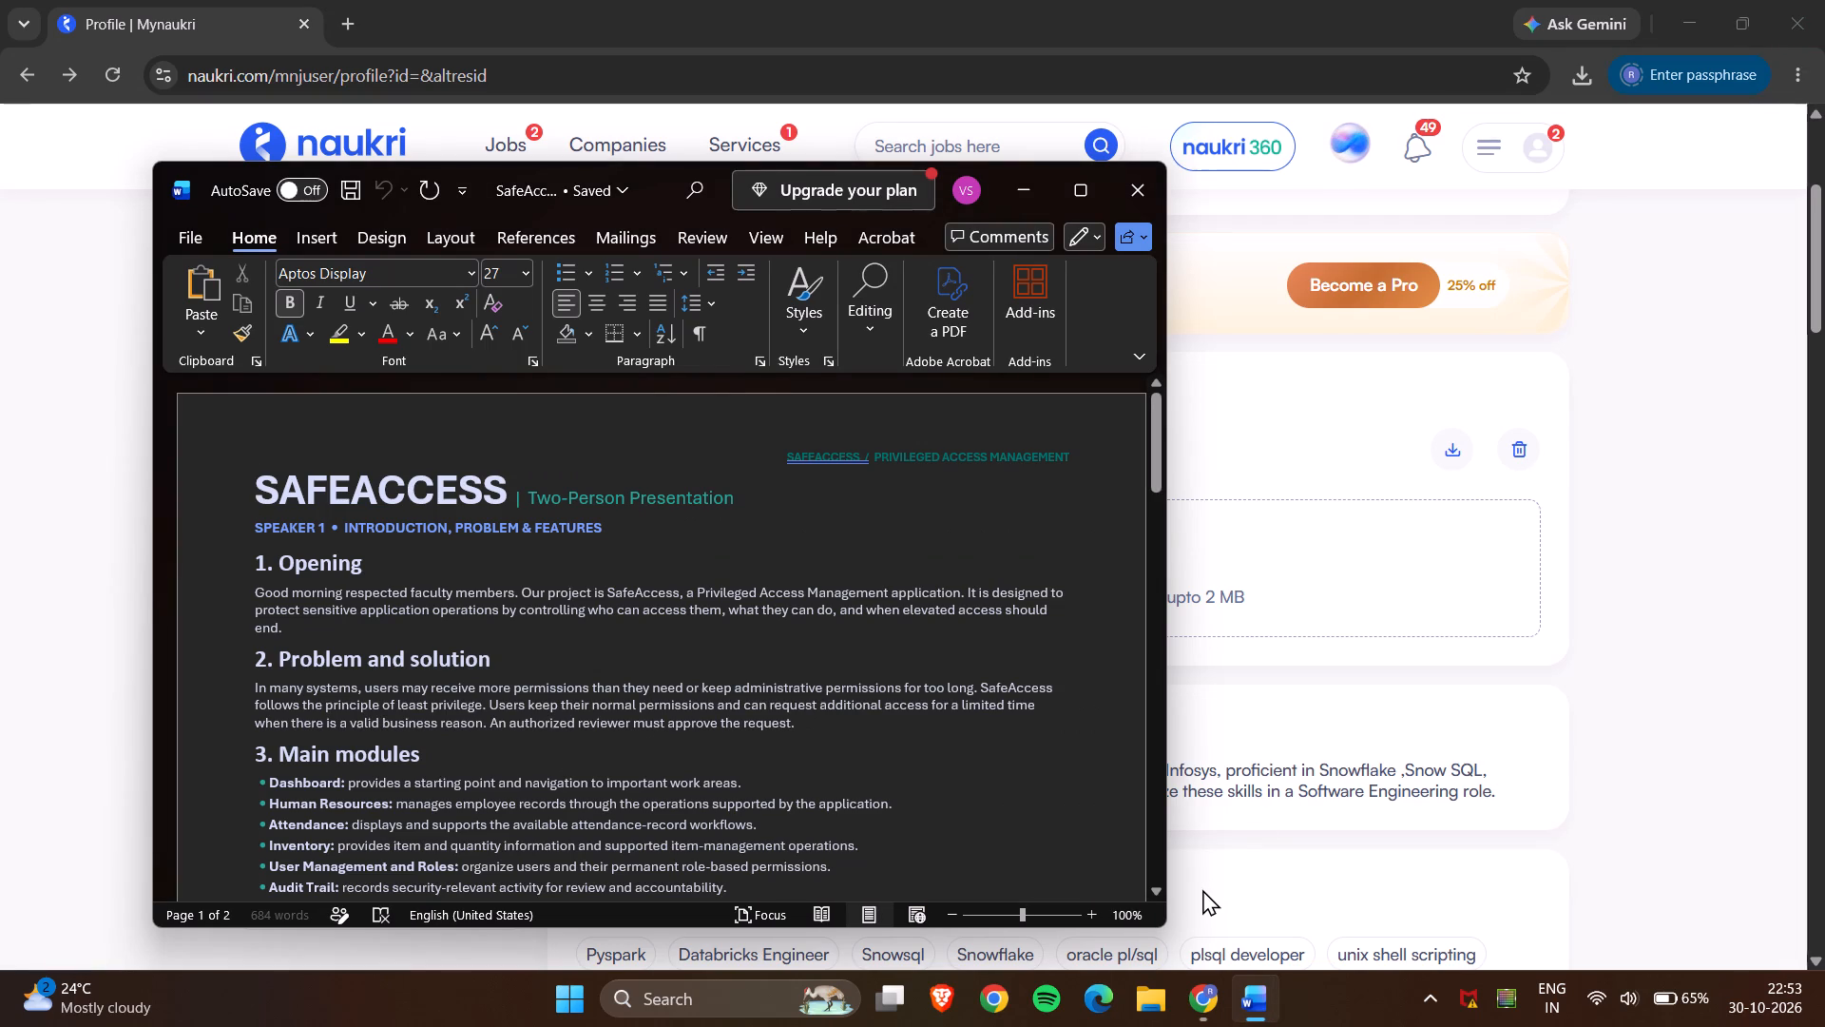
# Rename the Resume file in the Downloads folder as Santhosh_Snowflake.
pyautogui.press('super+e')
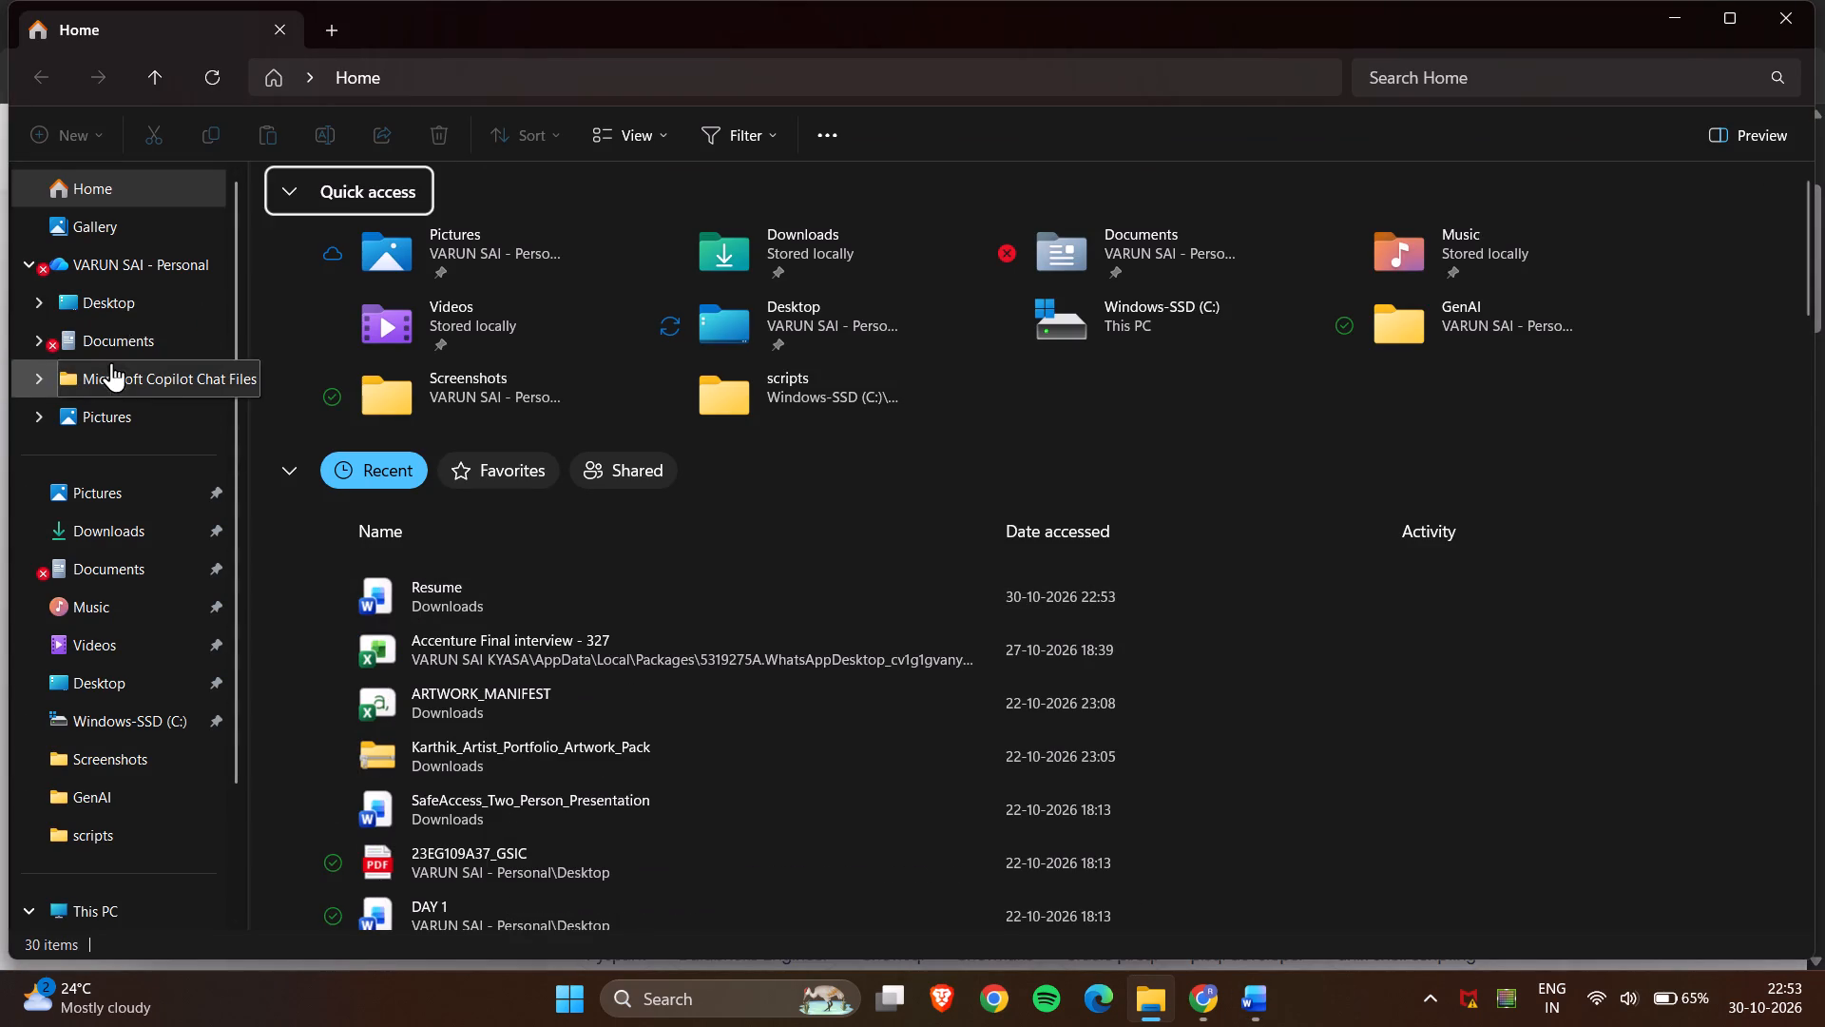
pyautogui.scroll(5, 116, 286)
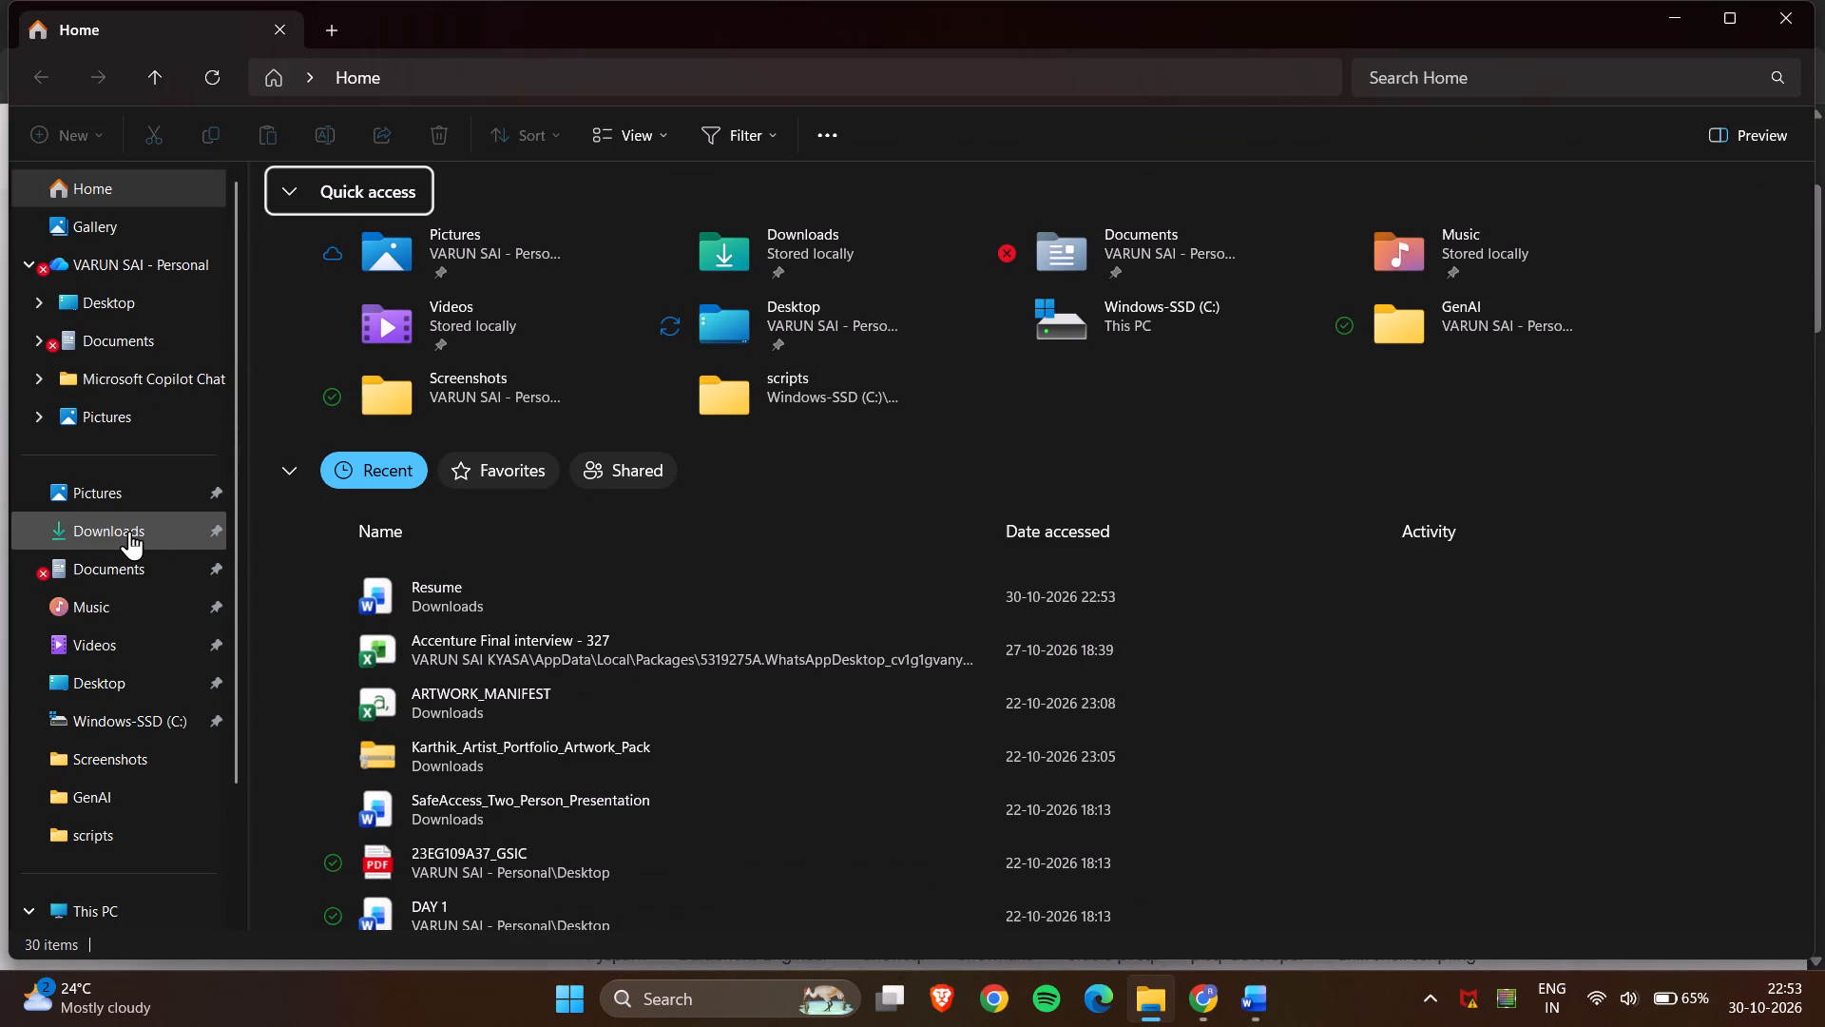
pyautogui.click(129, 531)
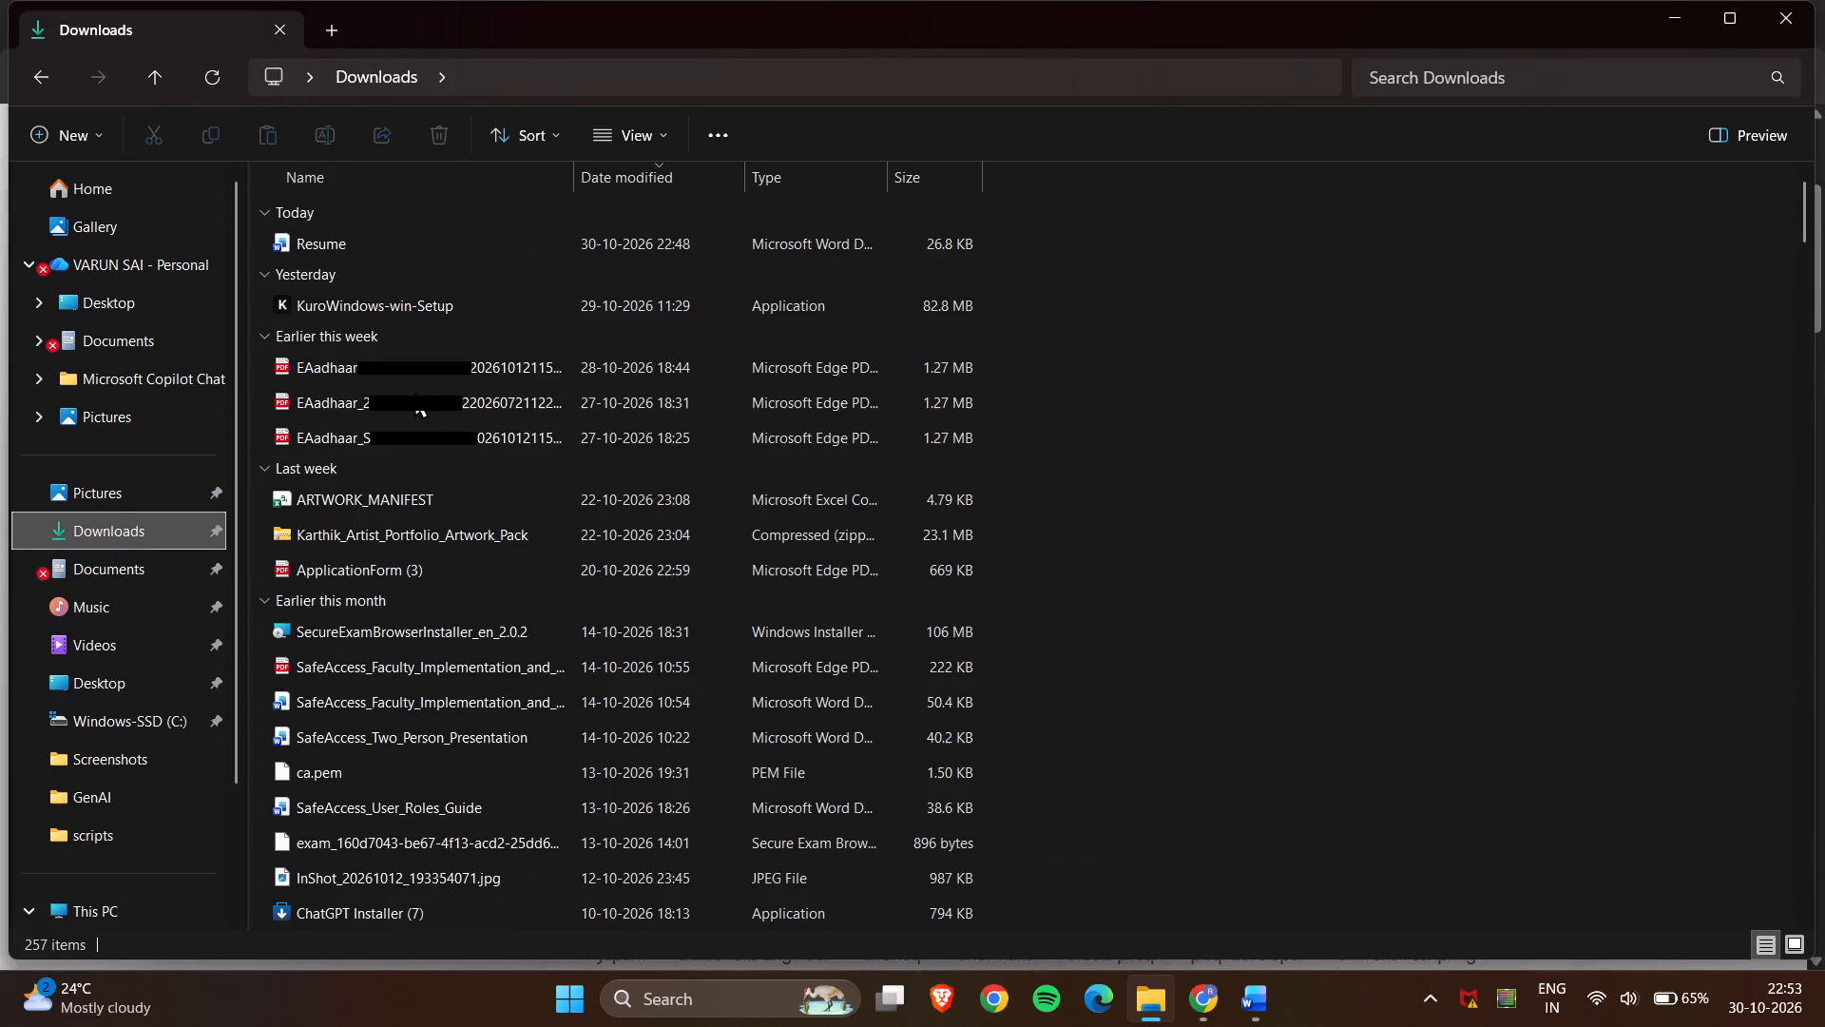
pyautogui.click(321, 241)
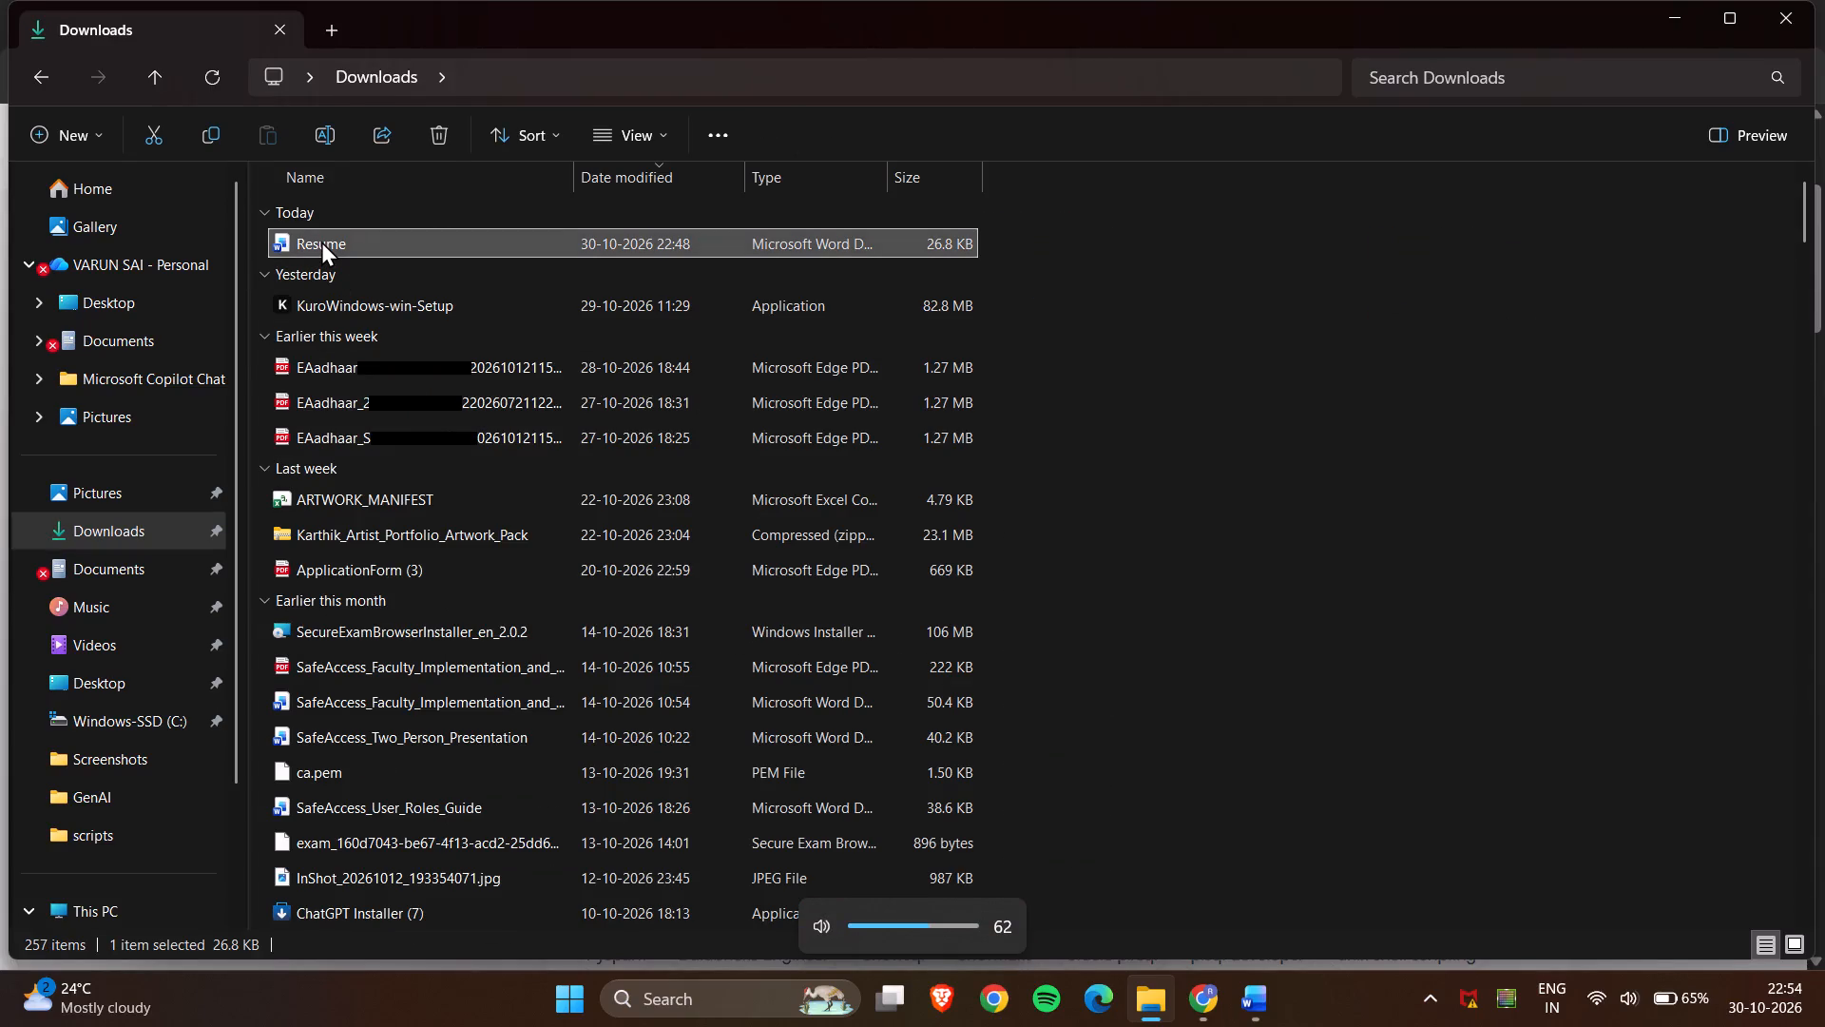
pyautogui.press('F2')
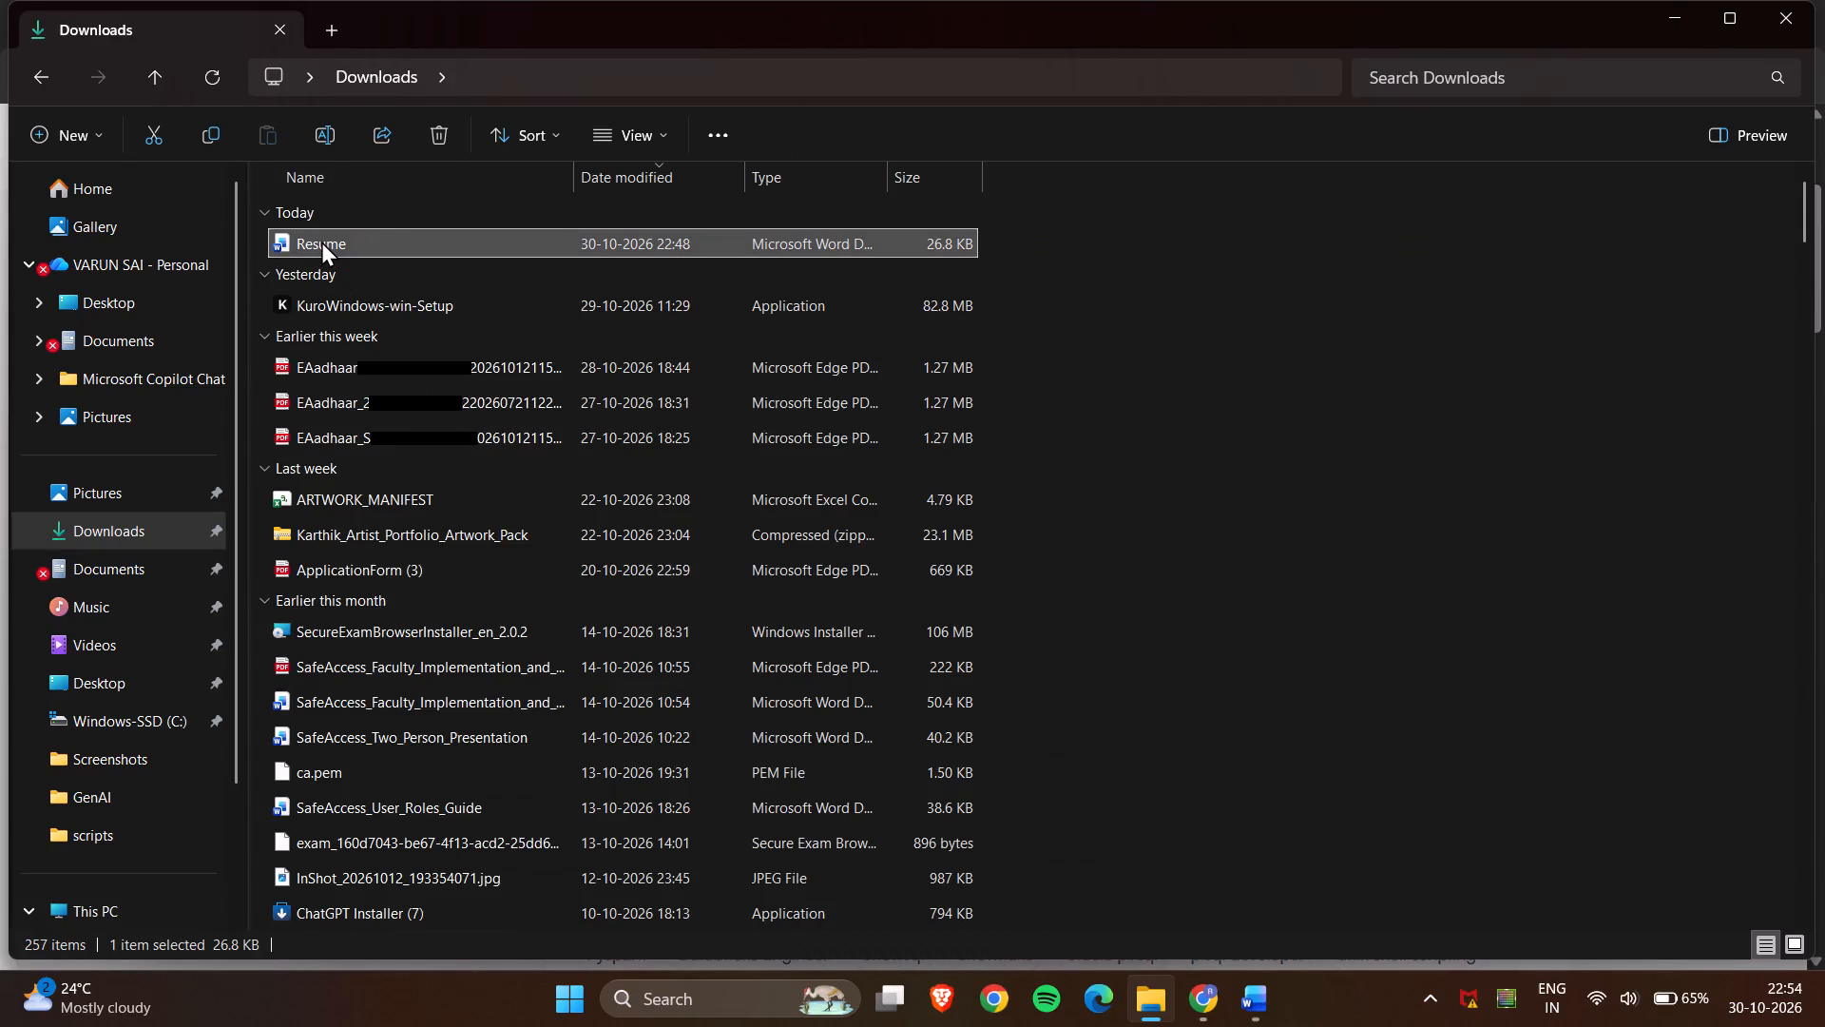
pyautogui.write('Sa')
pyautogui.write('nths')
pyautogui.press('BackSpace')
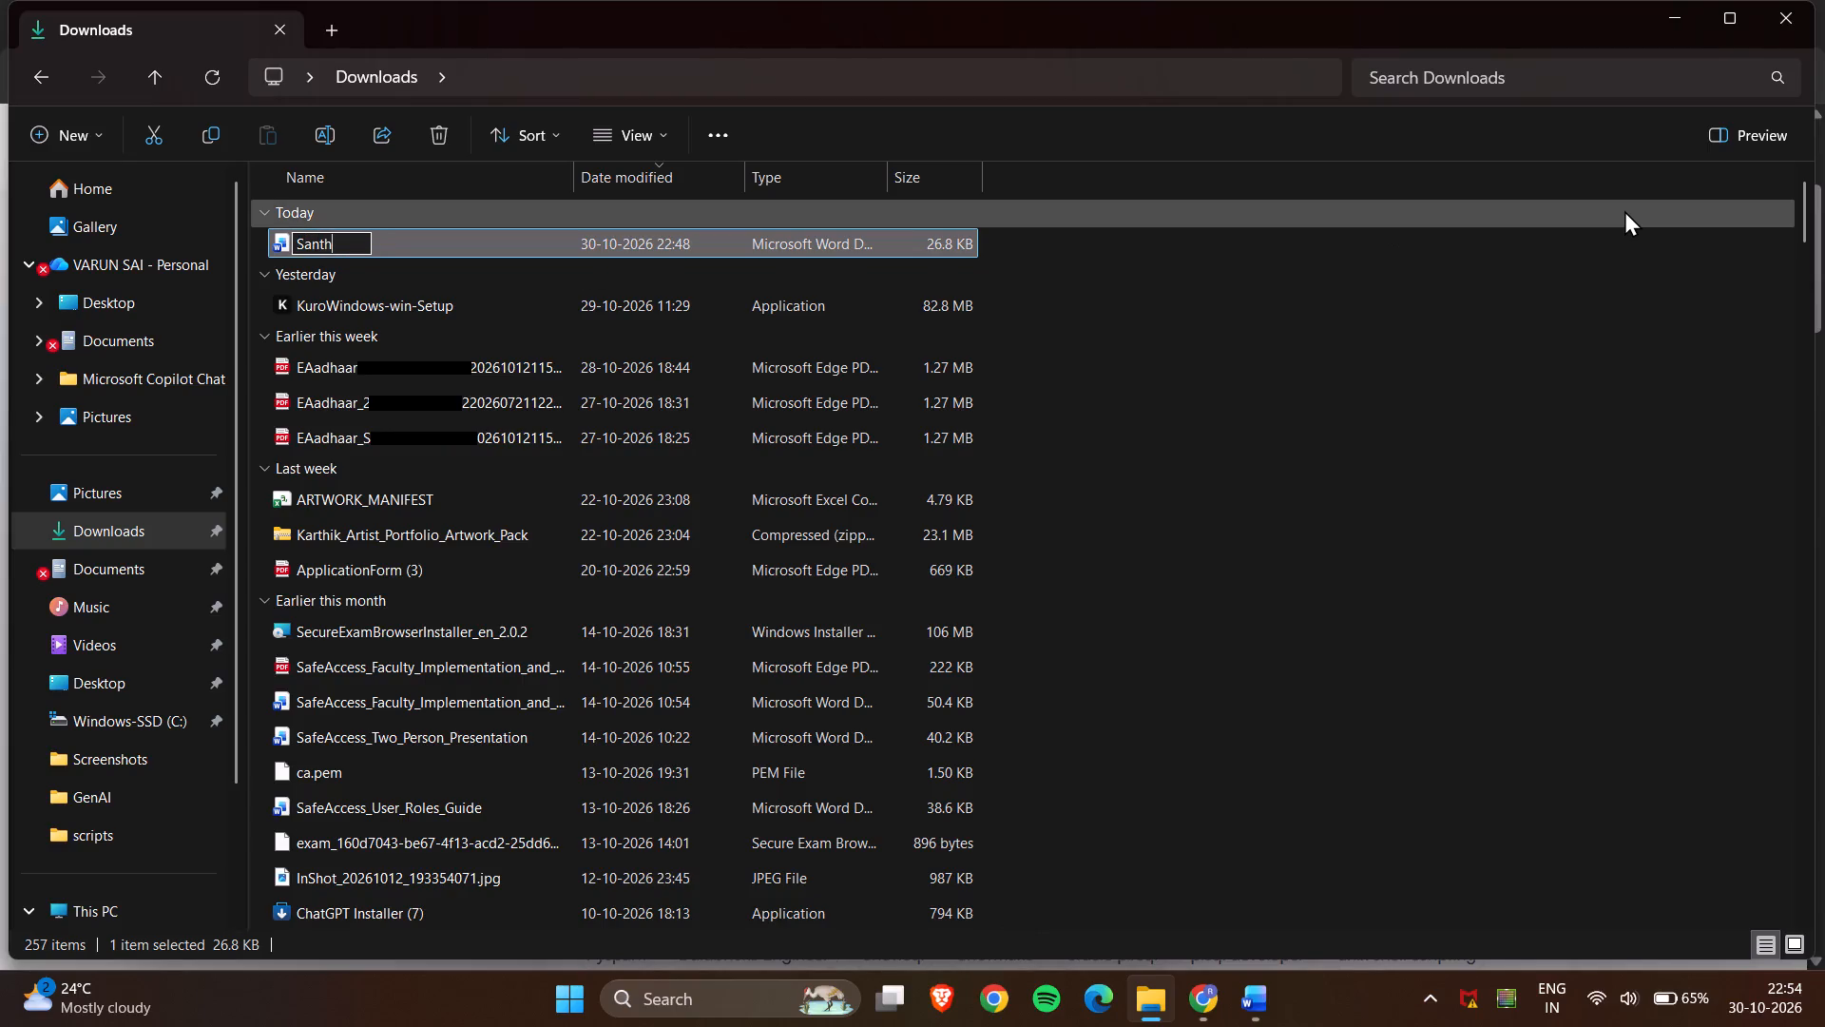
pyautogui.write('osh')
pyautogui.write('_Snowf')
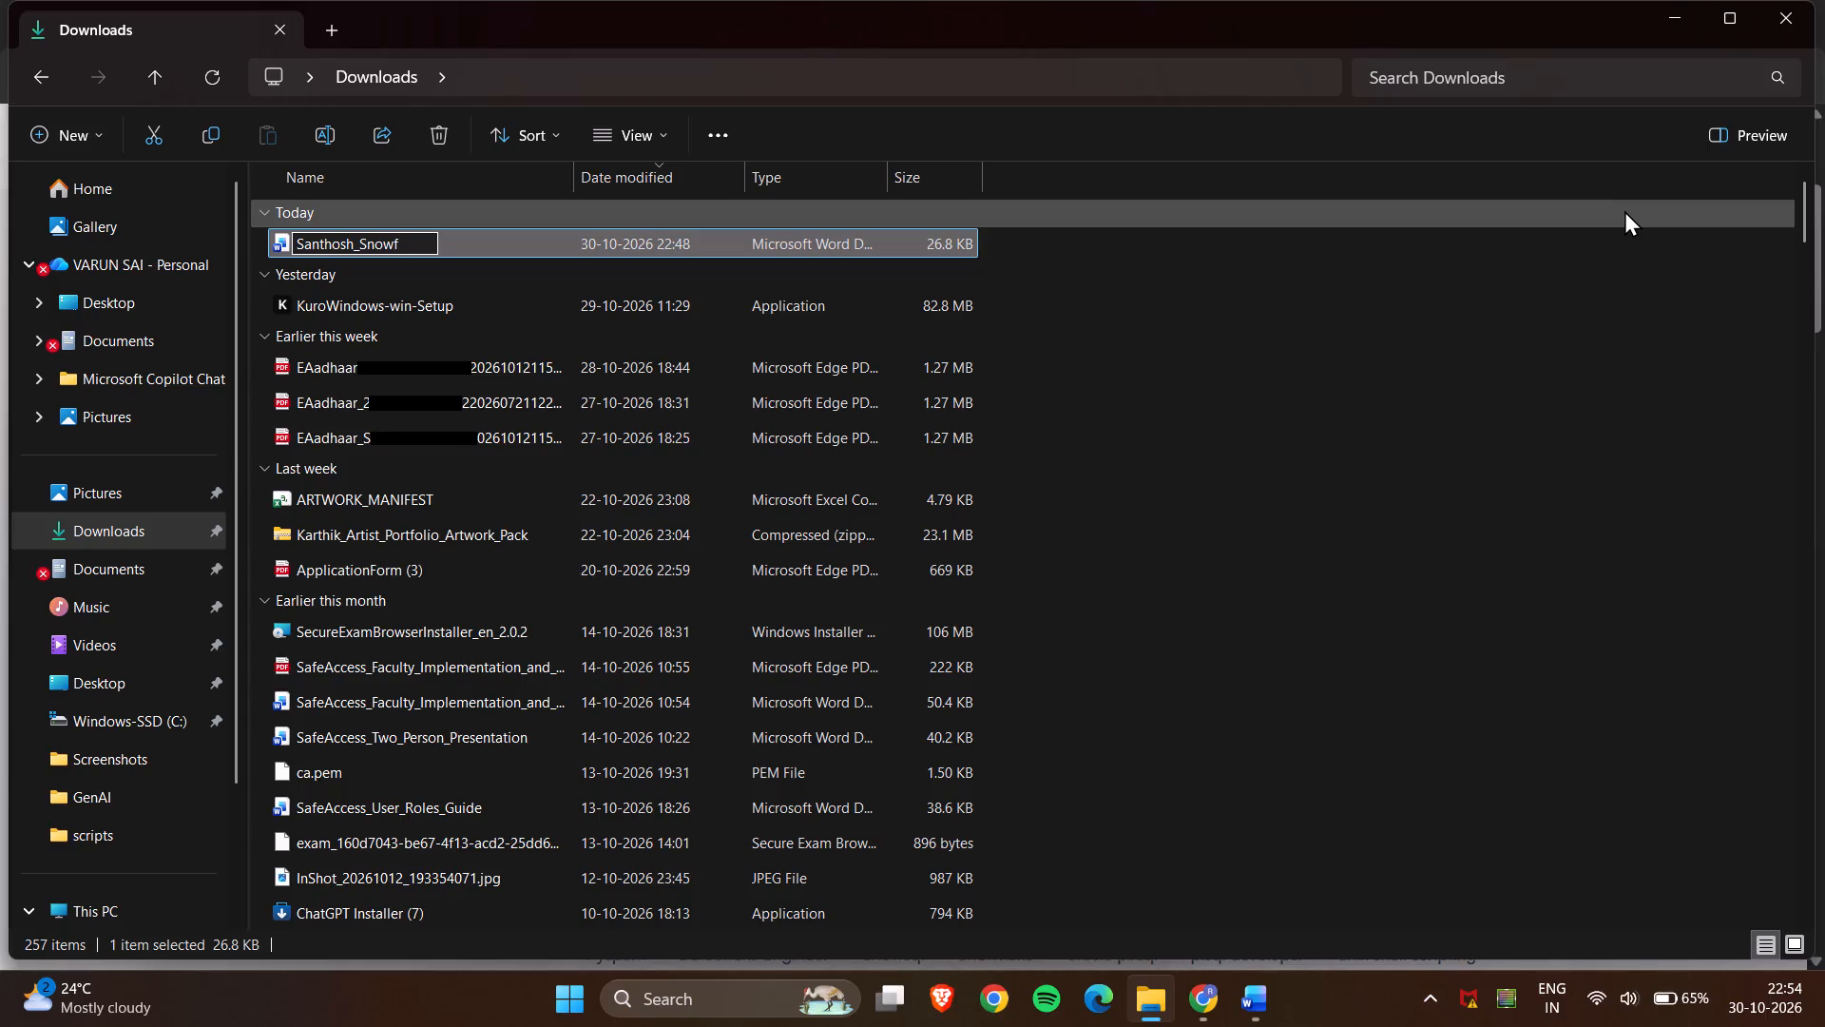
pyautogui.write('lake')
pyautogui.press('Return')
# Duplicate the Santhosh_Snowflake file within the Downloads folder.
pyautogui.hotkey('ctrl', 'c')
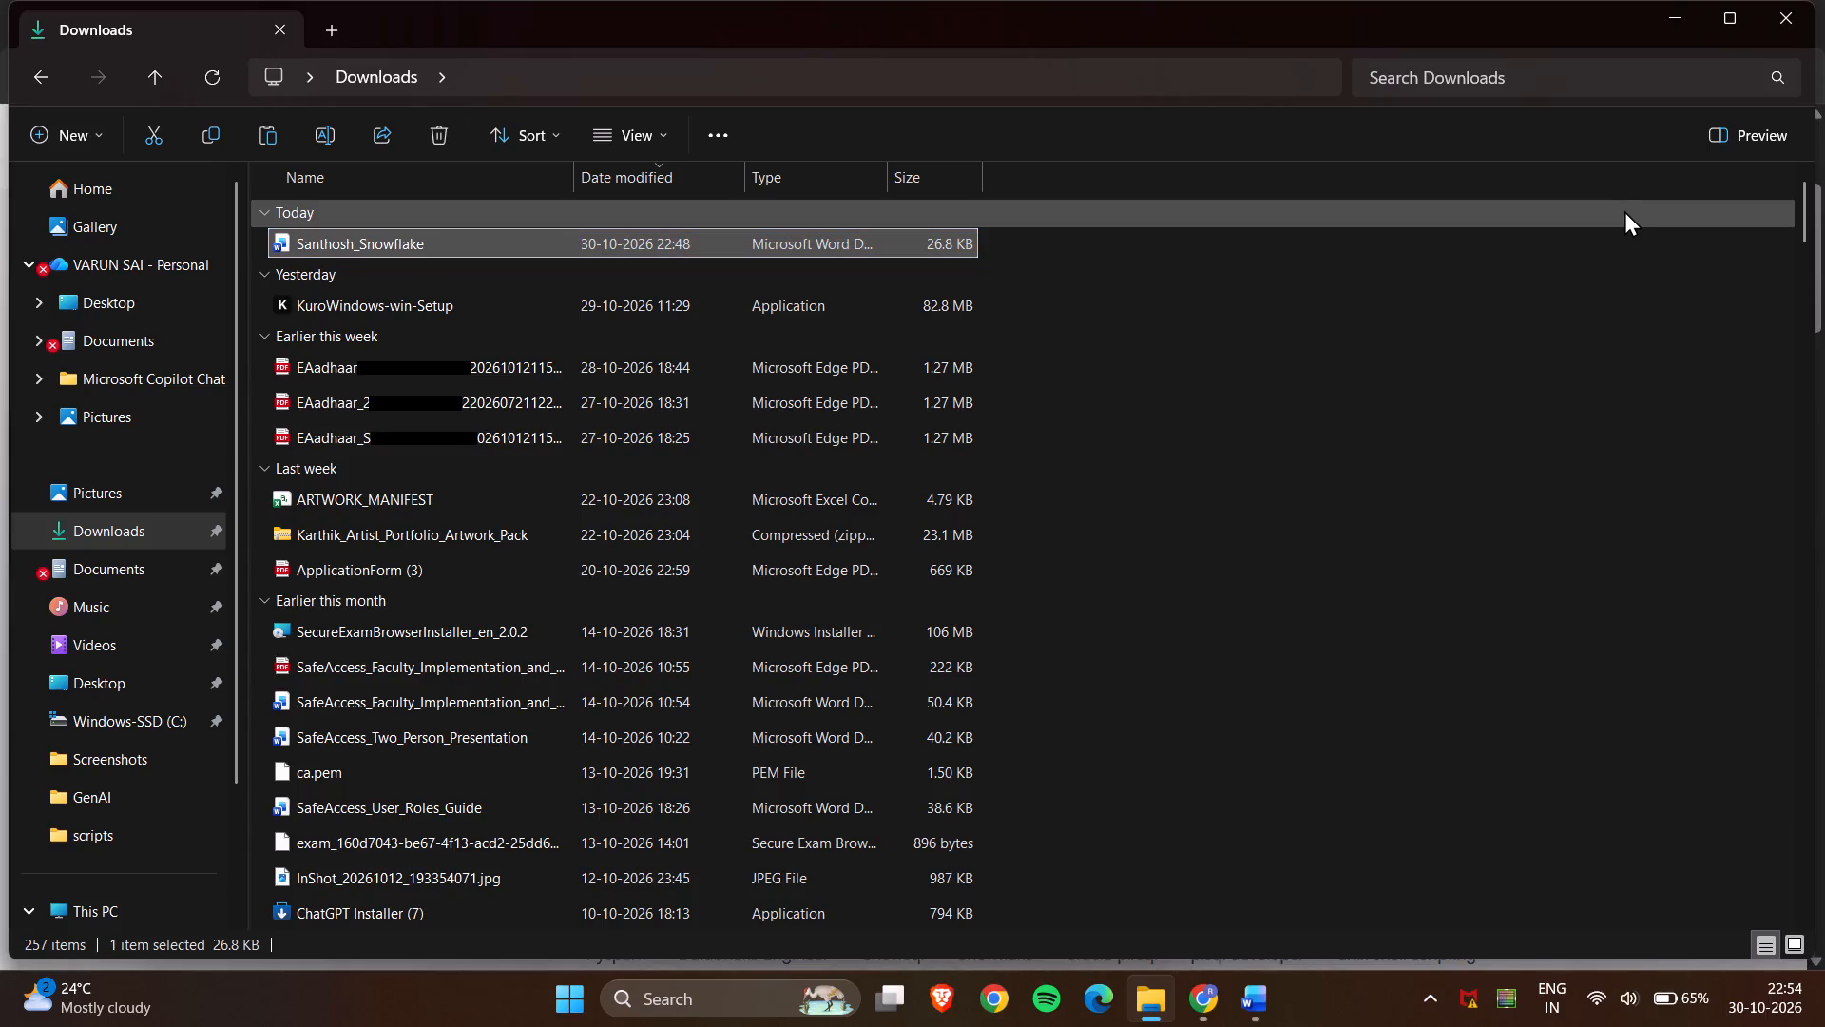
pyautogui.hotkey('ctrl', 'v')
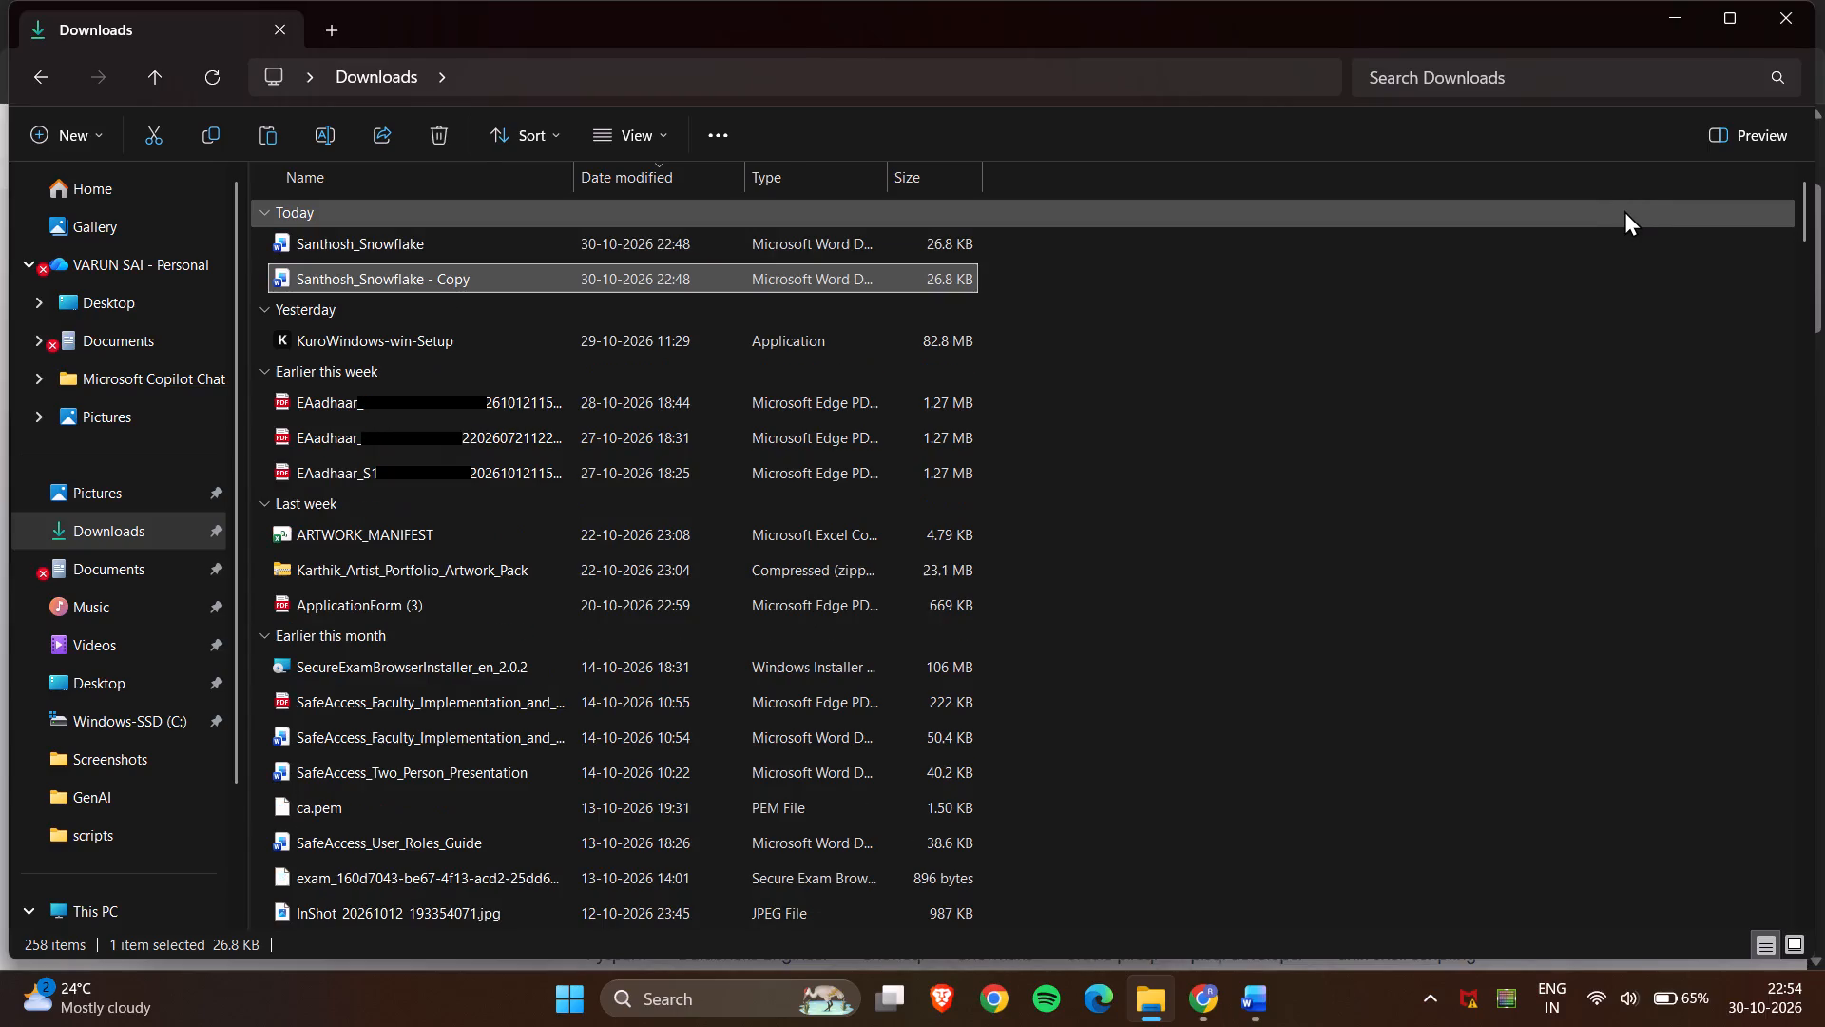
# Rename the copied resume file as Santhosh_Databricks.
pyautogui.click(492, 276)
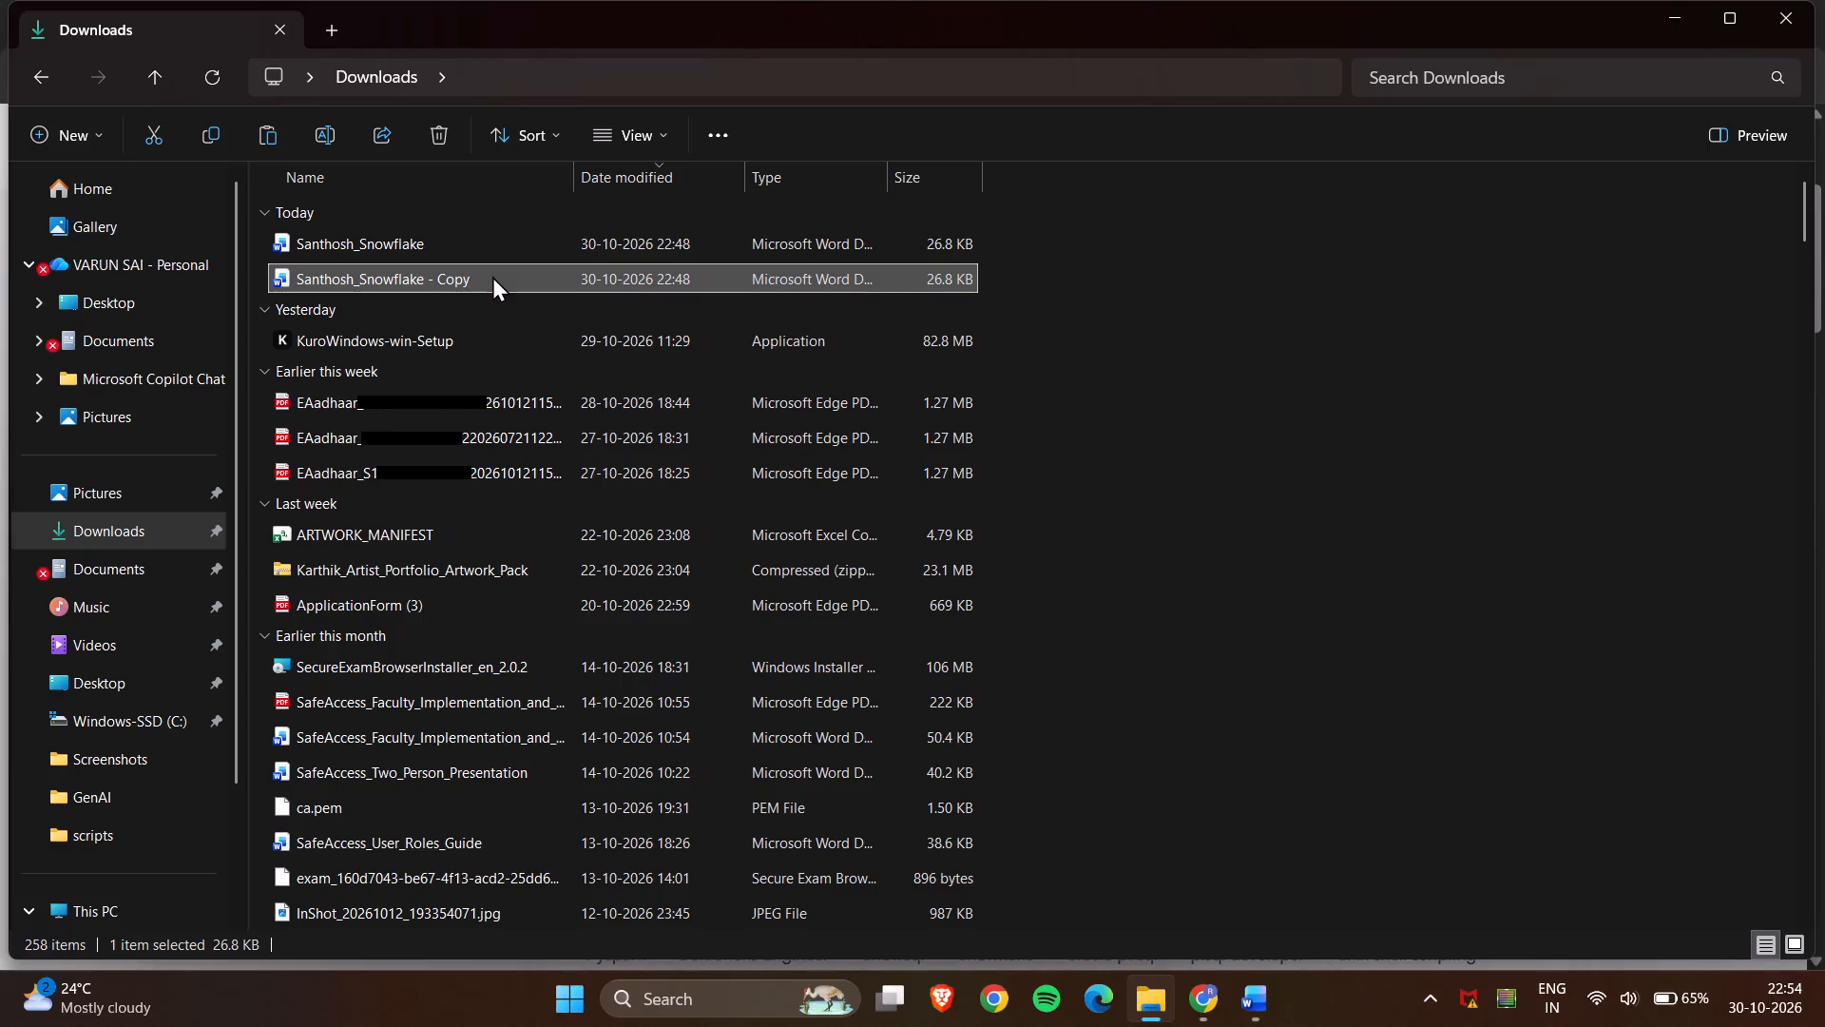
pyautogui.press('Right')
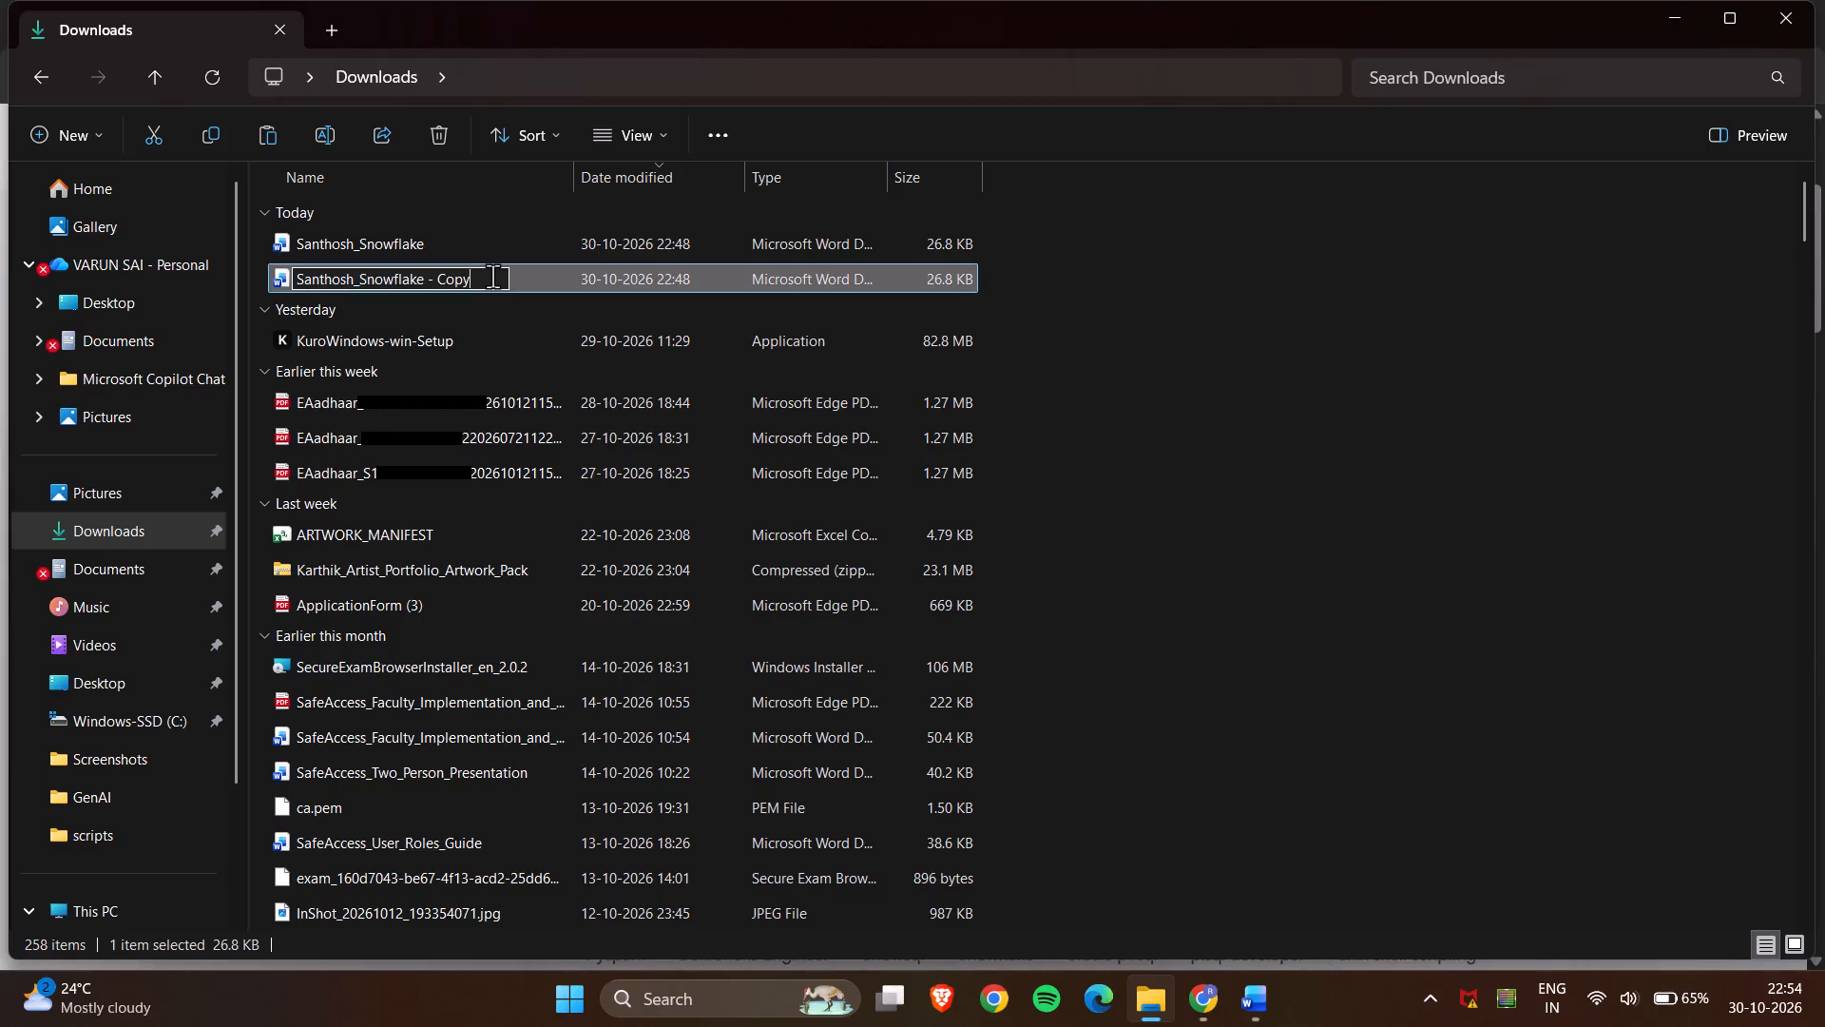
pyautogui.press('Left')
pyautogui.press('Left')
pyautogui.press('Left')
pyautogui.press('Left')
pyautogui.press('Left')
pyautogui.press('Left')
pyautogui.press('Left')
pyautogui.press('Left')
pyautogui.press('Left')
pyautogui.press('Right')
pyautogui.press('Right')
pyautogui.press('Right')
pyautogui.press('Right')
pyautogui.press('Right')
pyautogui.press('Right')
pyautogui.press('Right')
pyautogui.press('Right')
pyautogui.press('Right')
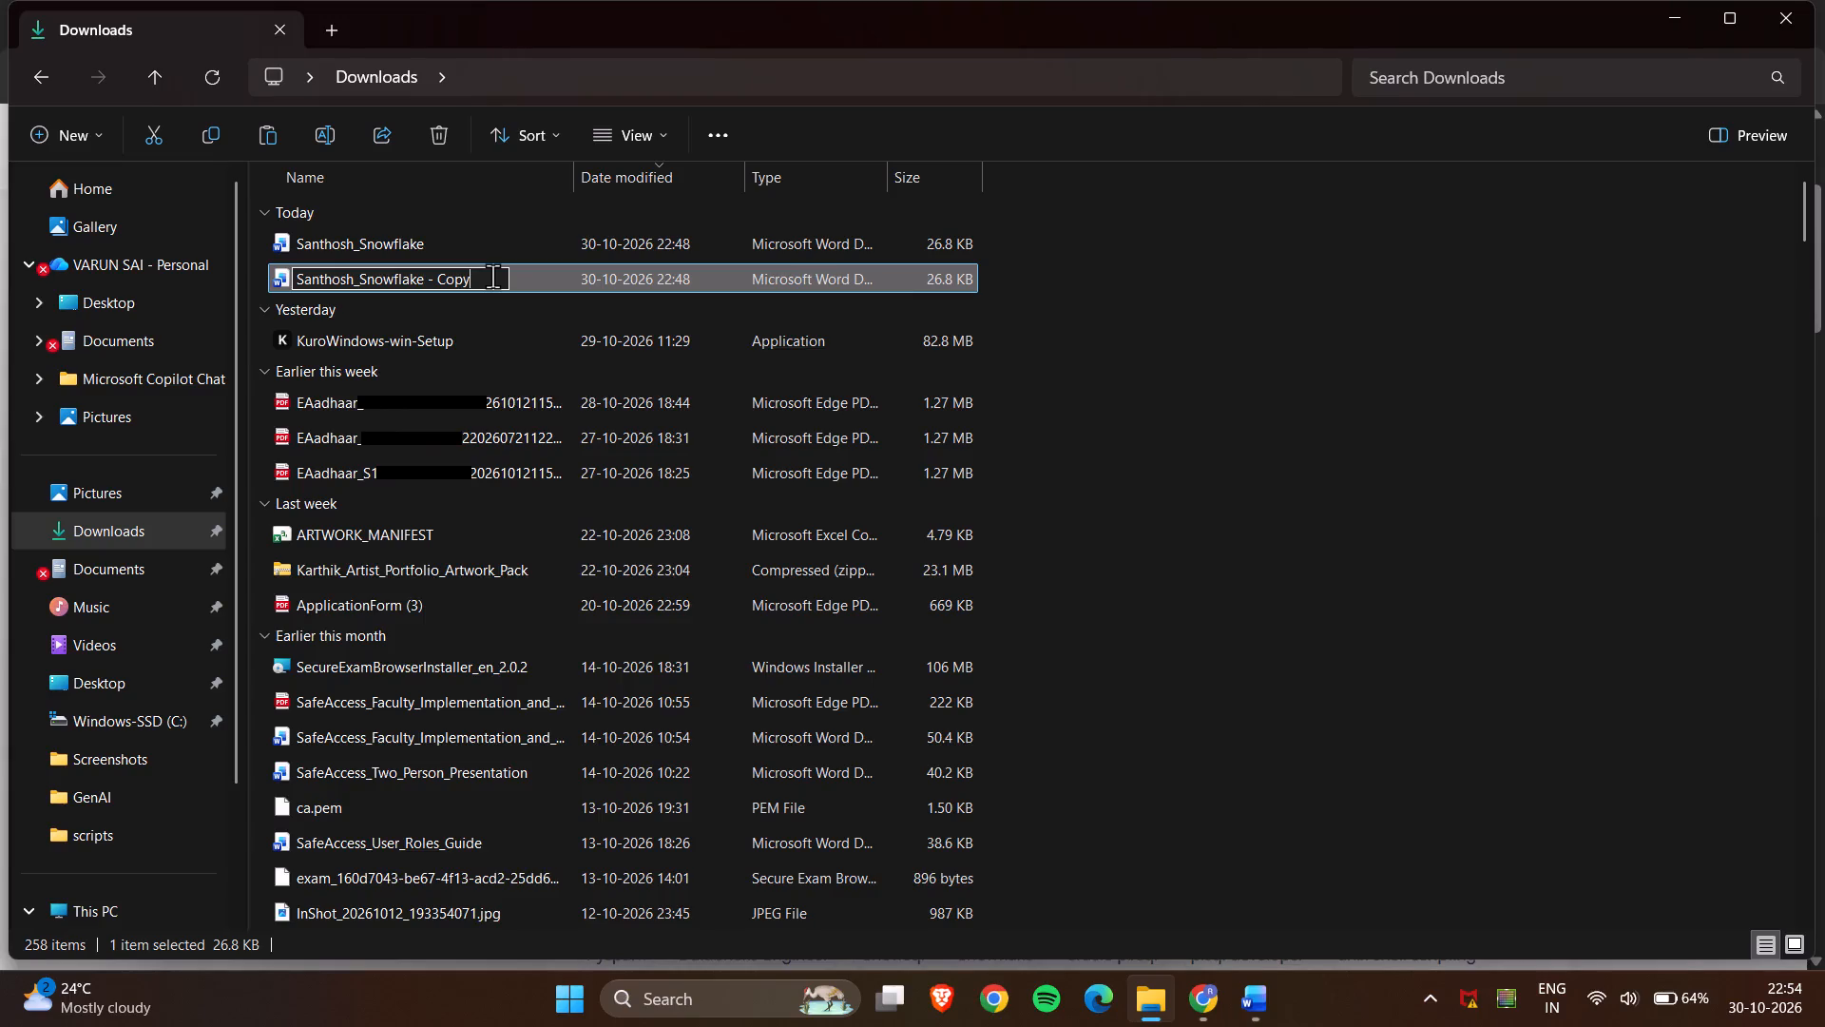
pyautogui.press('BackSpace')
pyautogui.press('BackSpace')
pyautogui.press('BackSpace')
pyautogui.press('BackSpace')
pyautogui.press('BackSpace')
pyautogui.press('BackSpace')
pyautogui.press('BackSpace')
pyautogui.press('BackSpace')
pyautogui.press('BackSpace')
pyautogui.press('BackSpace')
pyautogui.press('BackSpace')
pyautogui.press('BackSpace')
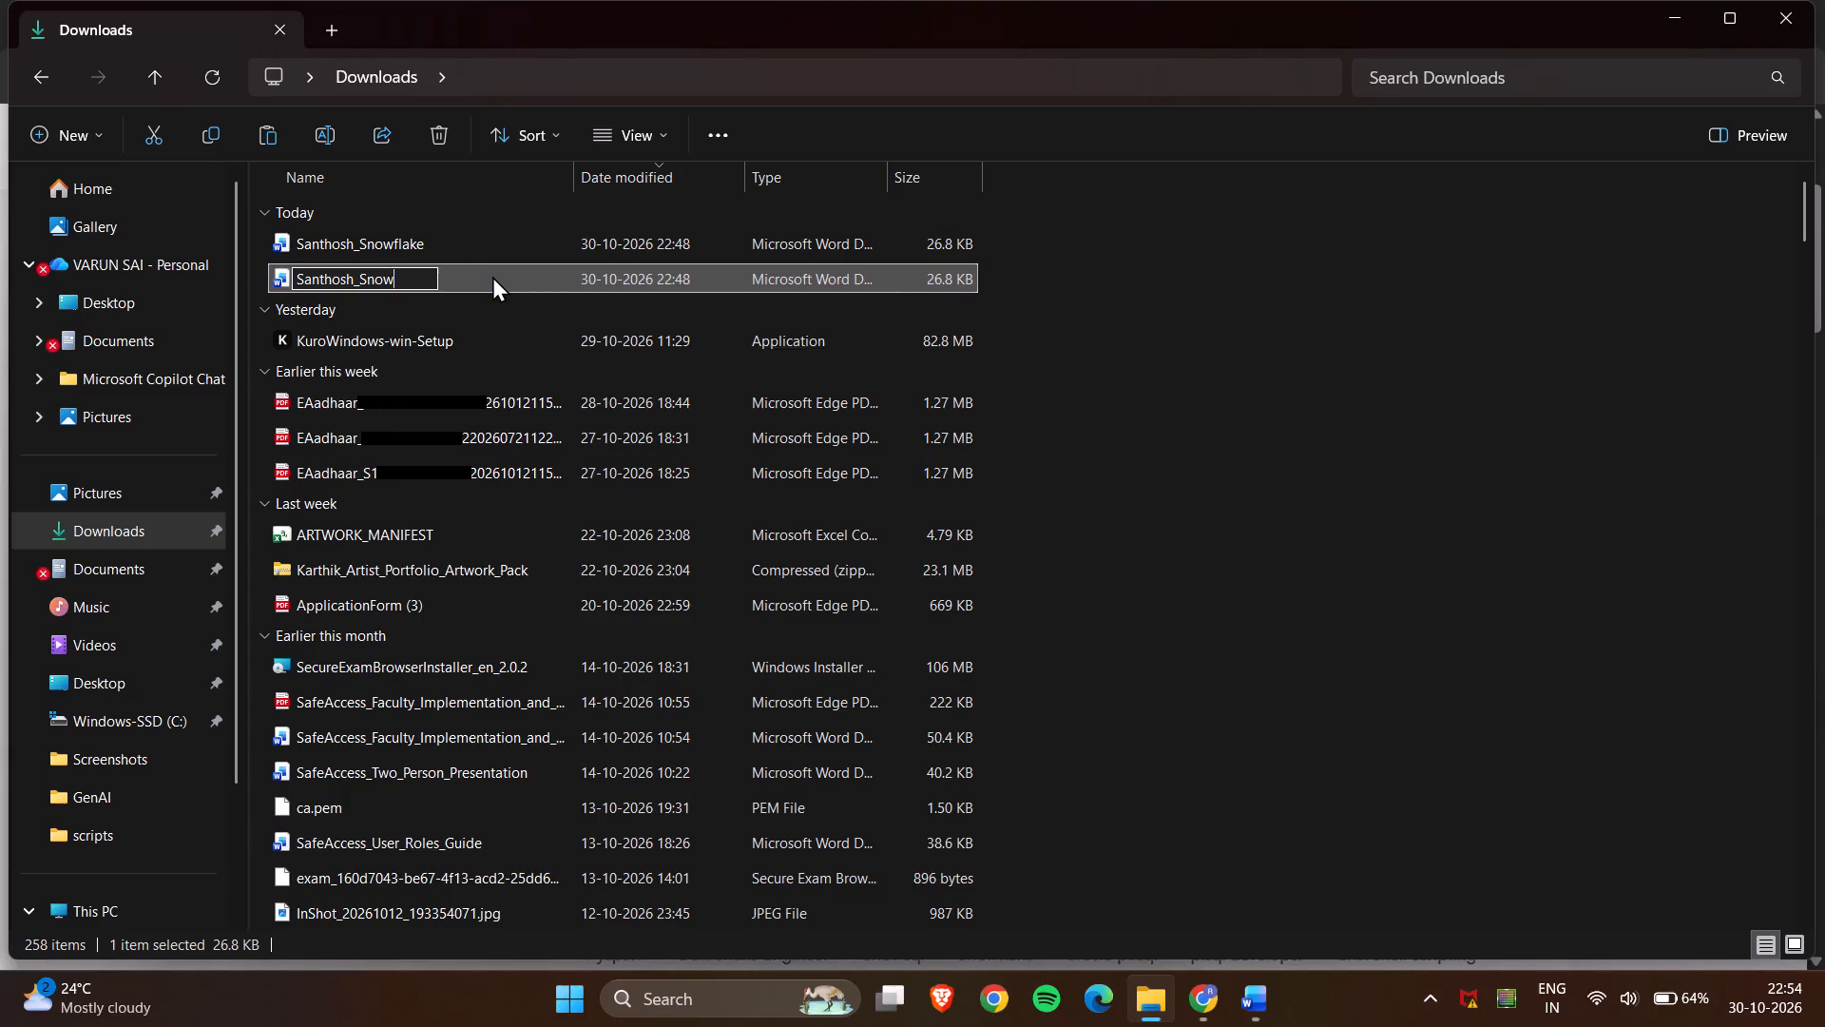
pyautogui.press('BackSpace')
pyautogui.press('BackSpace')
pyautogui.press('BackSpace')
pyautogui.press('BackSpace')
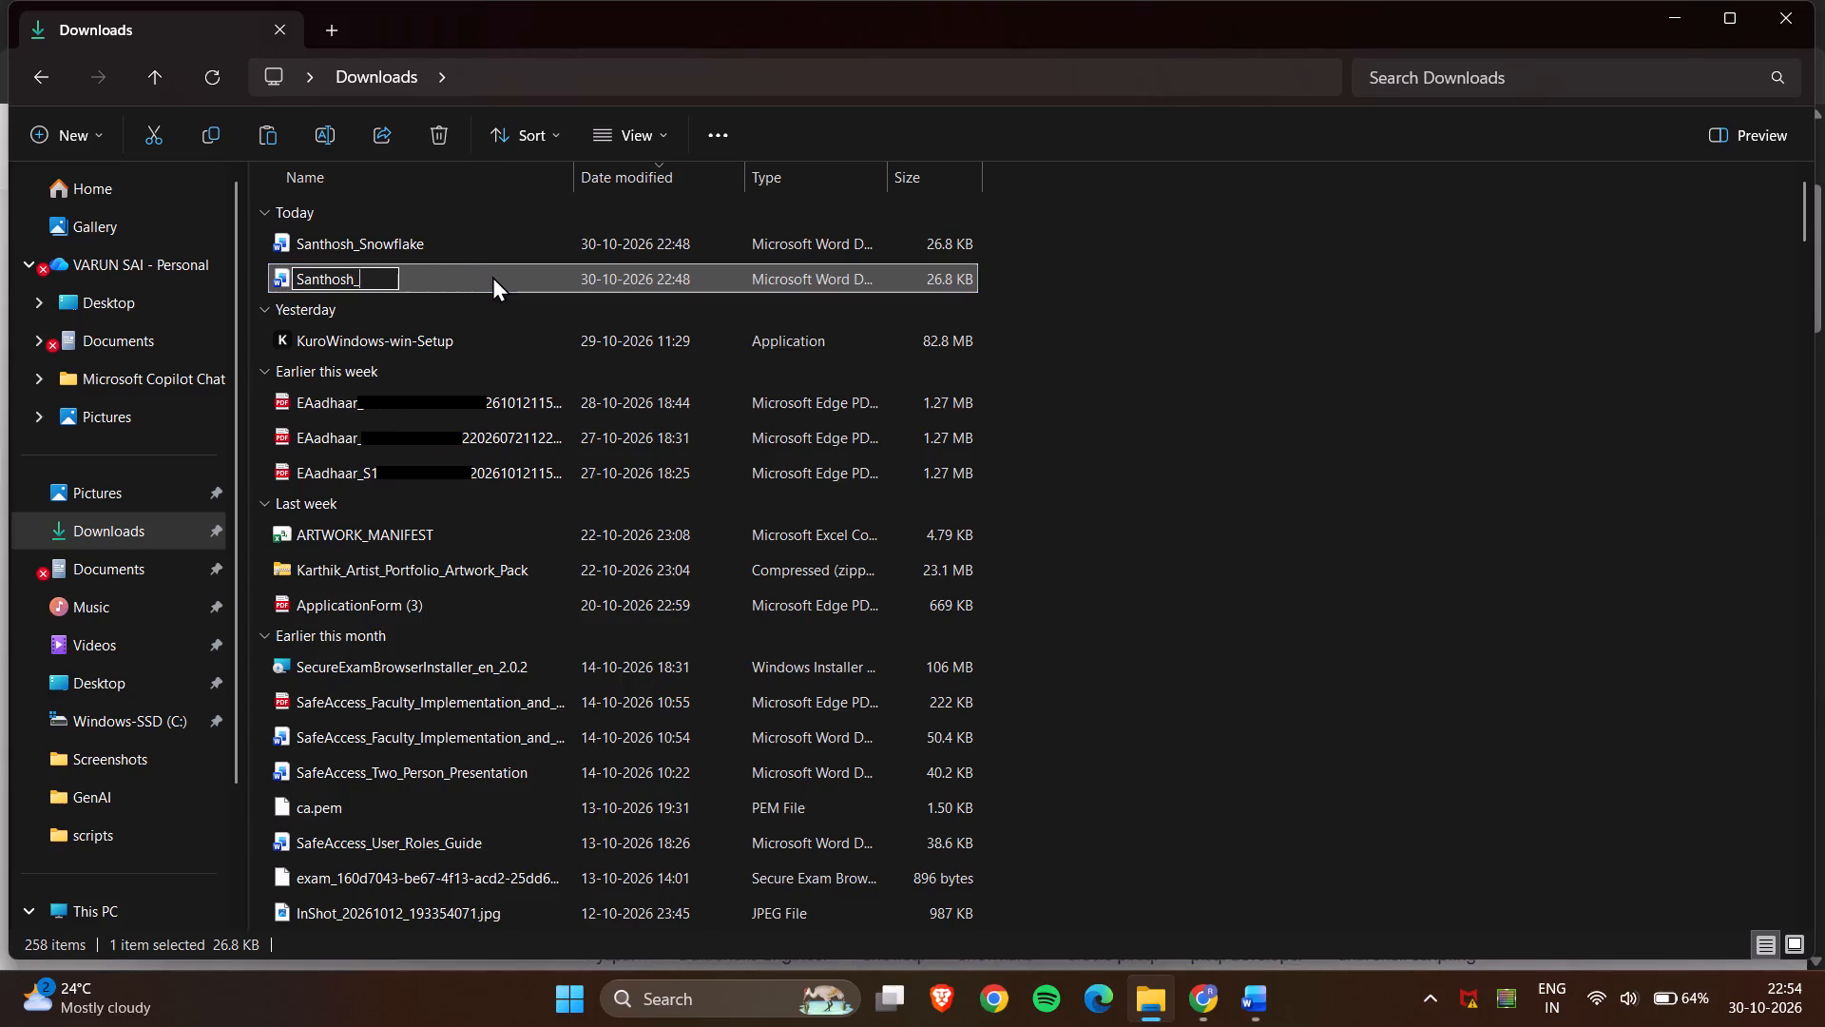
pyautogui.write('Datab')
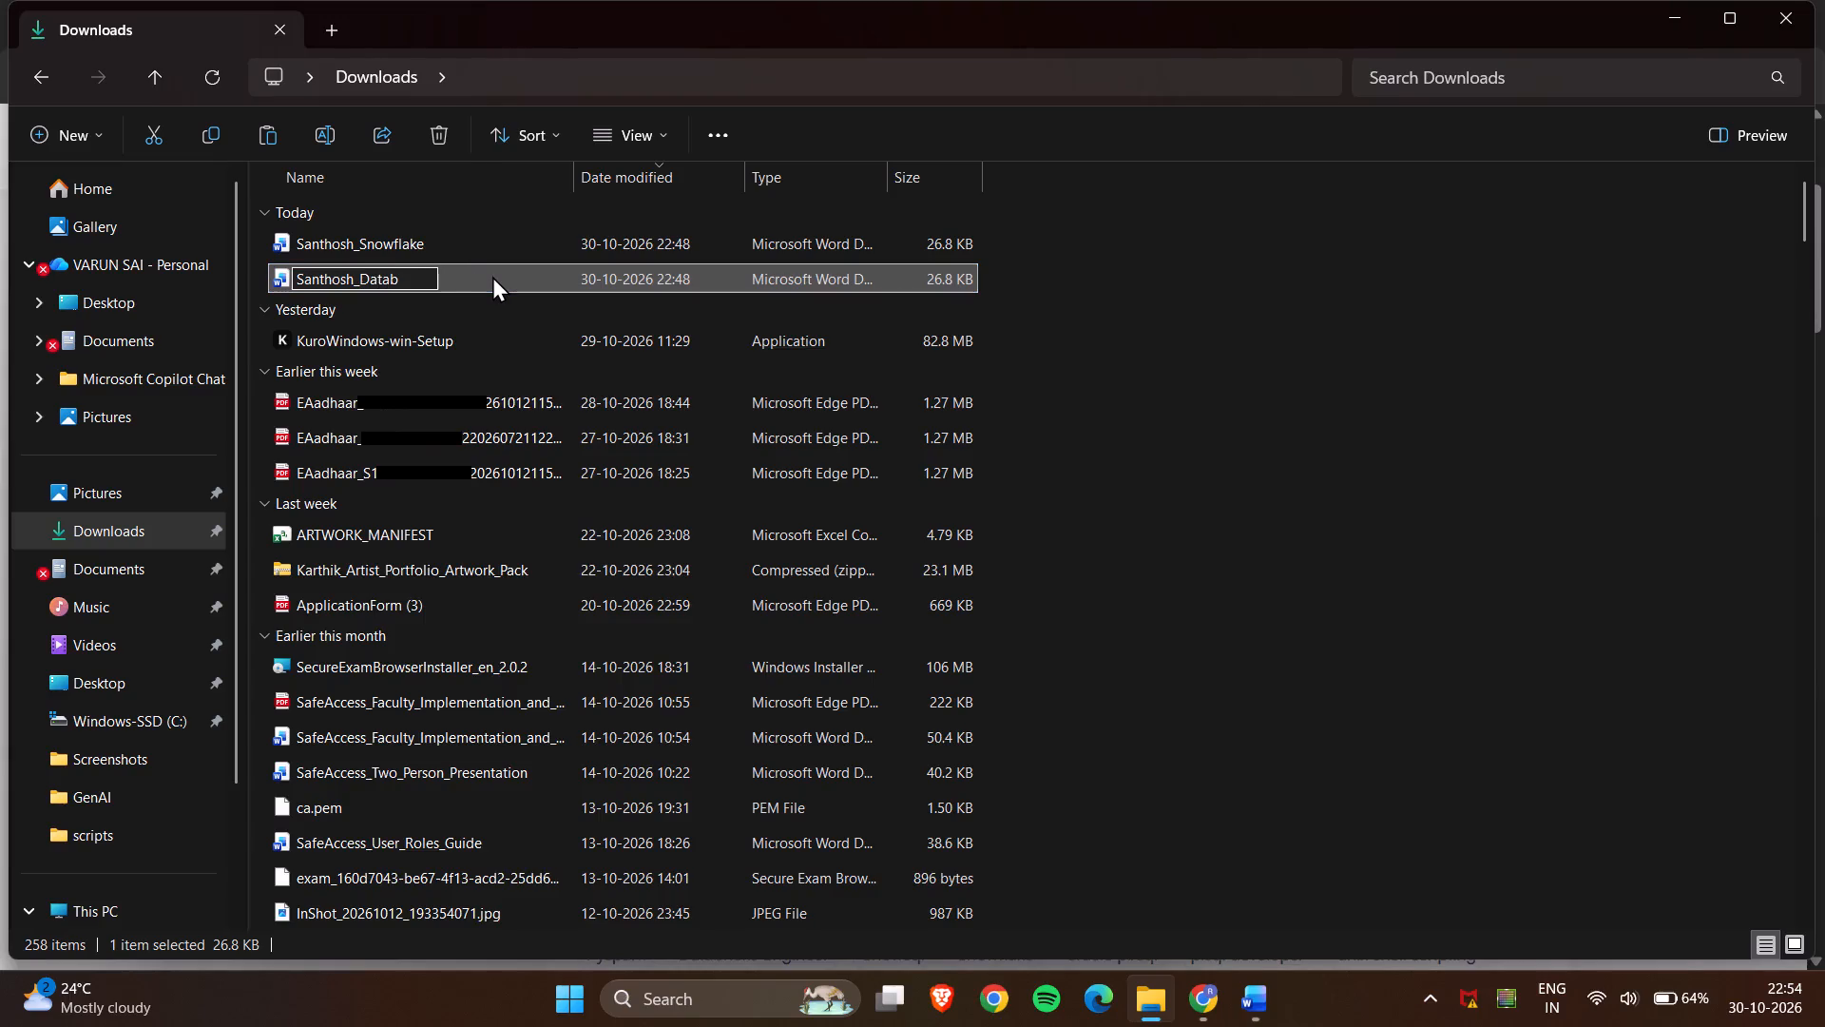
pyautogui.write('ricks')
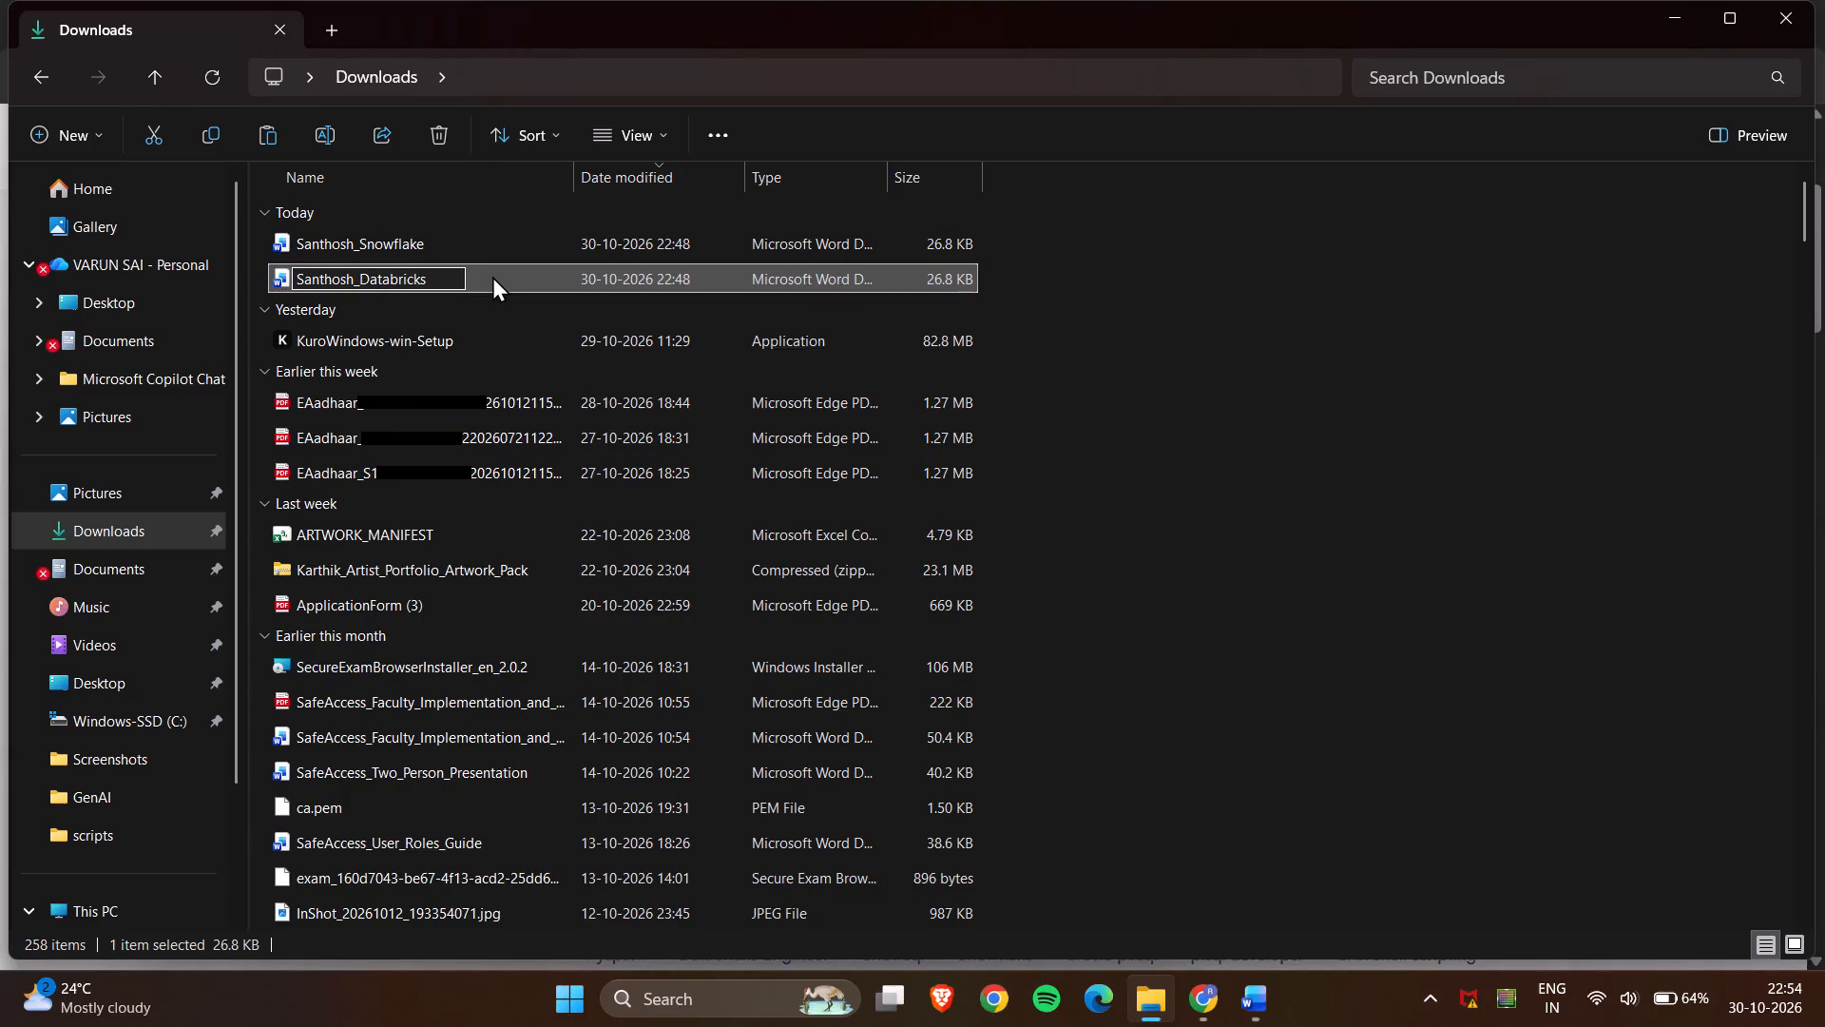
pyautogui.press('Return')
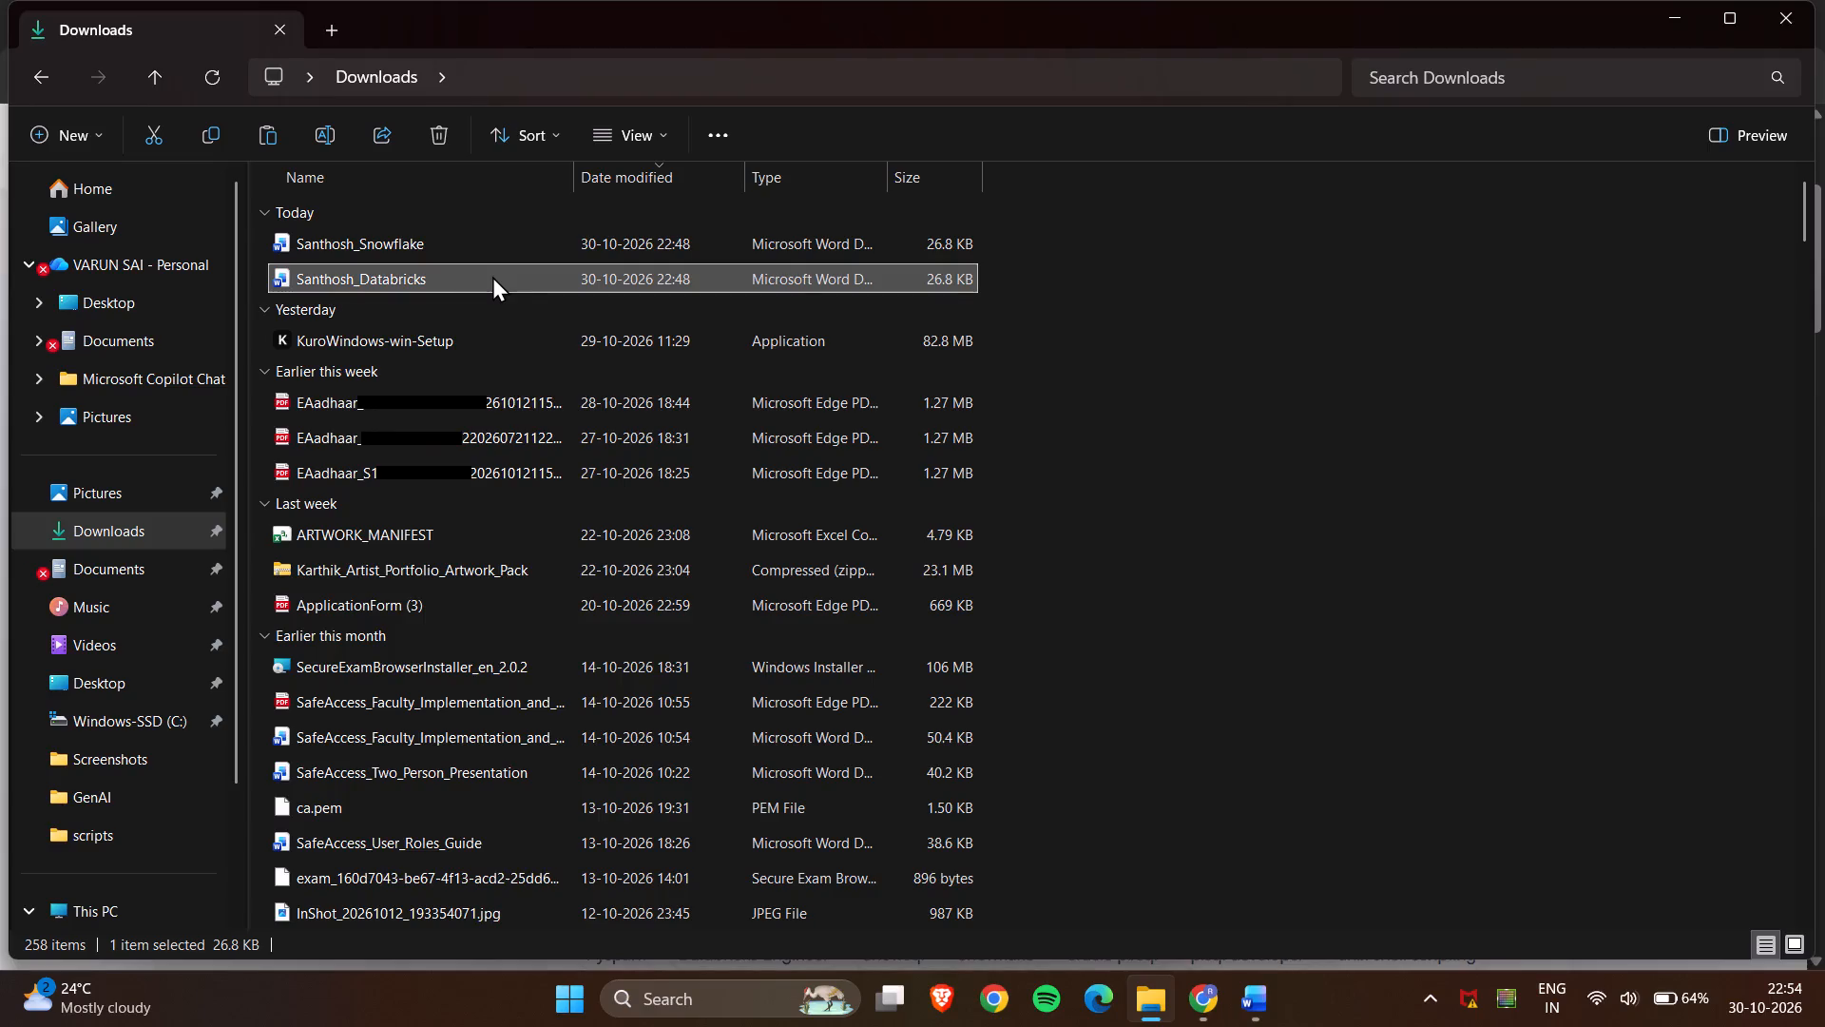
# Open the Santhosh_Databricks resume in a maximized Word window and enable editing.
pyautogui.press('Return')
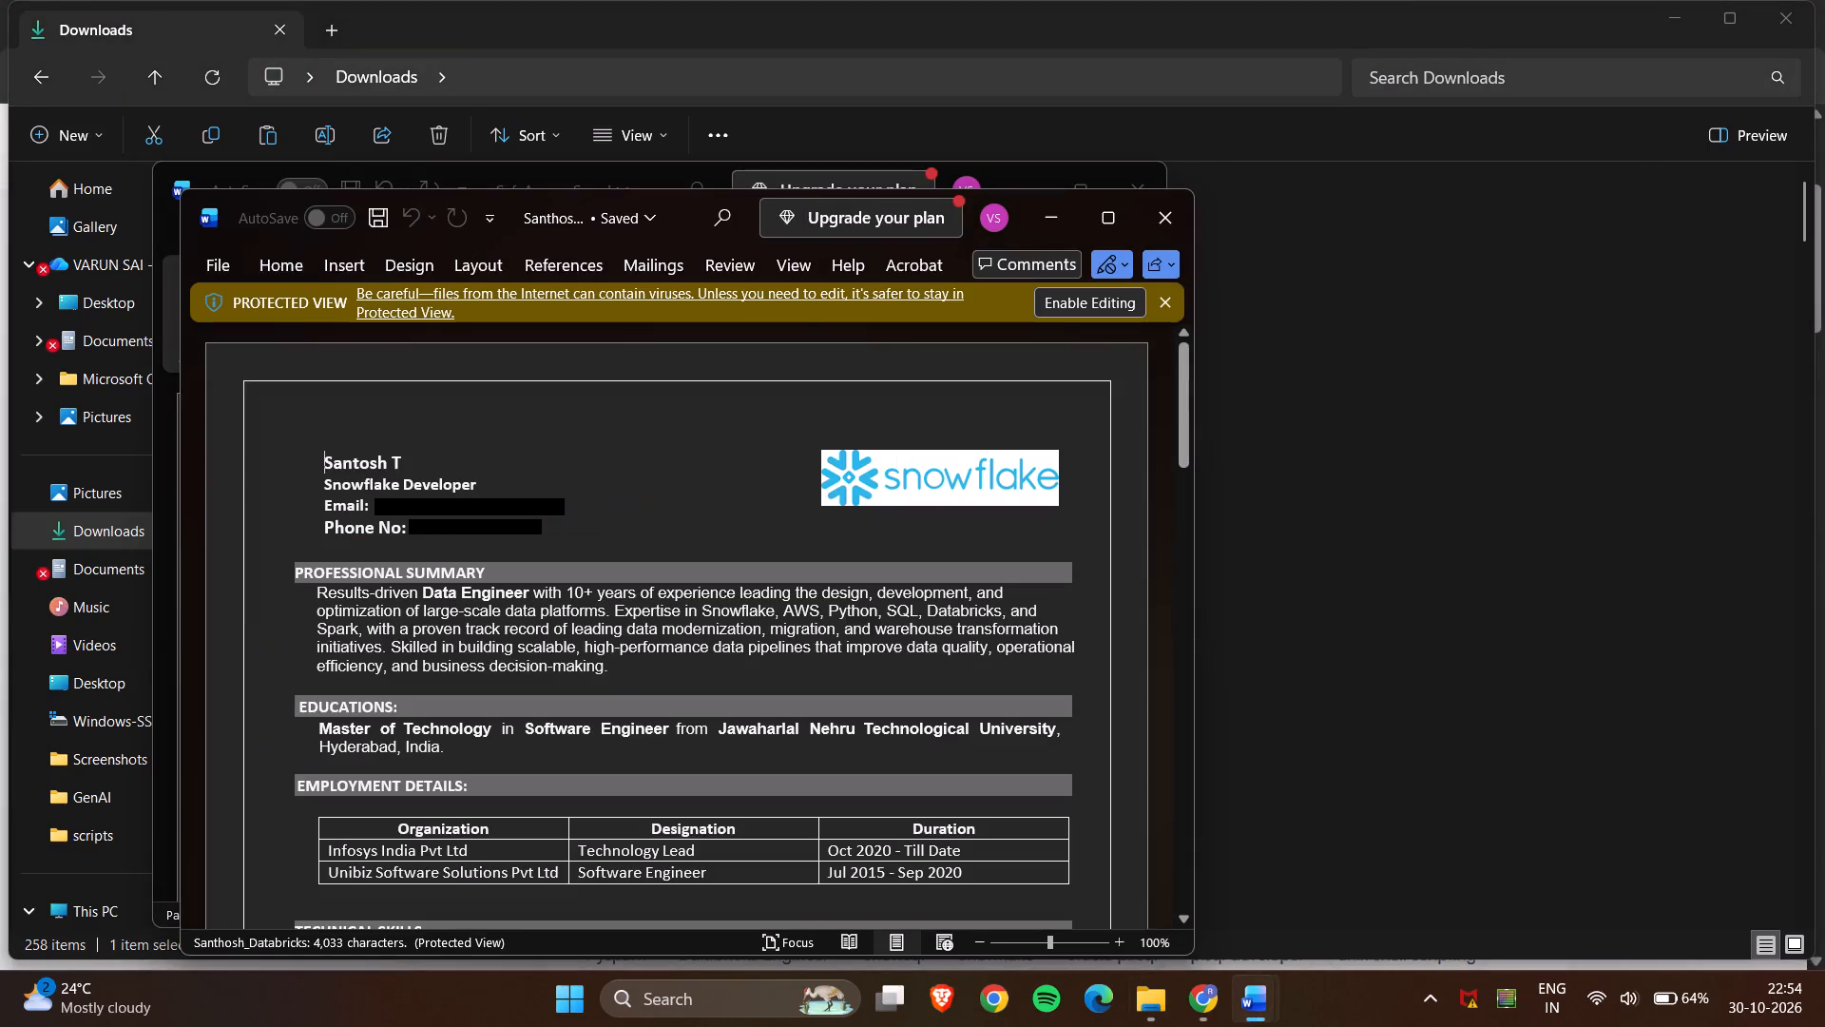
pyautogui.click(1102, 214)
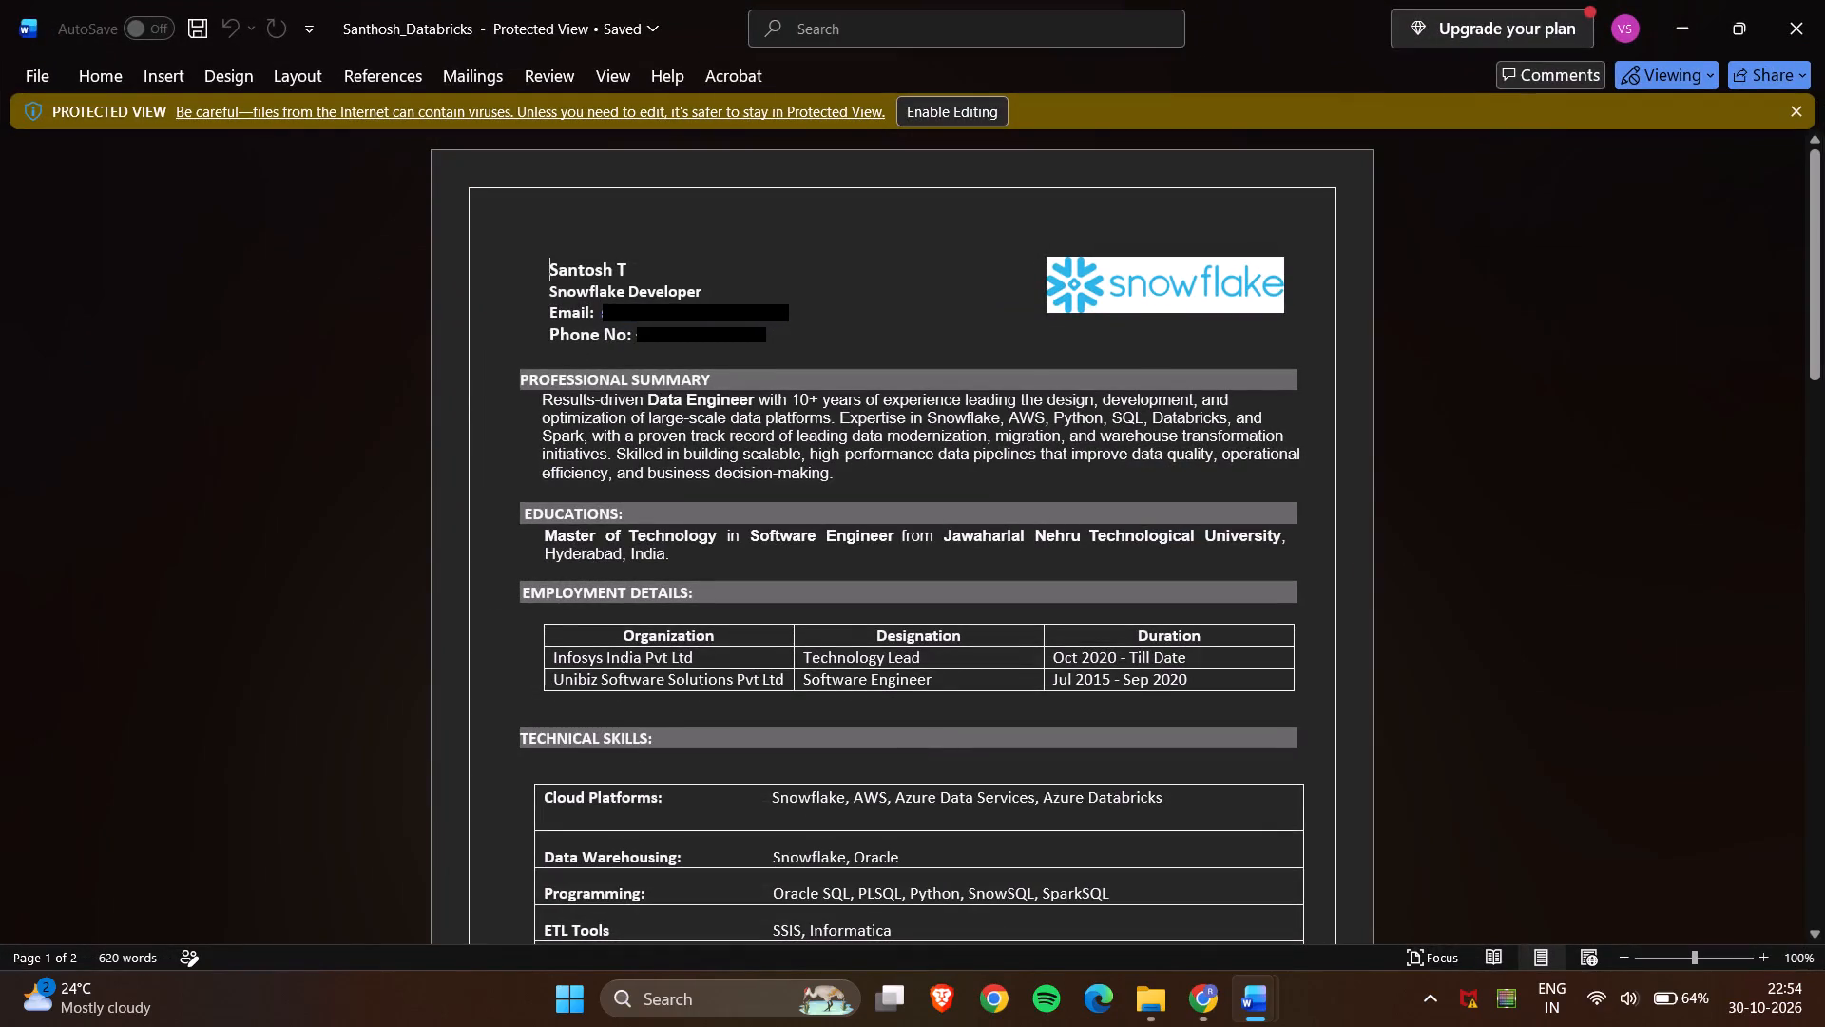
pyautogui.click(942, 101)
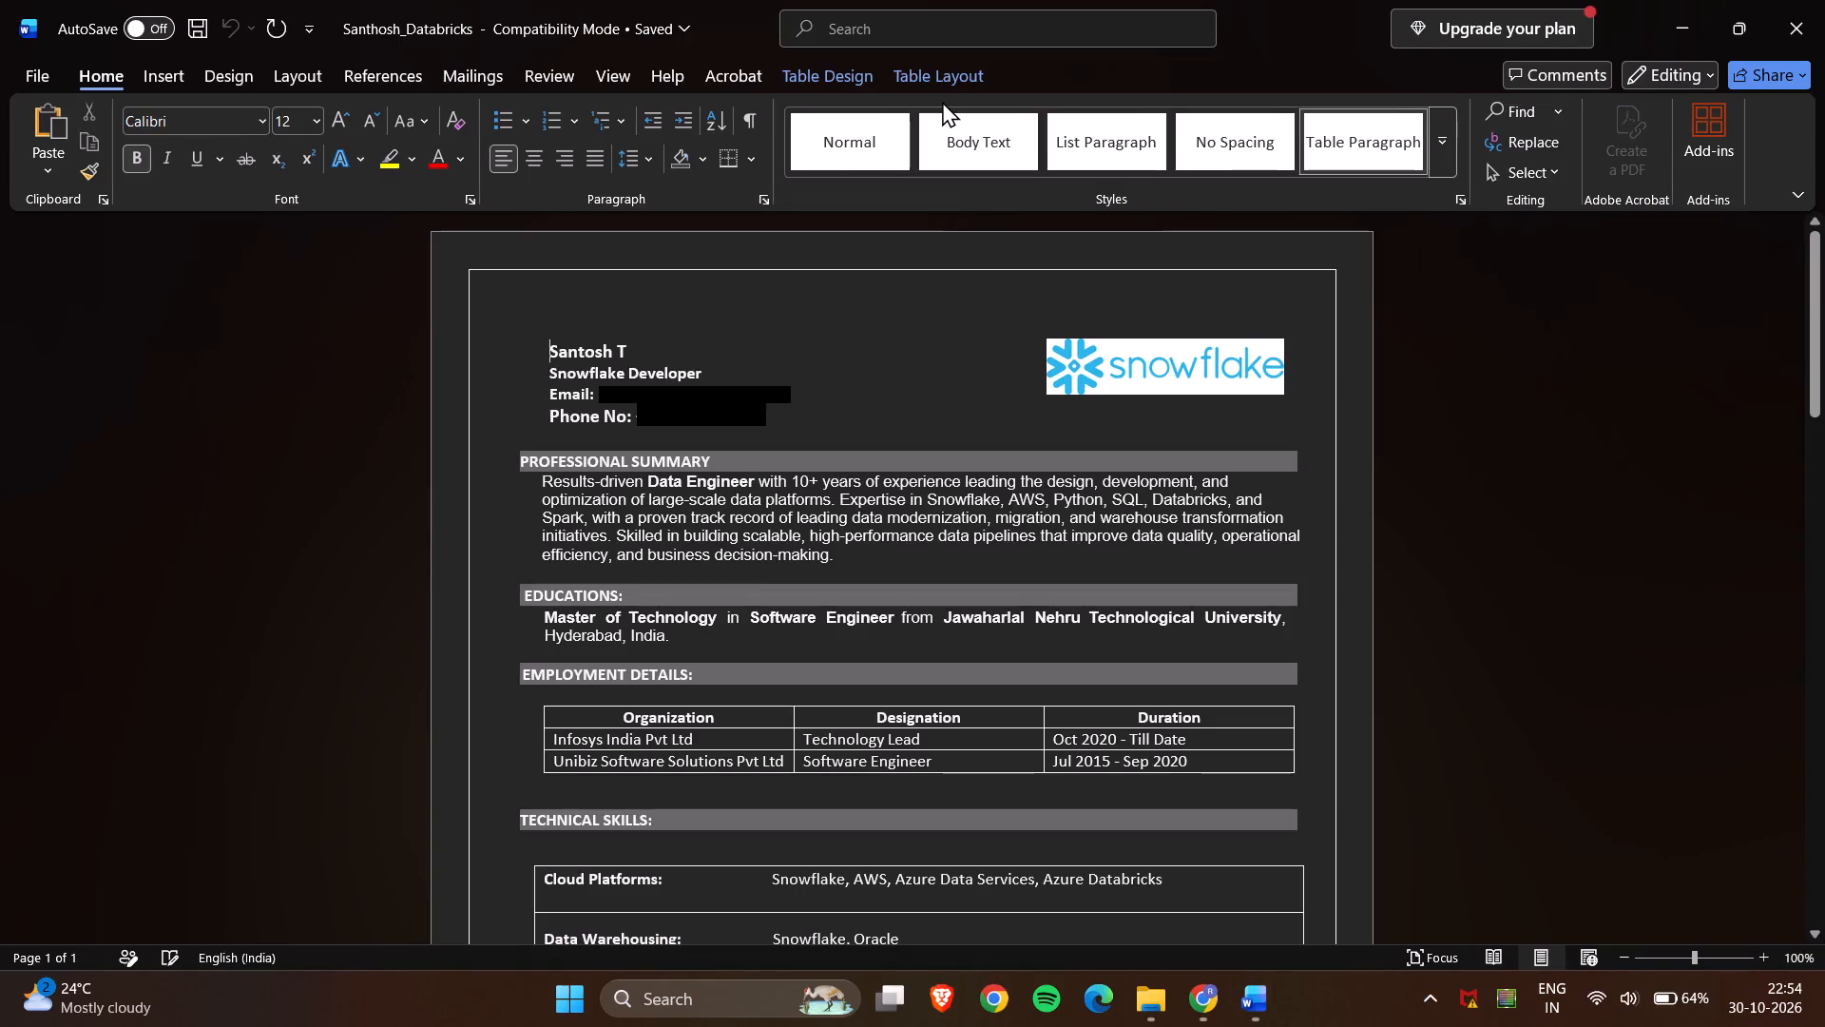
# Delete the Snowflake logo from the resume header.
pyautogui.click(1154, 357)
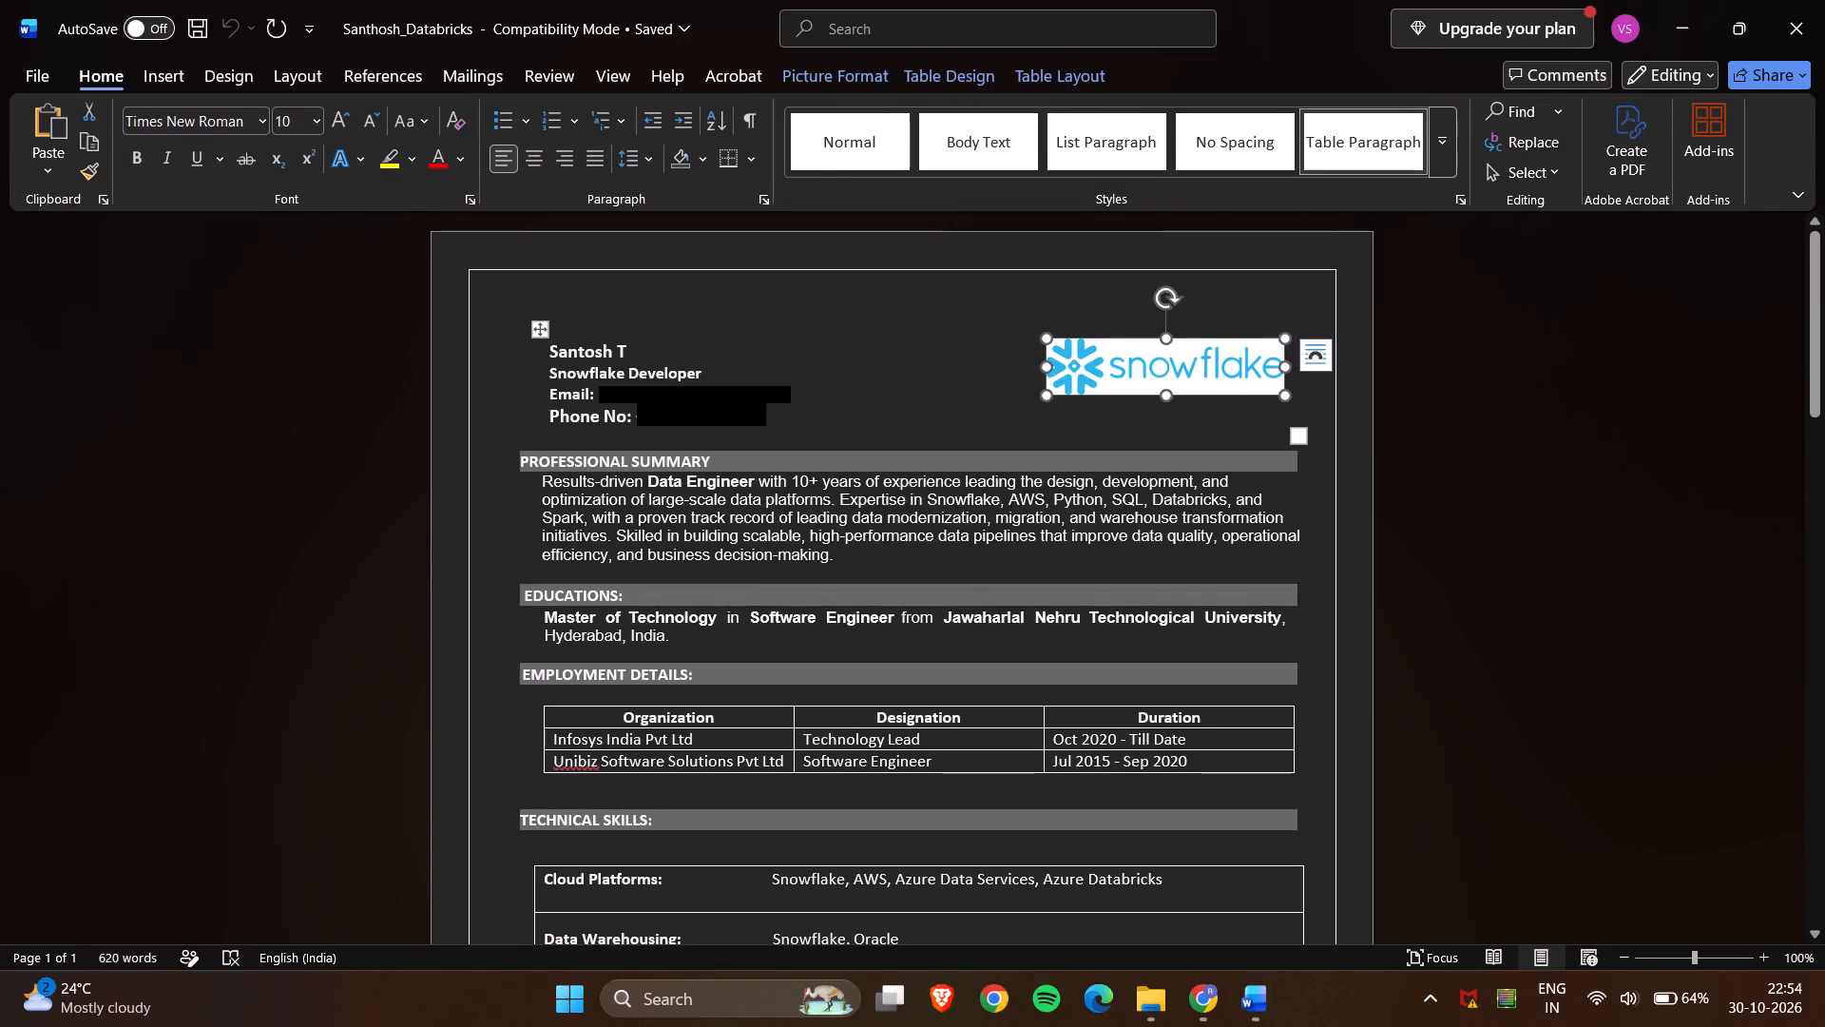
pyautogui.press('Delete')
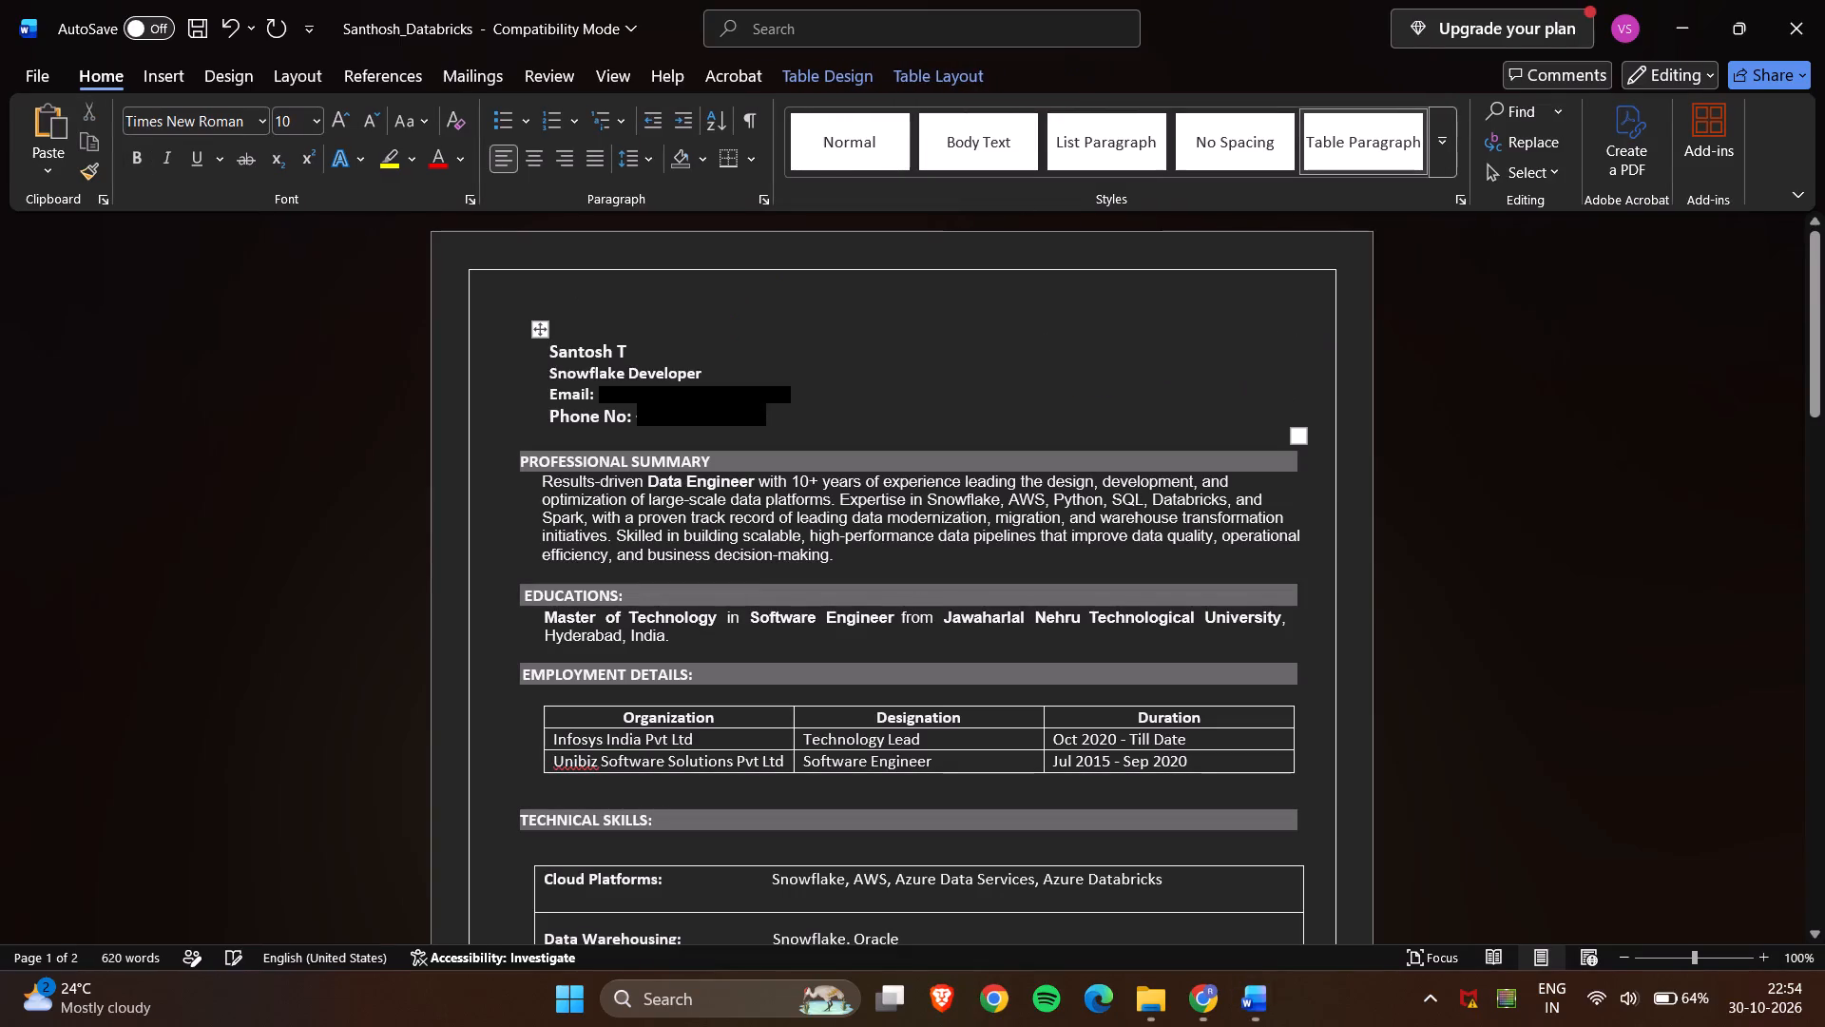
# Replace the Snowflake Developer title under the name in the resume header with Databricks Data Engineer.
pyautogui.click(631, 375)
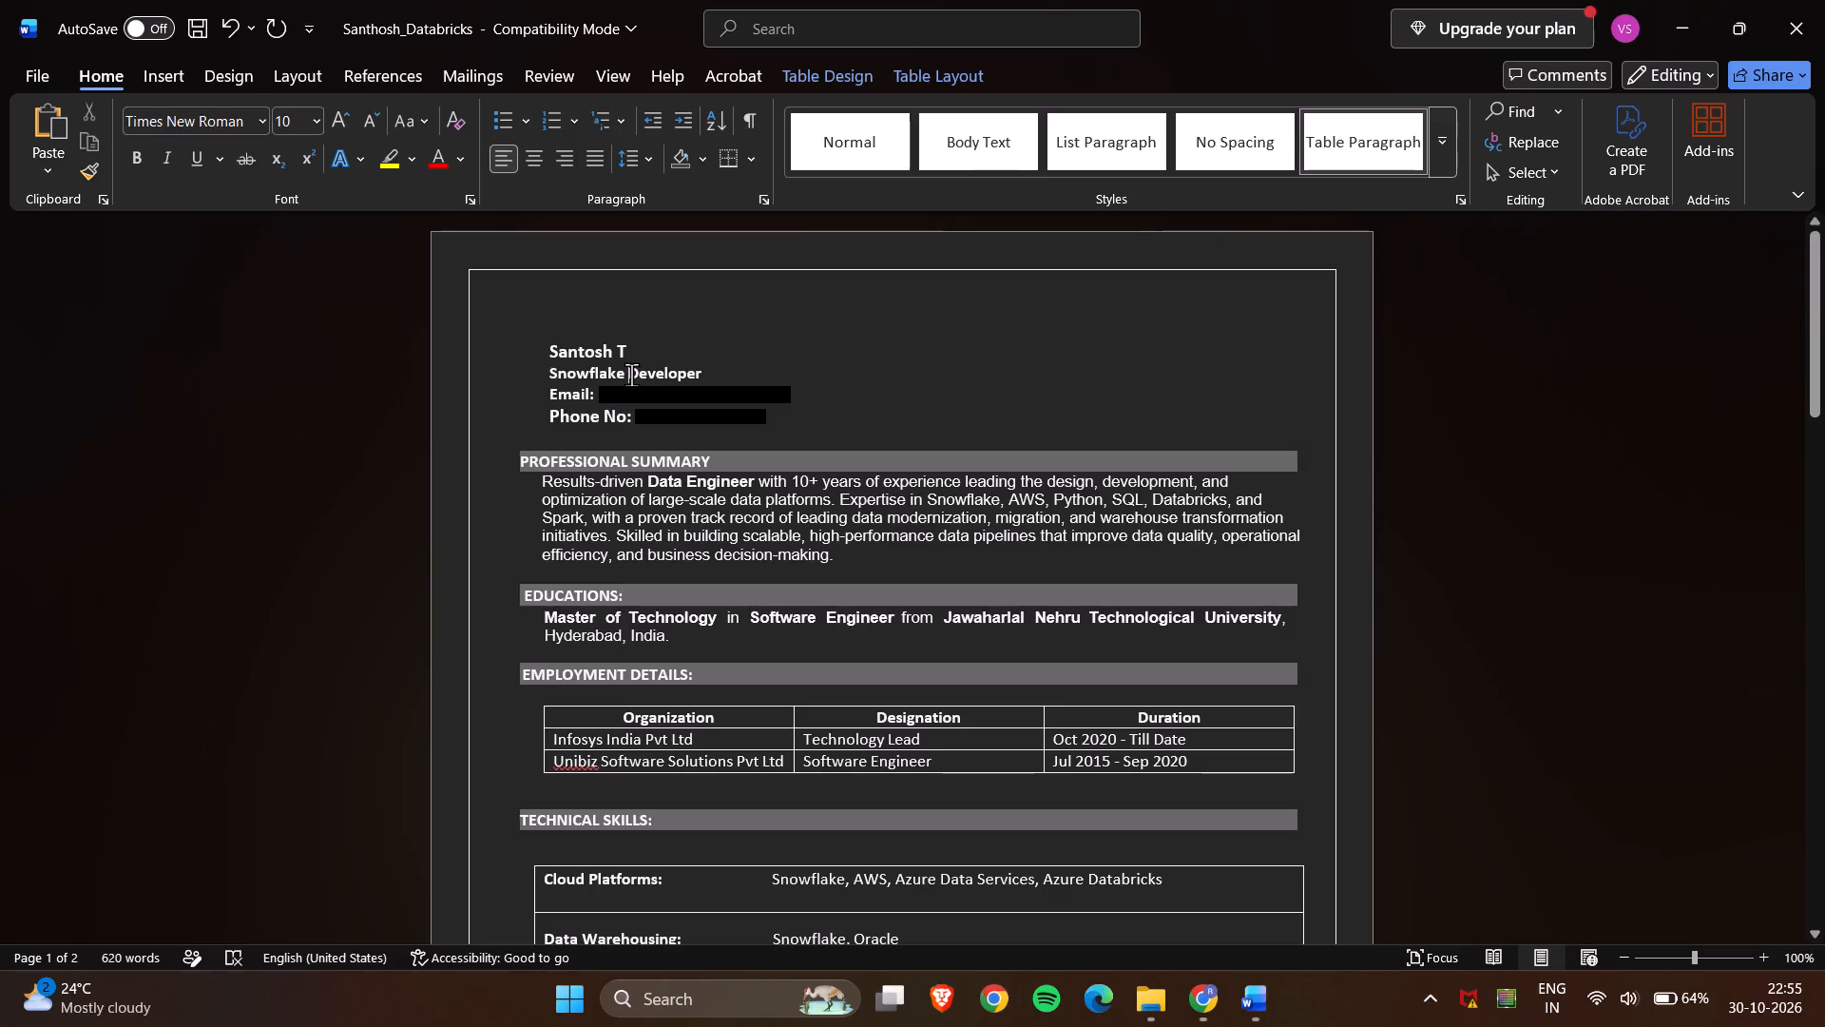
pyautogui.click(559, 371)
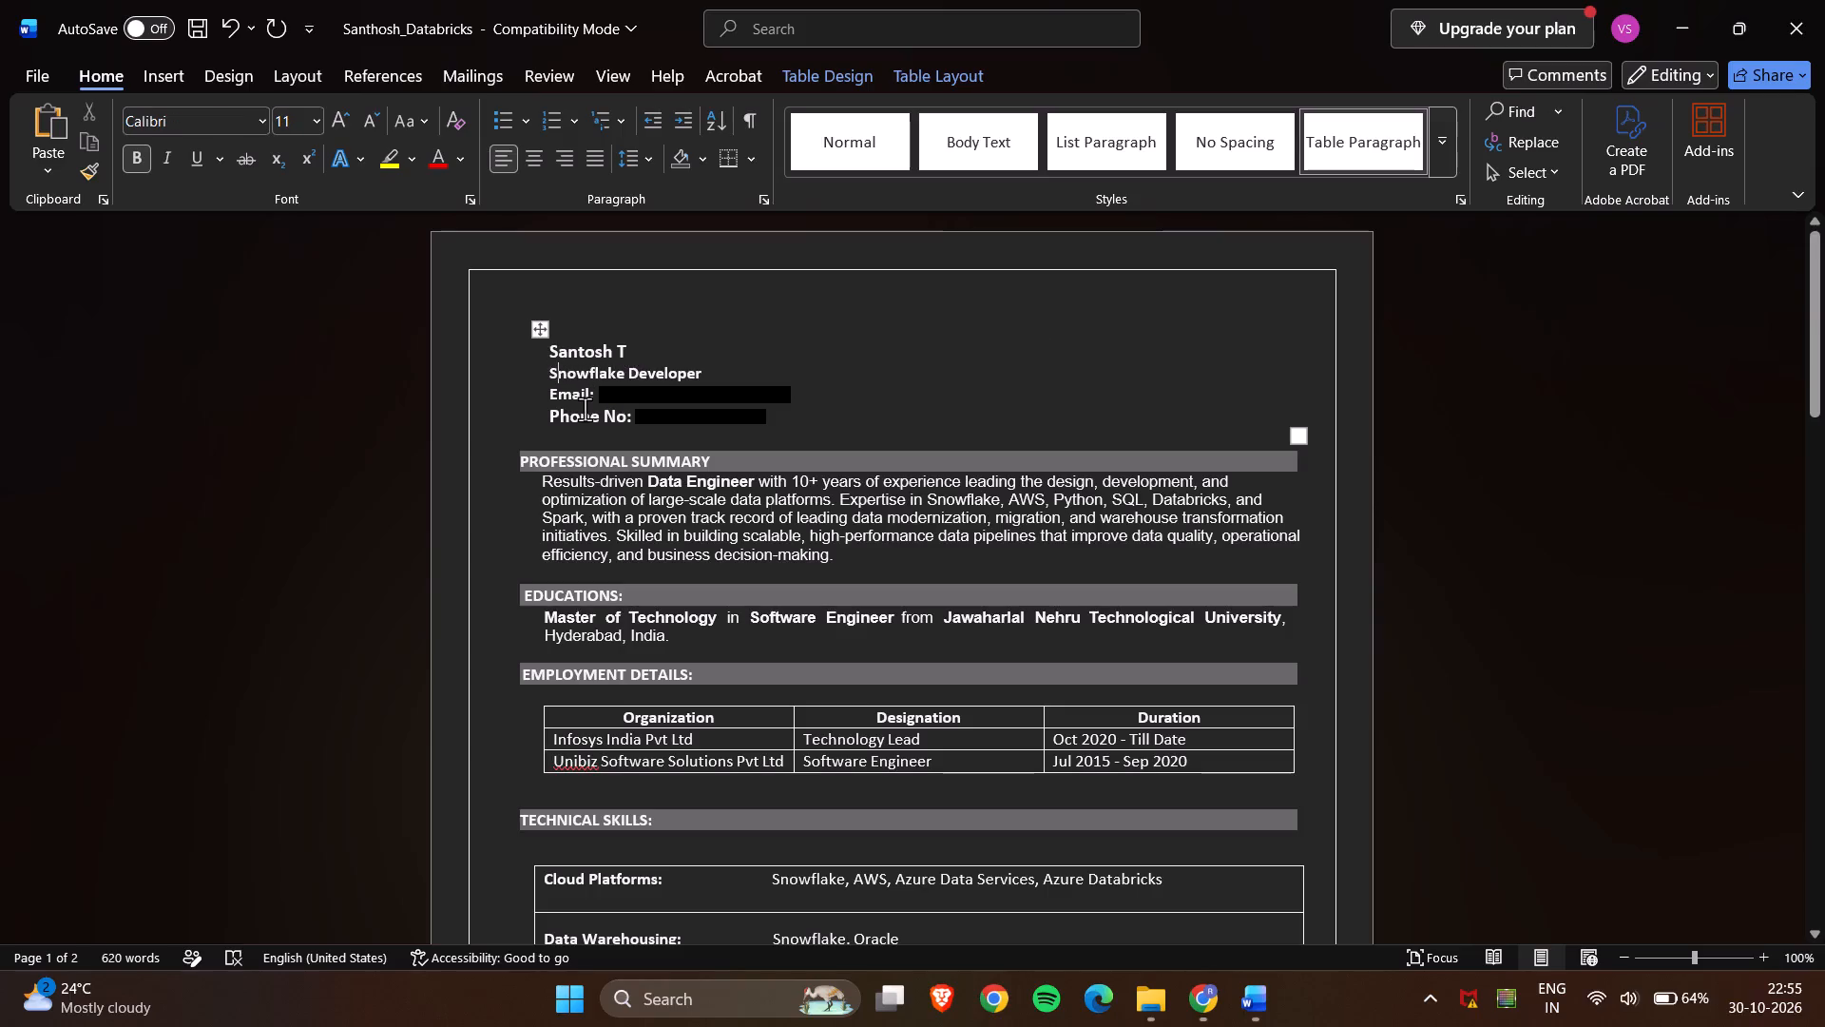
pyautogui.press('Left')
pyautogui.hotkey('shift', 'Right')
pyautogui.hotkey('shift', 'Right')
pyautogui.hotkey('shift', 'Right')
pyautogui.hotkey('shift', 'Right')
pyautogui.hotkey('shift', 'Right')
pyautogui.hotkey('shift', 'Right')
pyautogui.hotkey('shift', 'Right')
pyautogui.hotkey('shift', 'Right')
pyautogui.hotkey('shift', 'Right')
pyautogui.hotkey('shift', 'Right')
pyautogui.hotkey('shift', 'Right')
pyautogui.hotkey('shift', 'Right')
pyautogui.hotkey('shift', 'Right')
pyautogui.hotkey('shift', 'Right')
pyautogui.hotkey('shift', 'Right')
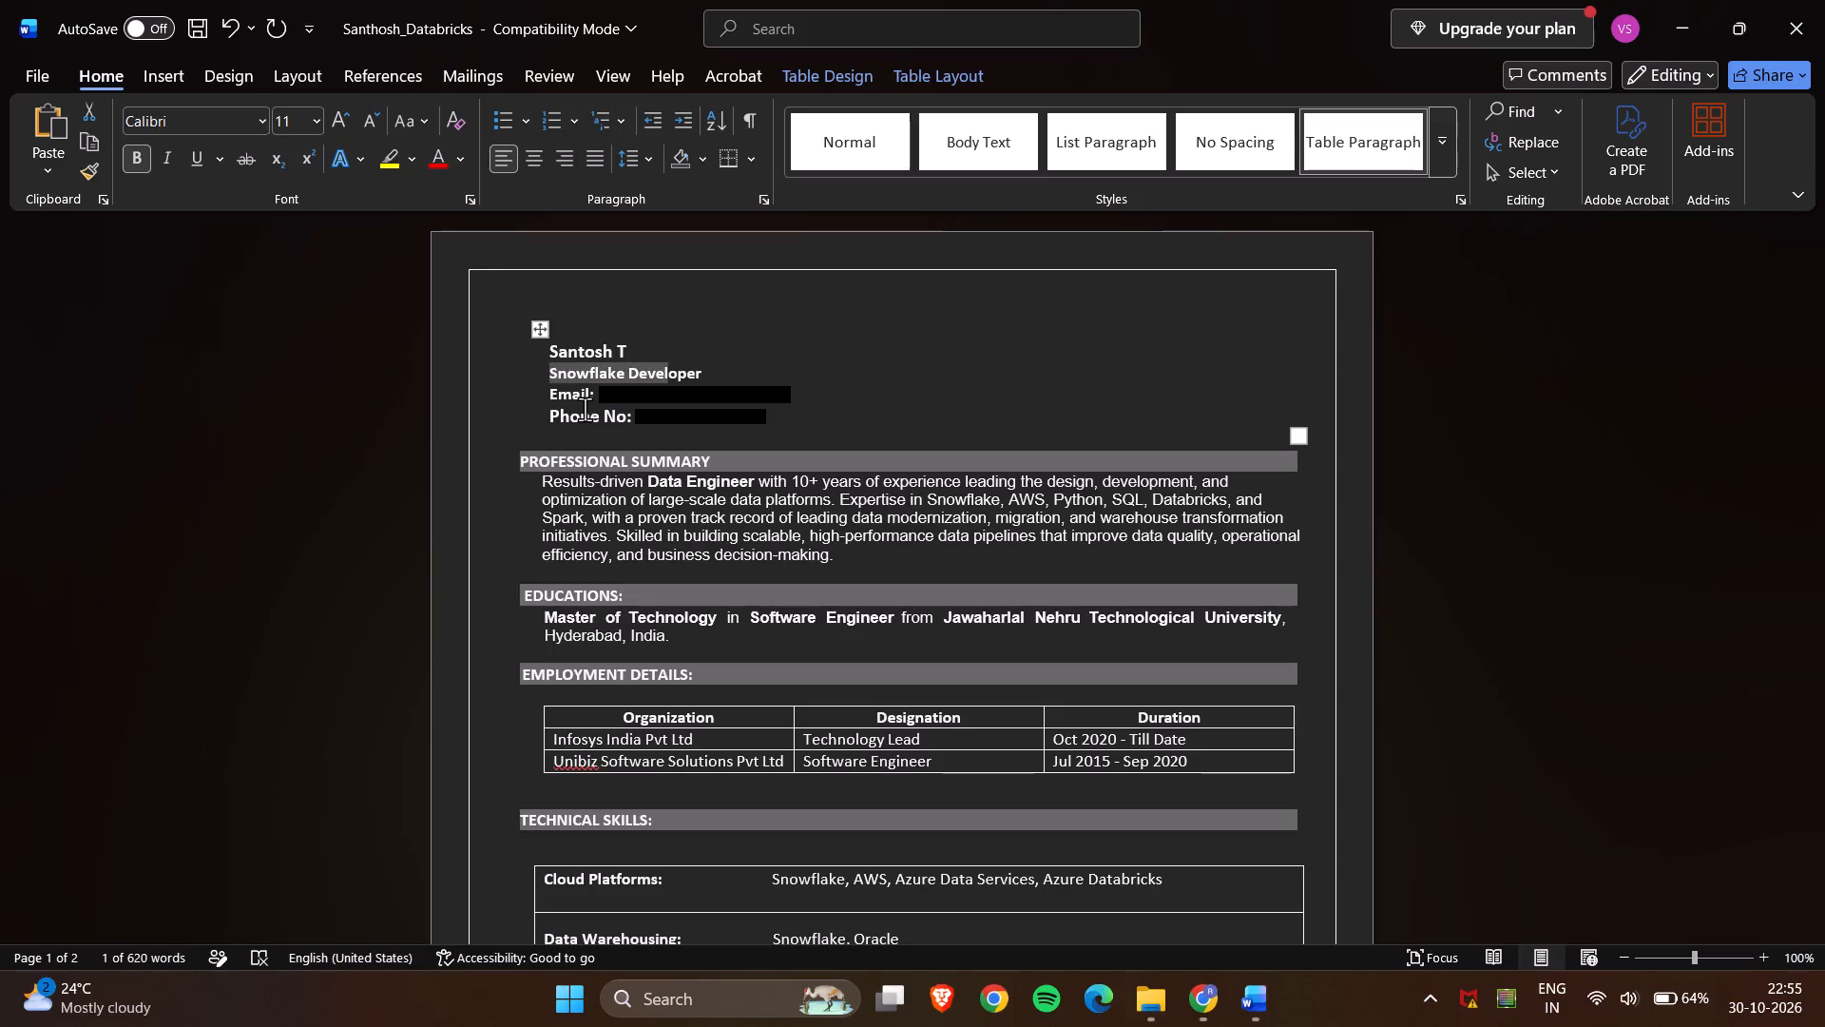
pyautogui.hotkey('shift', 'Right')
pyautogui.hotkey('shift', 'Right')
pyautogui.hotkey('shift', 'Right')
pyautogui.hotkey('shift', 'Right')
pyautogui.hotkey('shift', 'Left')
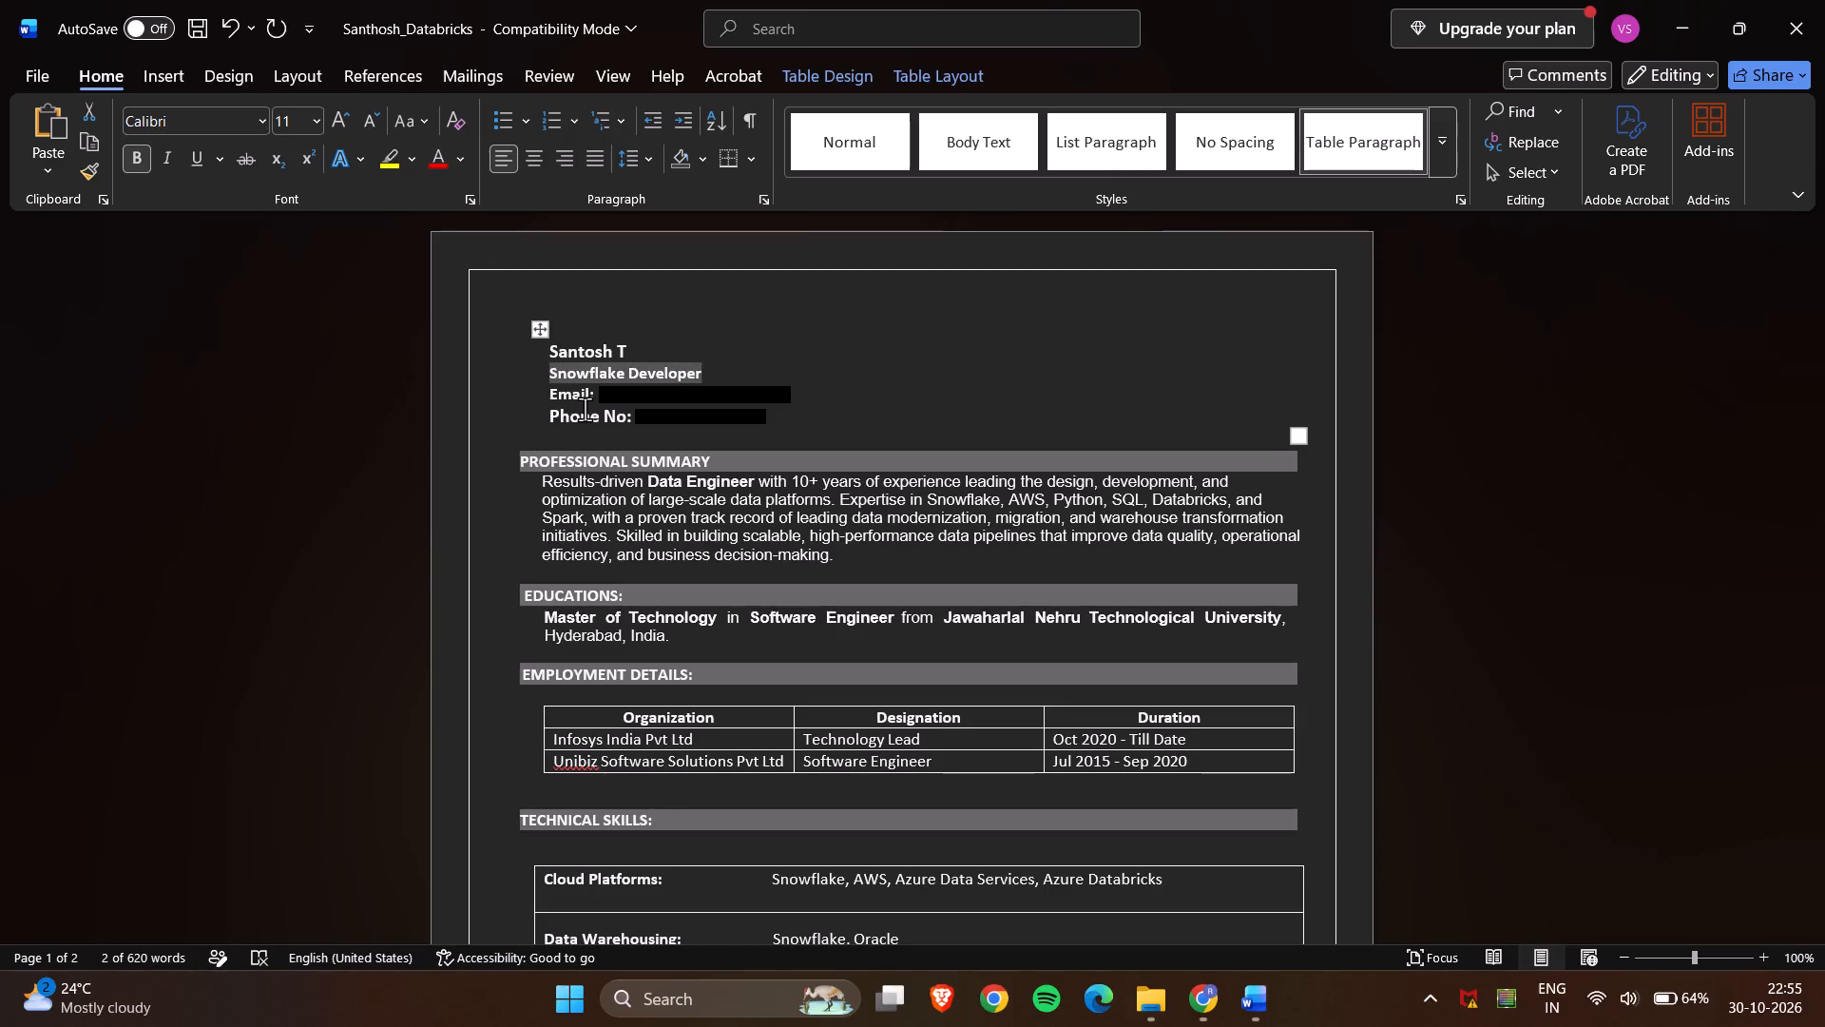
pyautogui.write('Datatb')
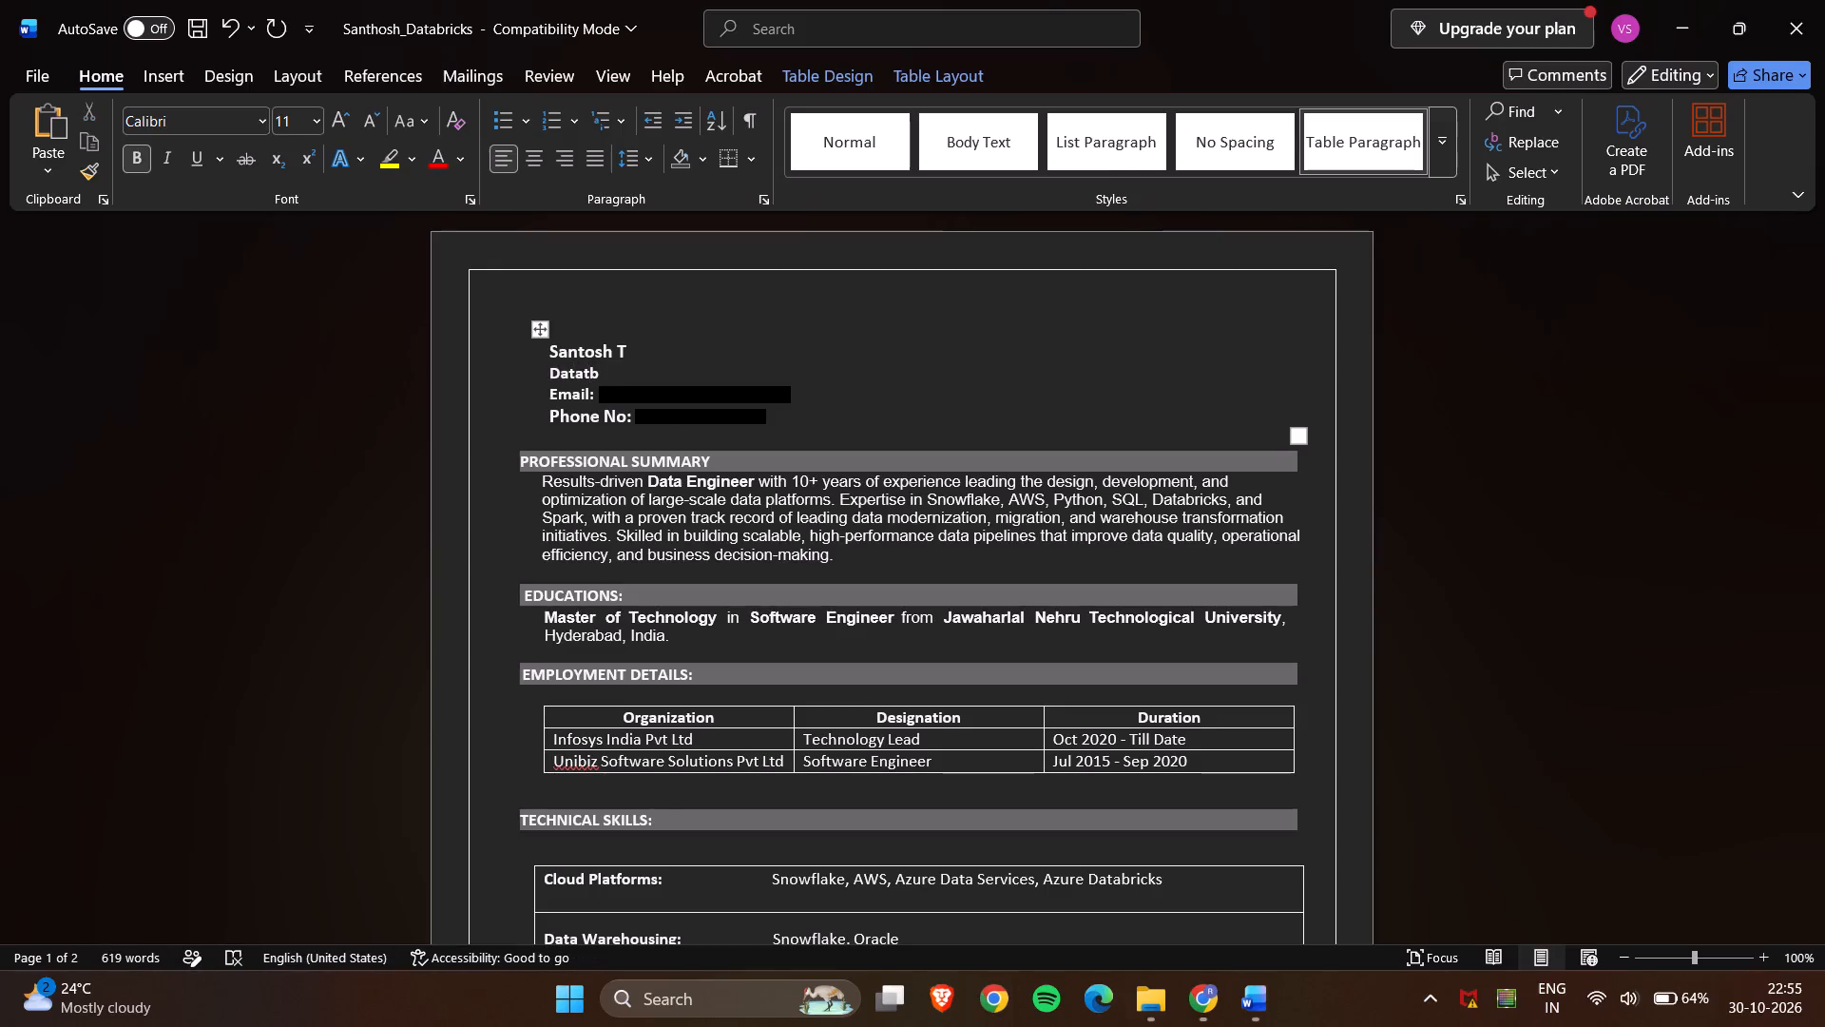
pyautogui.press('r')
pyautogui.press('BackSpace')
pyautogui.press('BackSpace')
pyautogui.press('BackSpace')
pyautogui.write('bric')
pyautogui.write('ks')
pyautogui.press('space')
pyautogui.write('Data Eg')
pyautogui.press('BackSpace')
pyautogui.write('ngi')
pyautogui.write('neer')
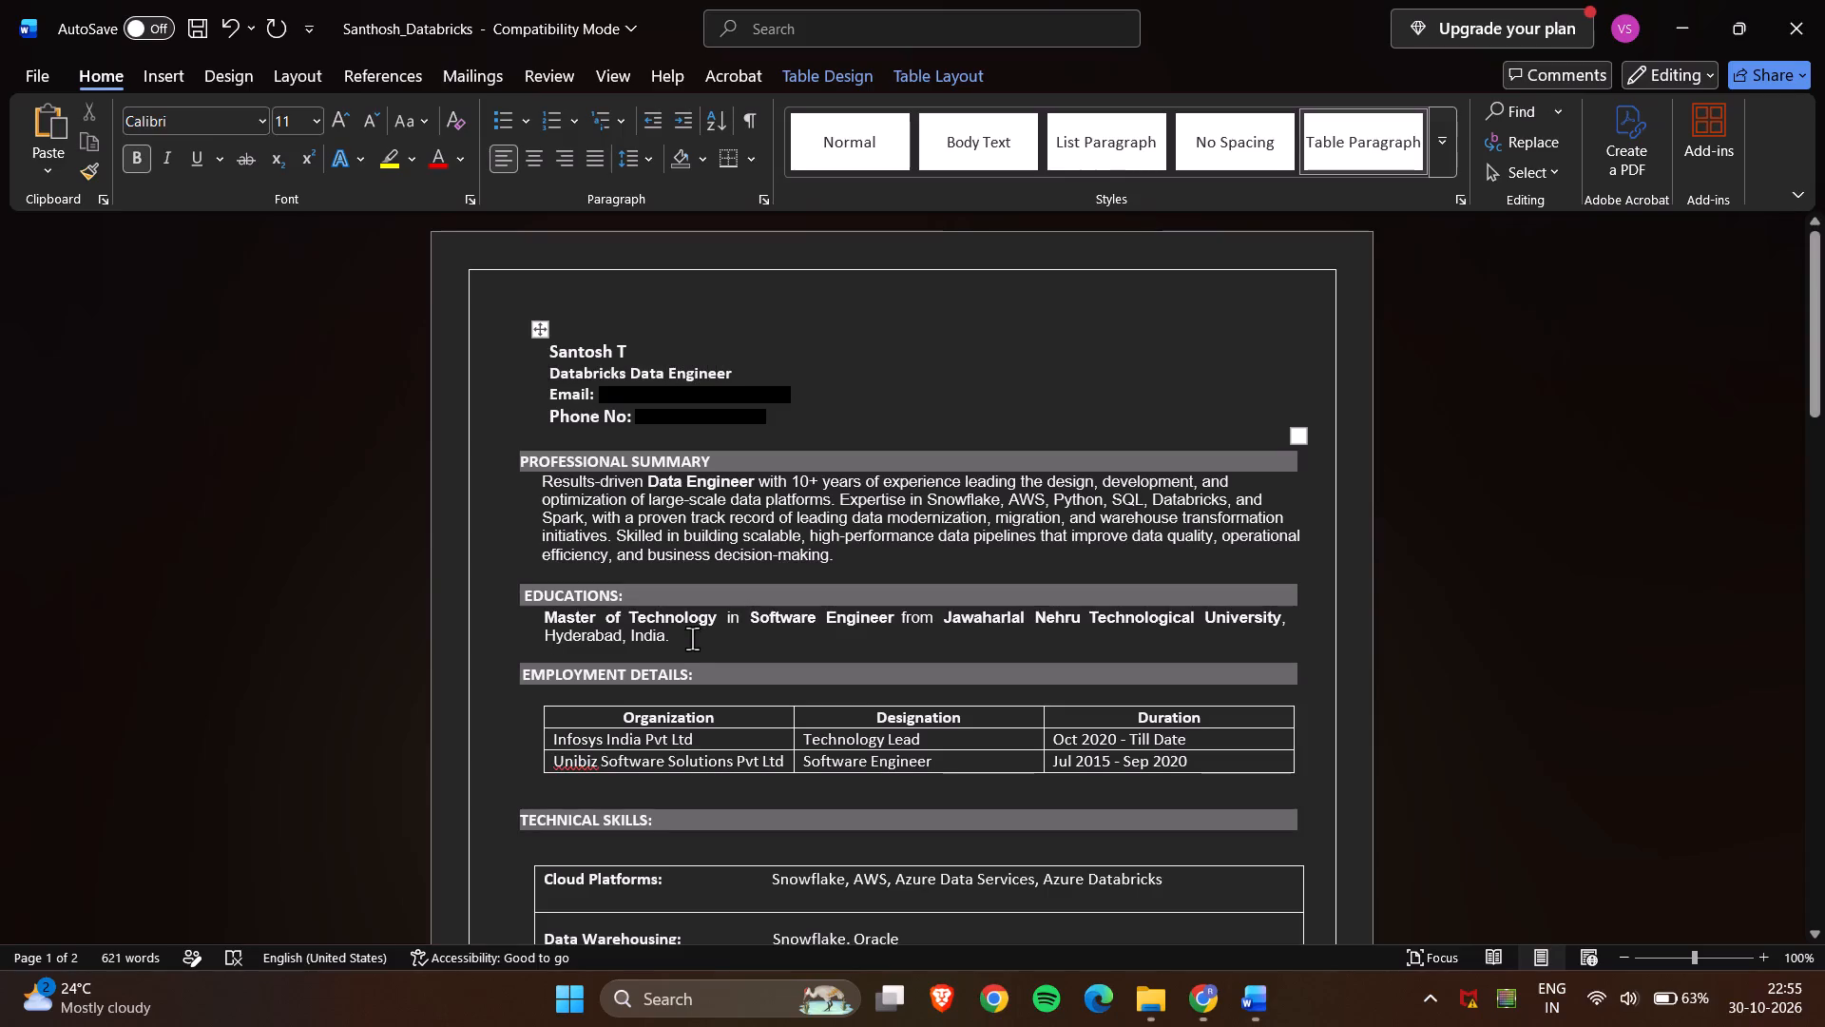
# Save the changes to the Santhosh_Databricks resume.
pyautogui.click(810, 488)
pyautogui.scroll(-1, 815, 674)
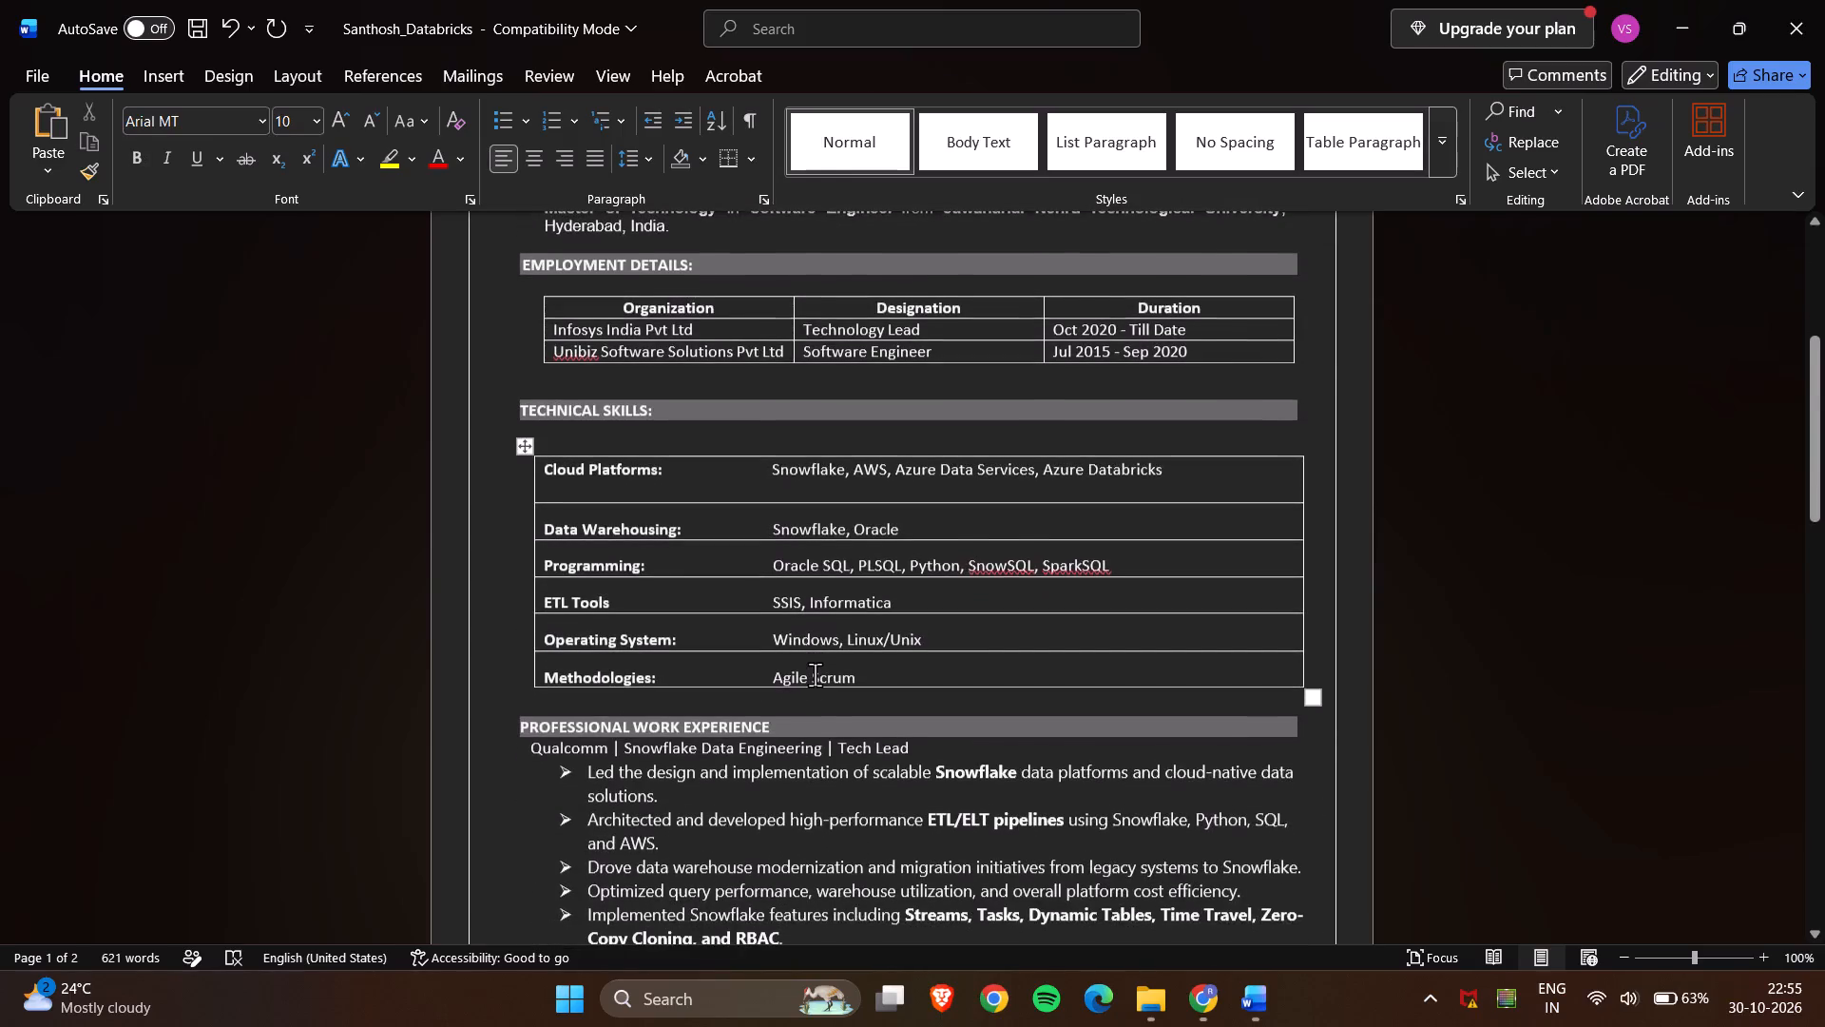
pyautogui.scroll(-2, 815, 674)
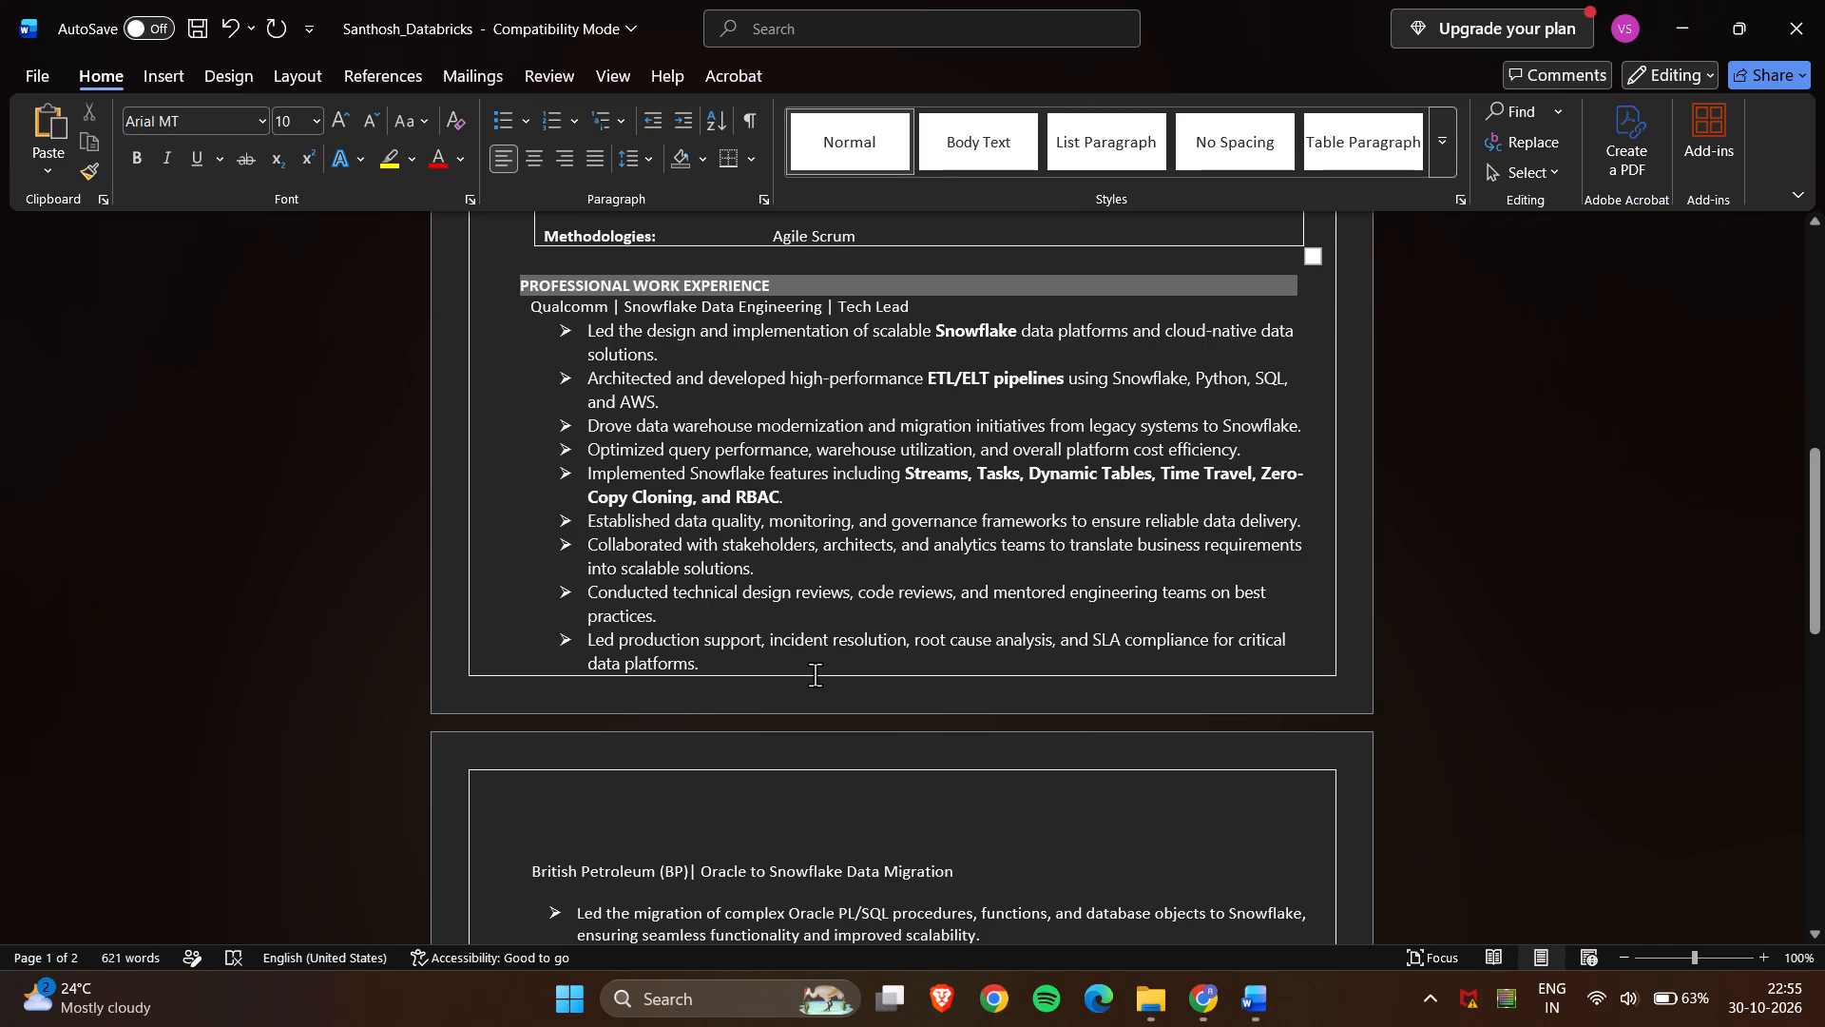
pyautogui.hotkey('ctrl', 's')
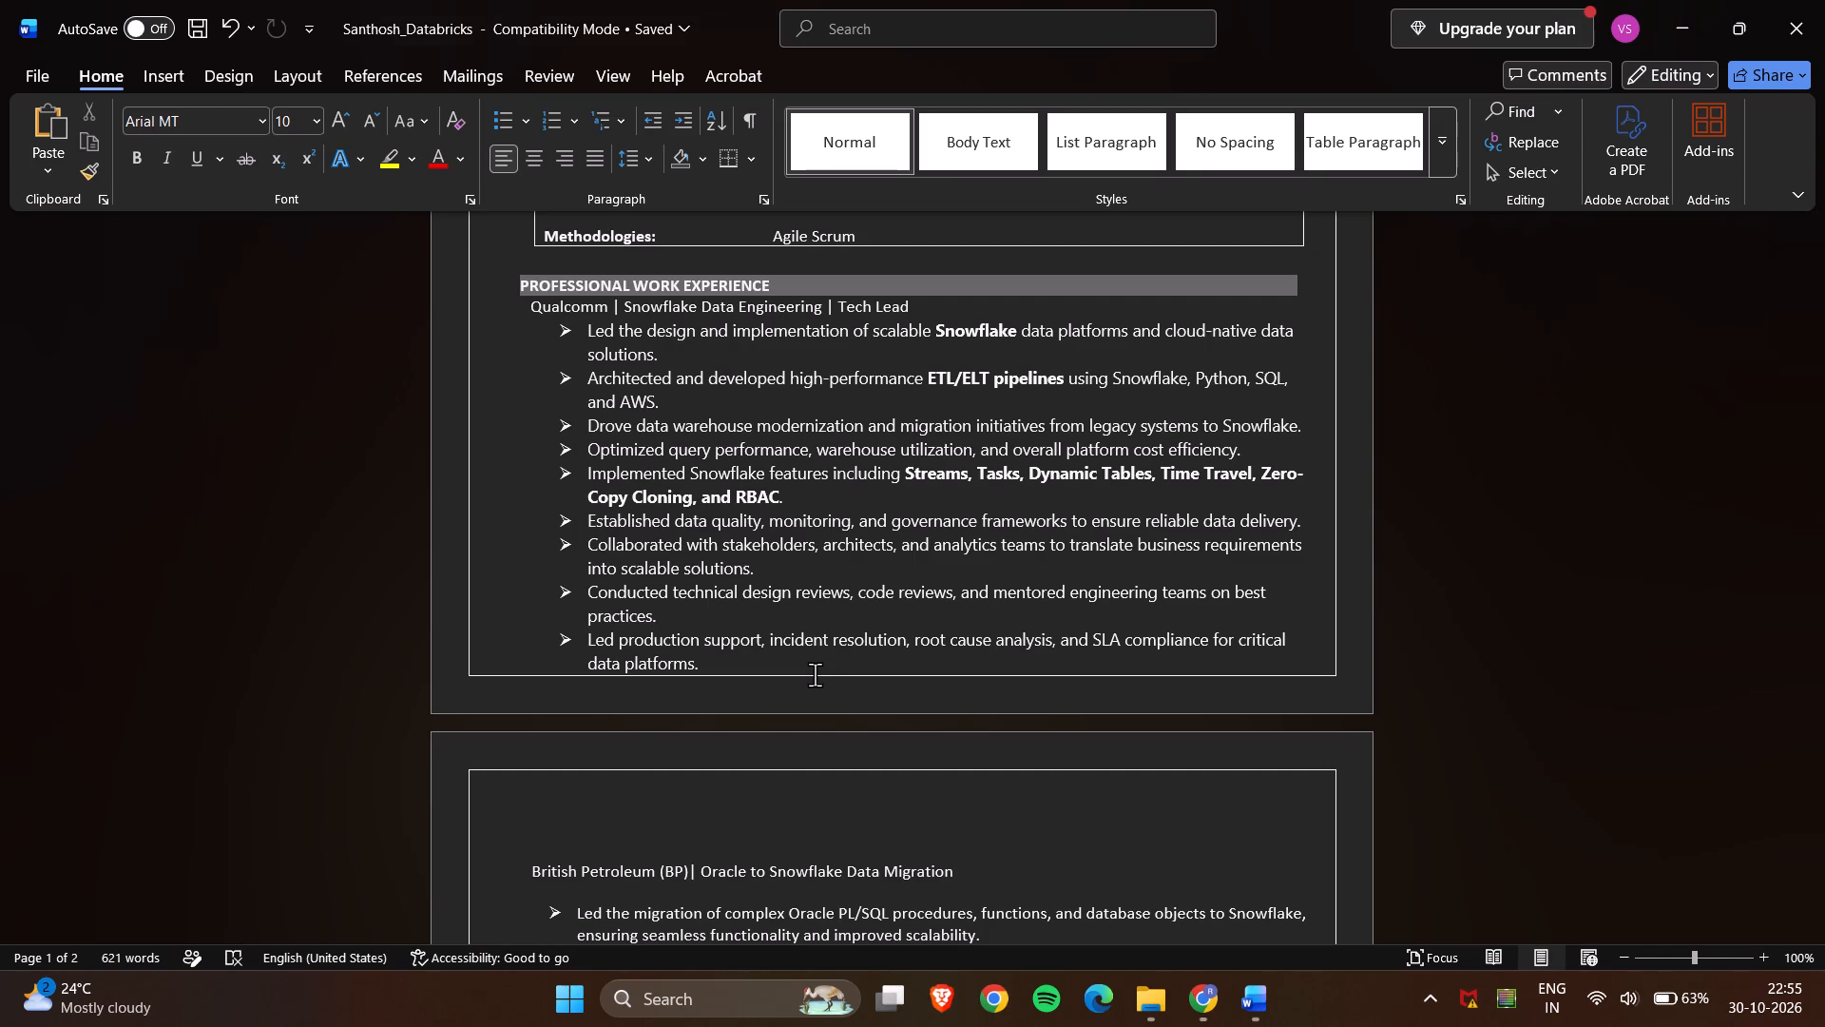
# Look through the technical skills and project experience sections for Snowflake-specific content to adapt.
pyautogui.scroll(-2, 815, 674)
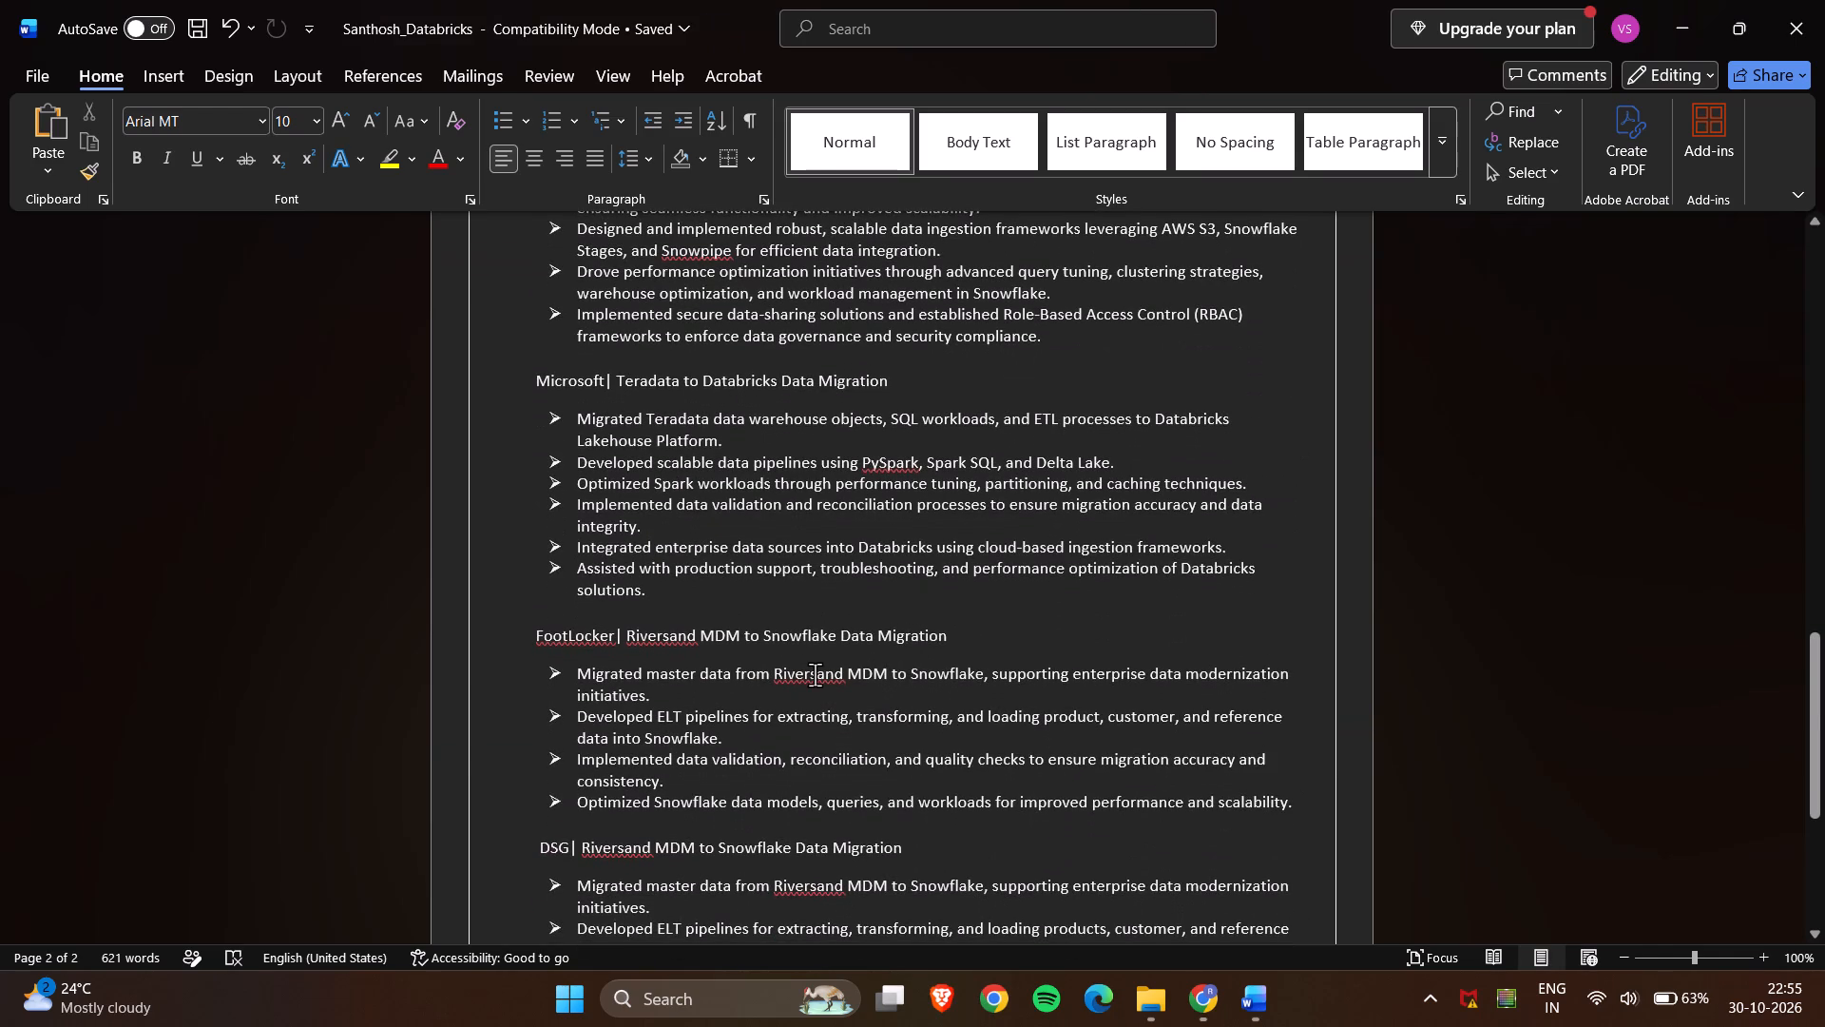
pyautogui.scroll(-3, 815, 674)
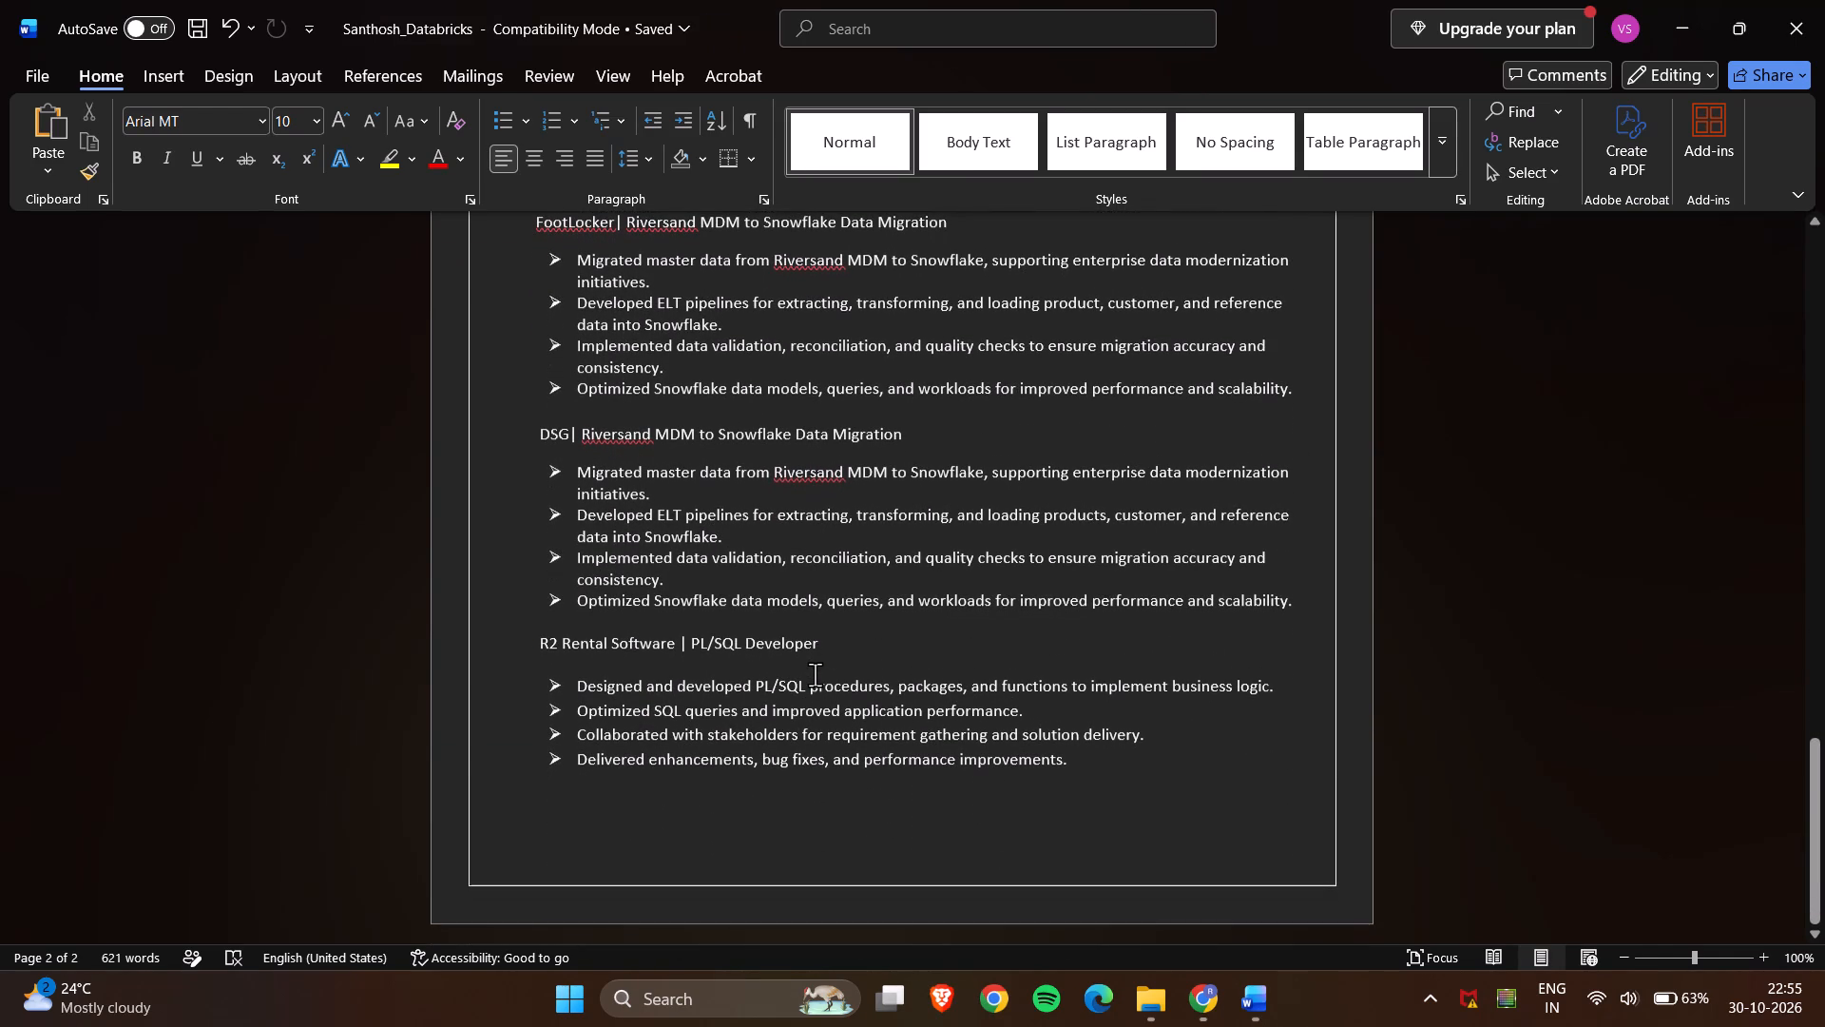
pyautogui.scroll(3, 815, 674)
pyautogui.scroll(-1, 815, 674)
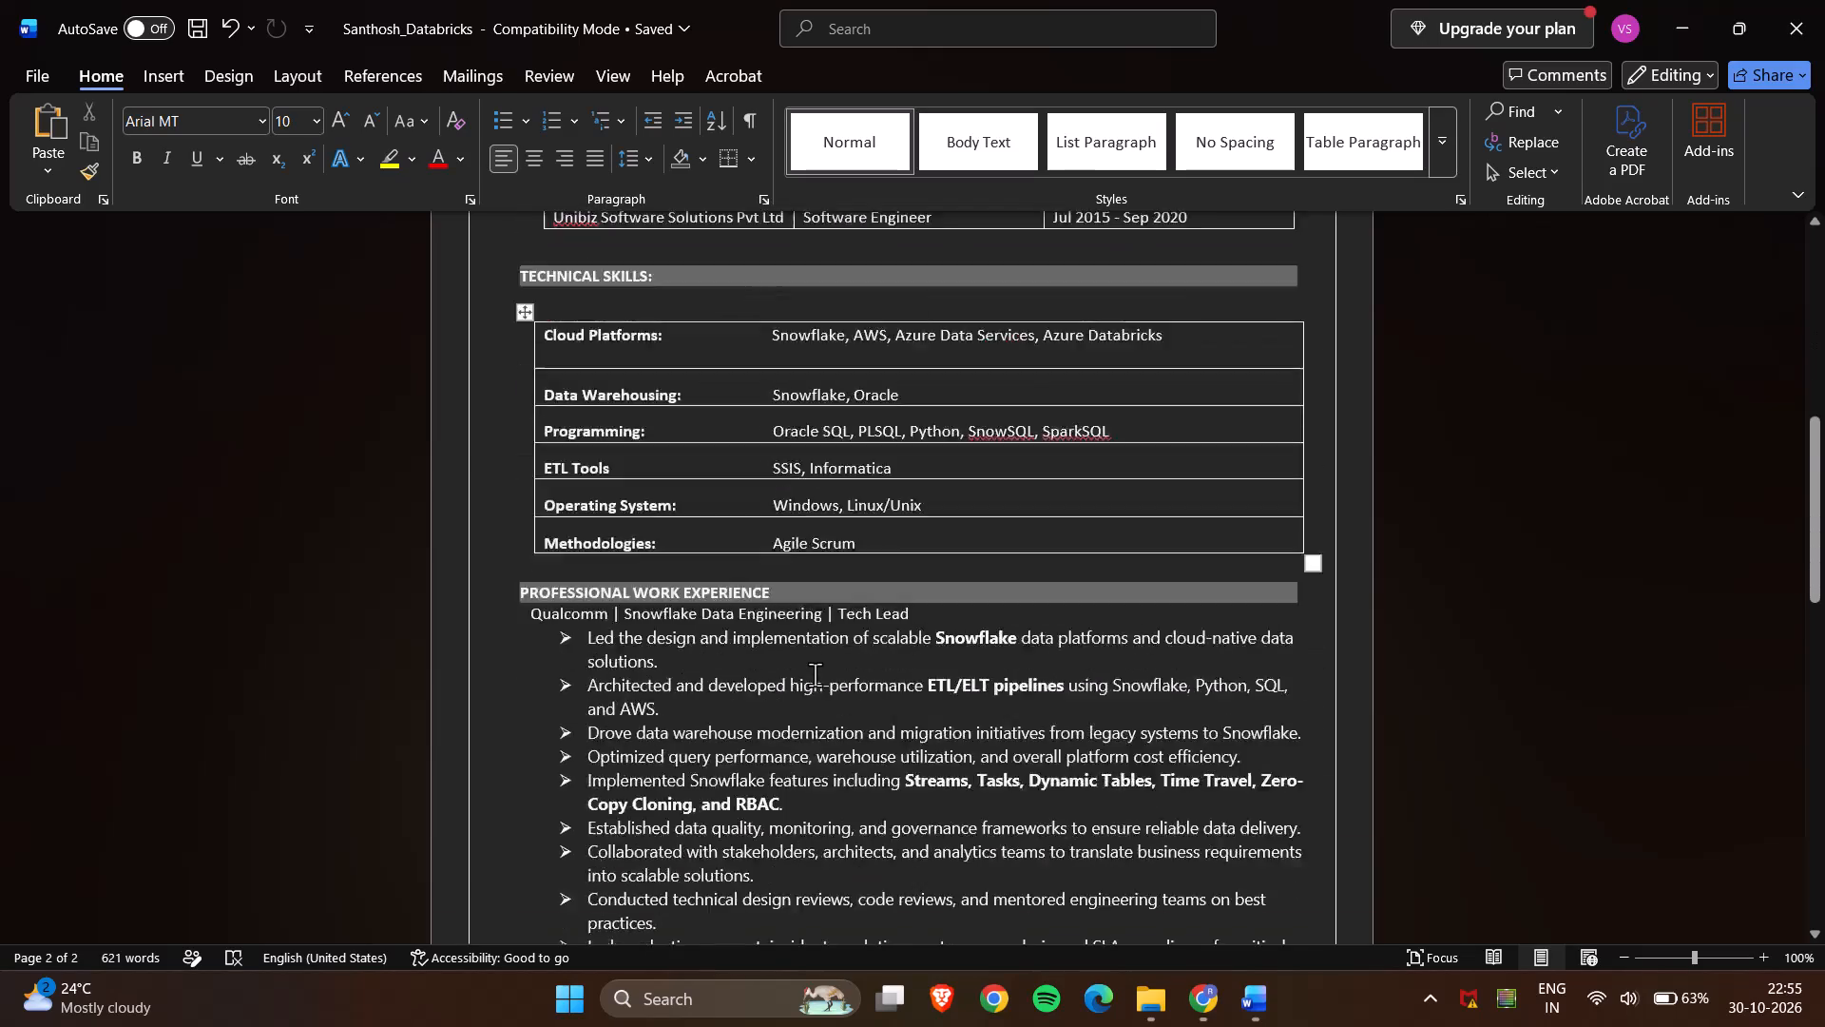
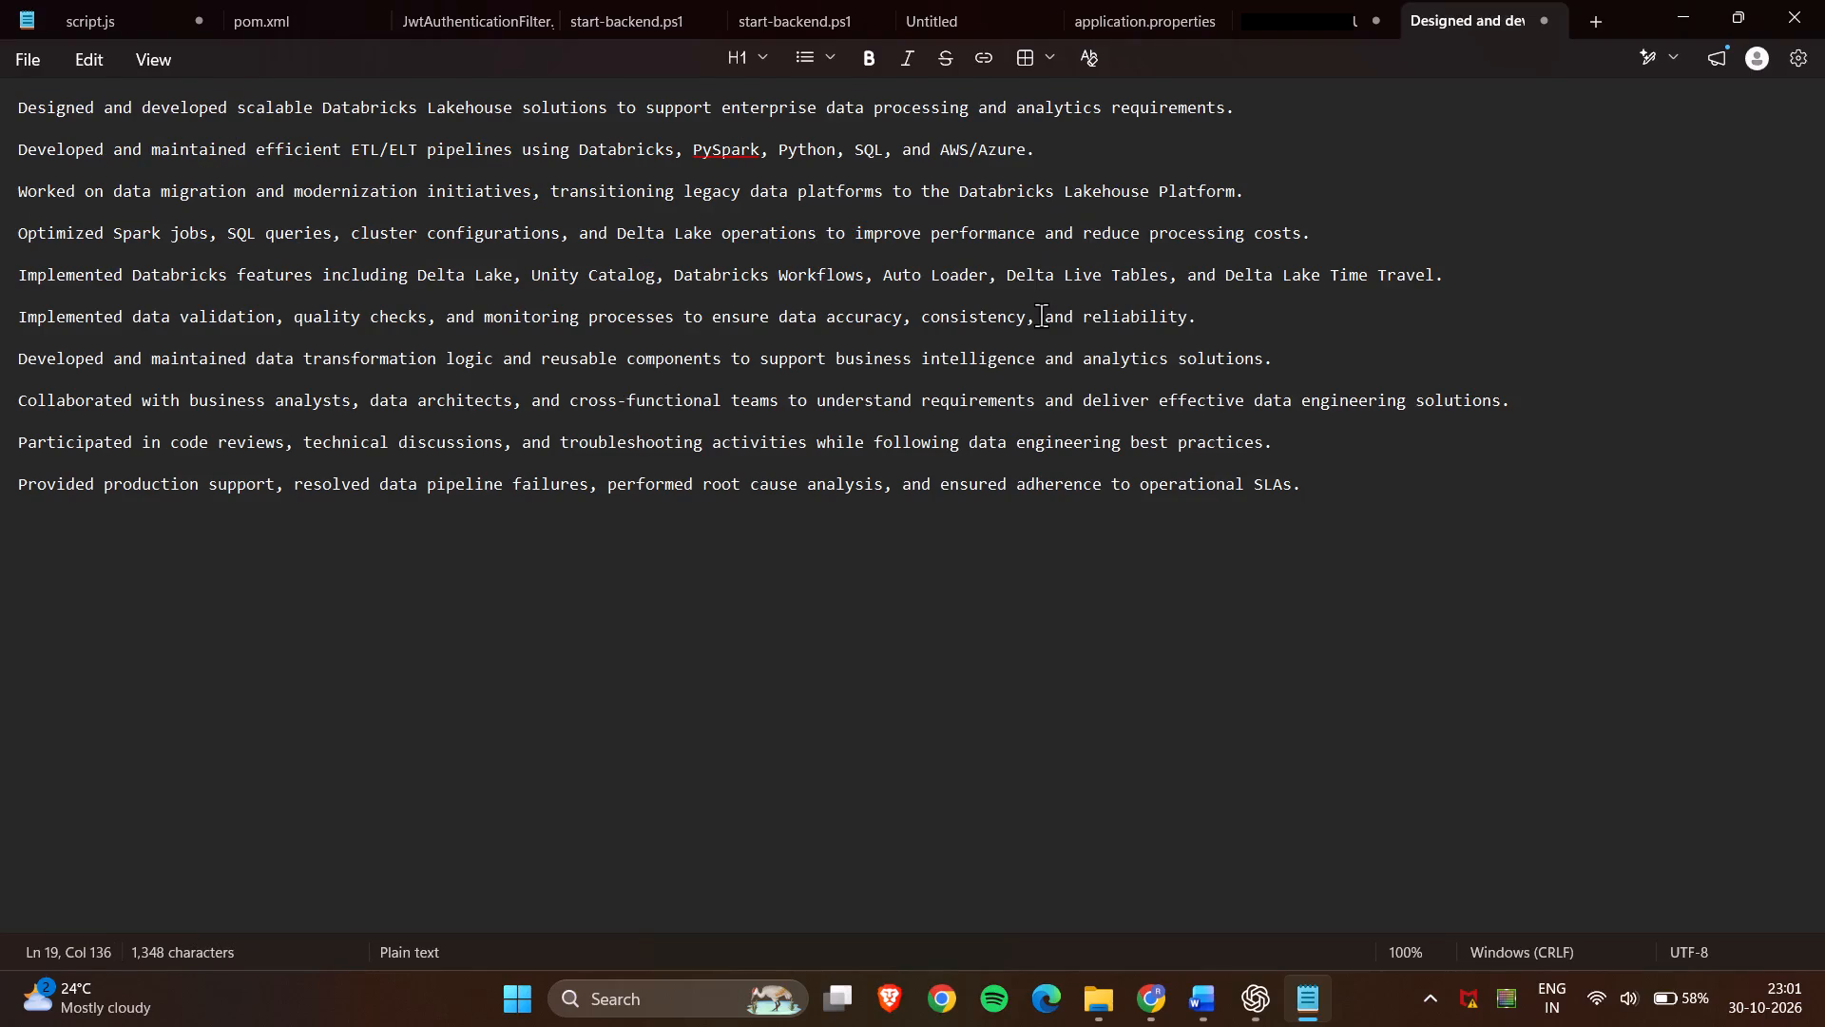
# Replace the first Qualcomm bullet in the Word Databricks resume with Notepad's first line, "Designed and developed scalable Databricks Lakehouse solutions…".
pyautogui.click(1261, 110)
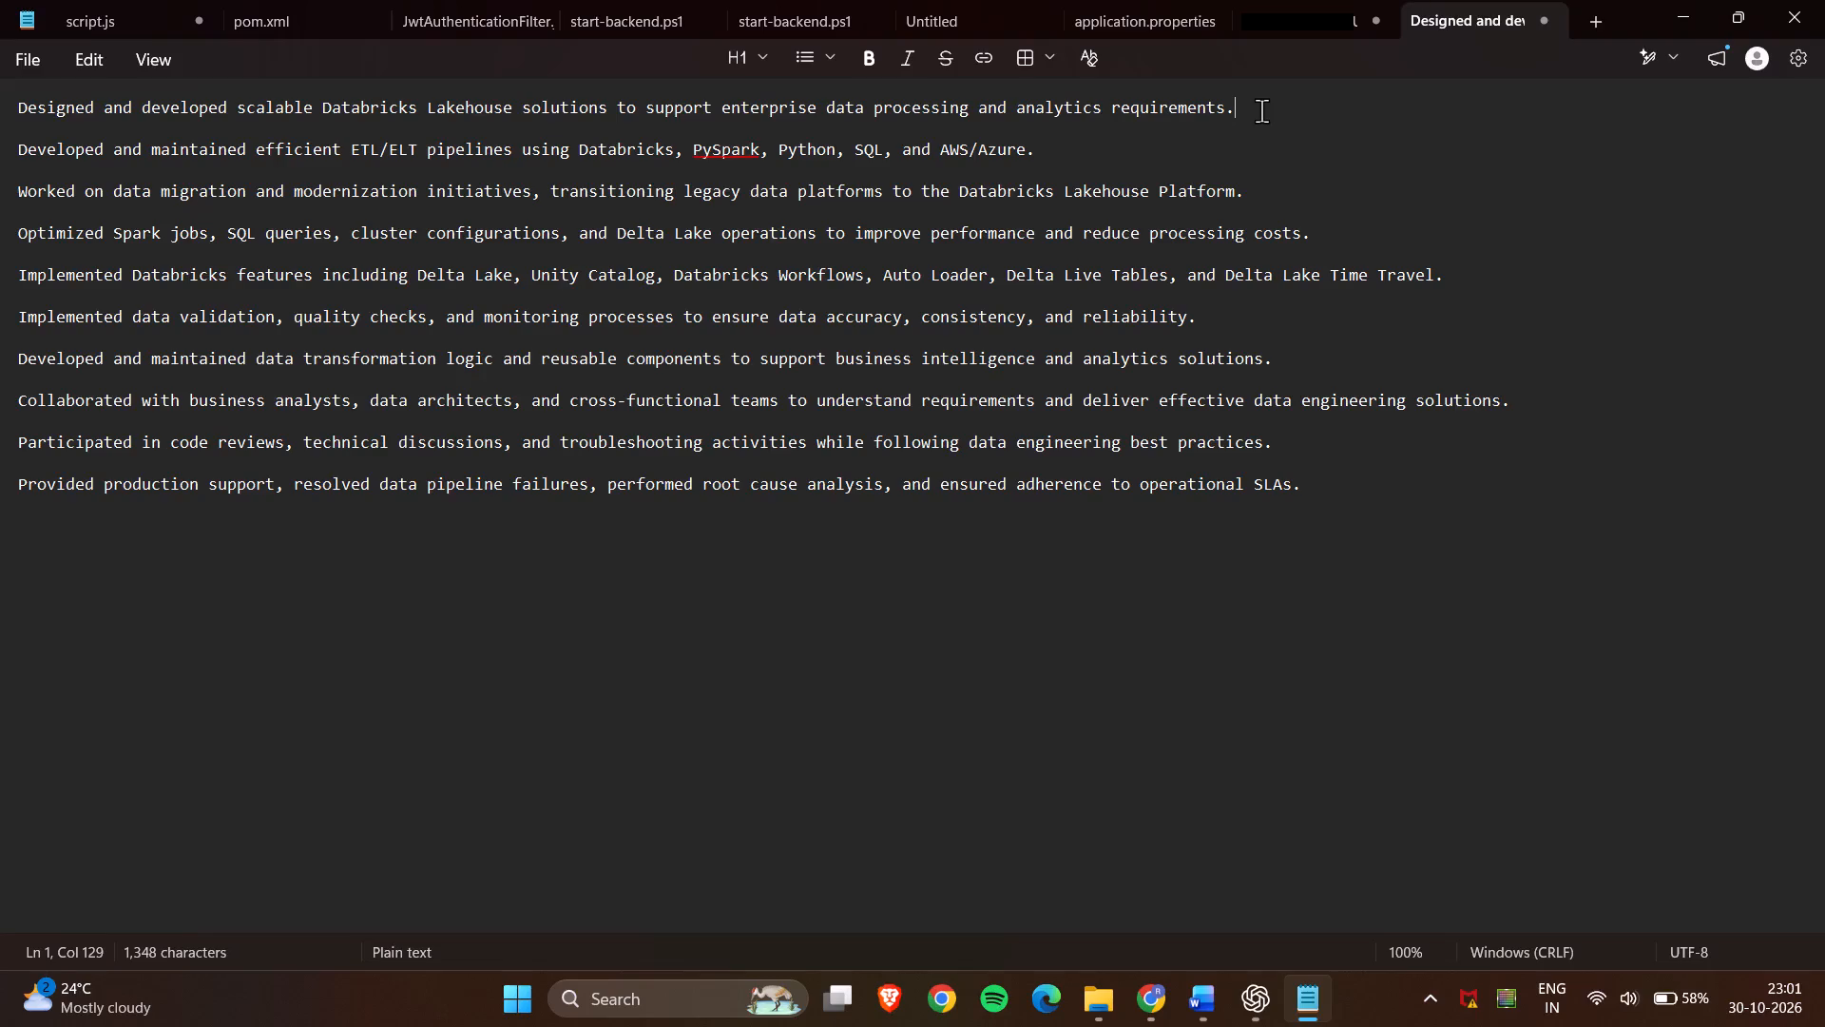
pyautogui.hotkey('shift', 'Home')
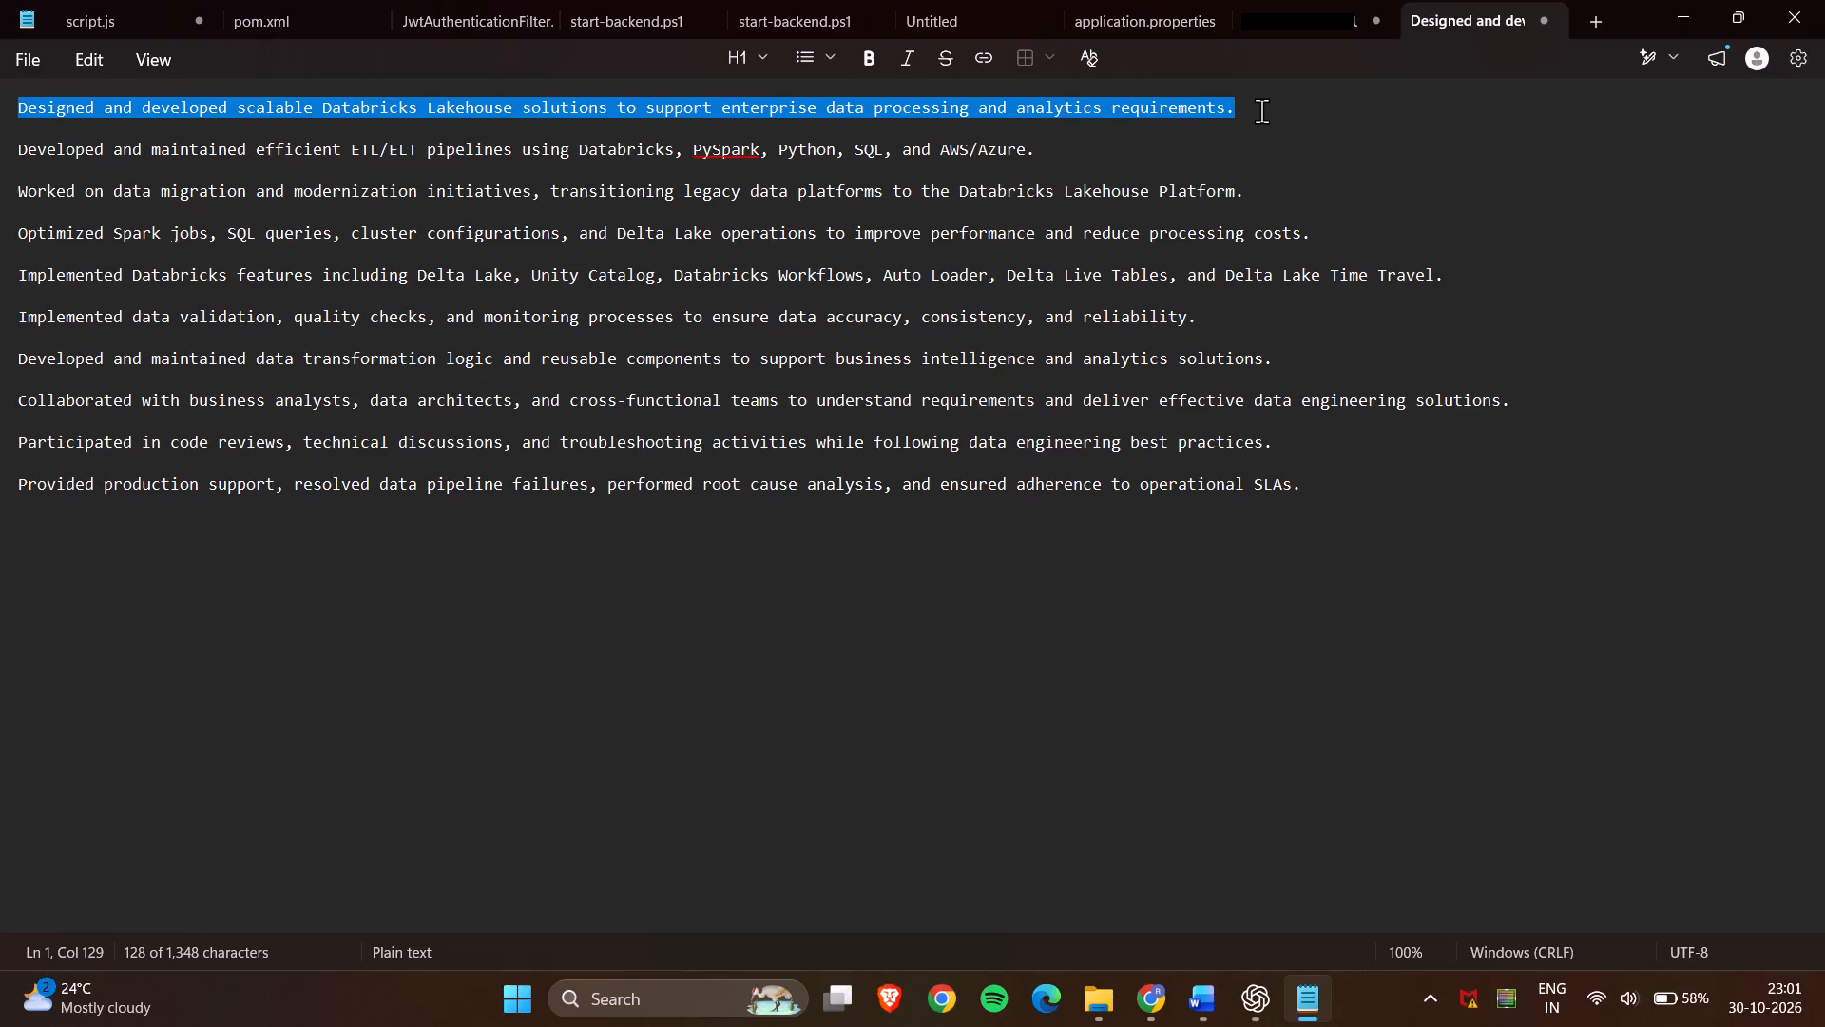
pyautogui.hotkey('ctrl', 'c')
pyautogui.hotkey('alt', 'Tab')
pyautogui.hotkey('alt', 'Tab')
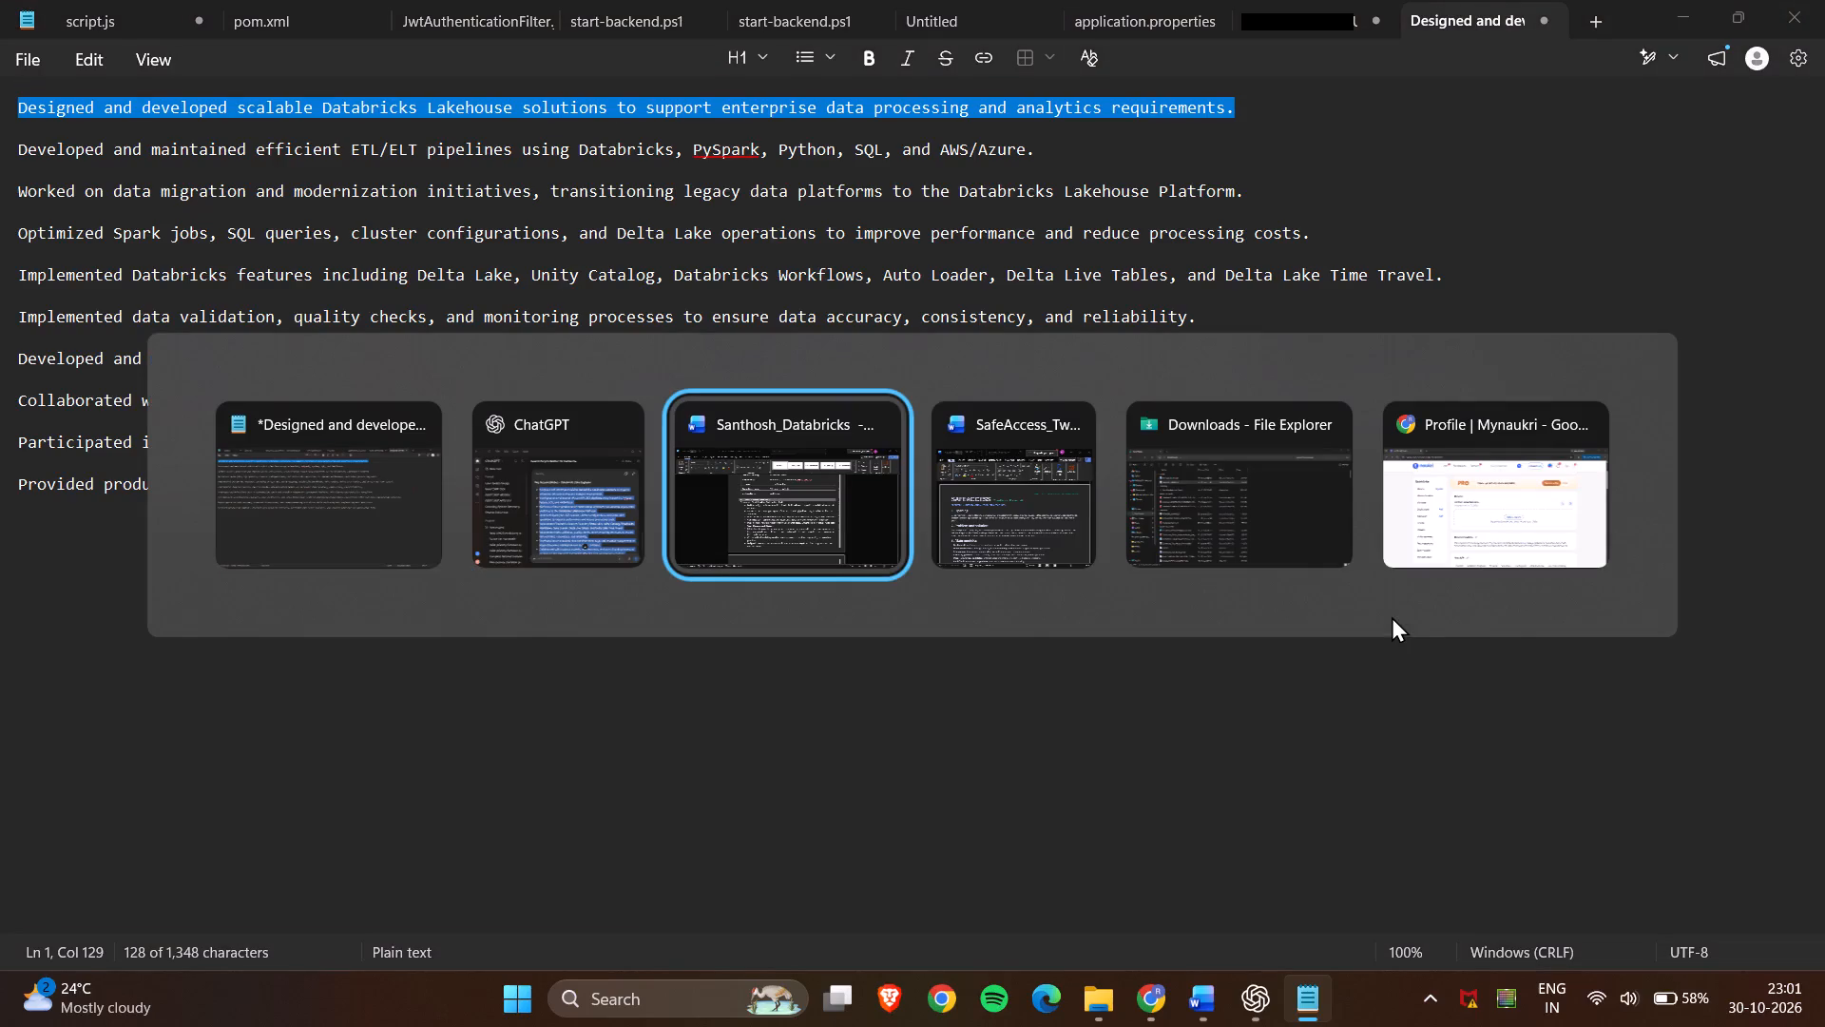
pyautogui.hotkey('alt', 'Tab')
pyautogui.hotkey('alt', 'Left')
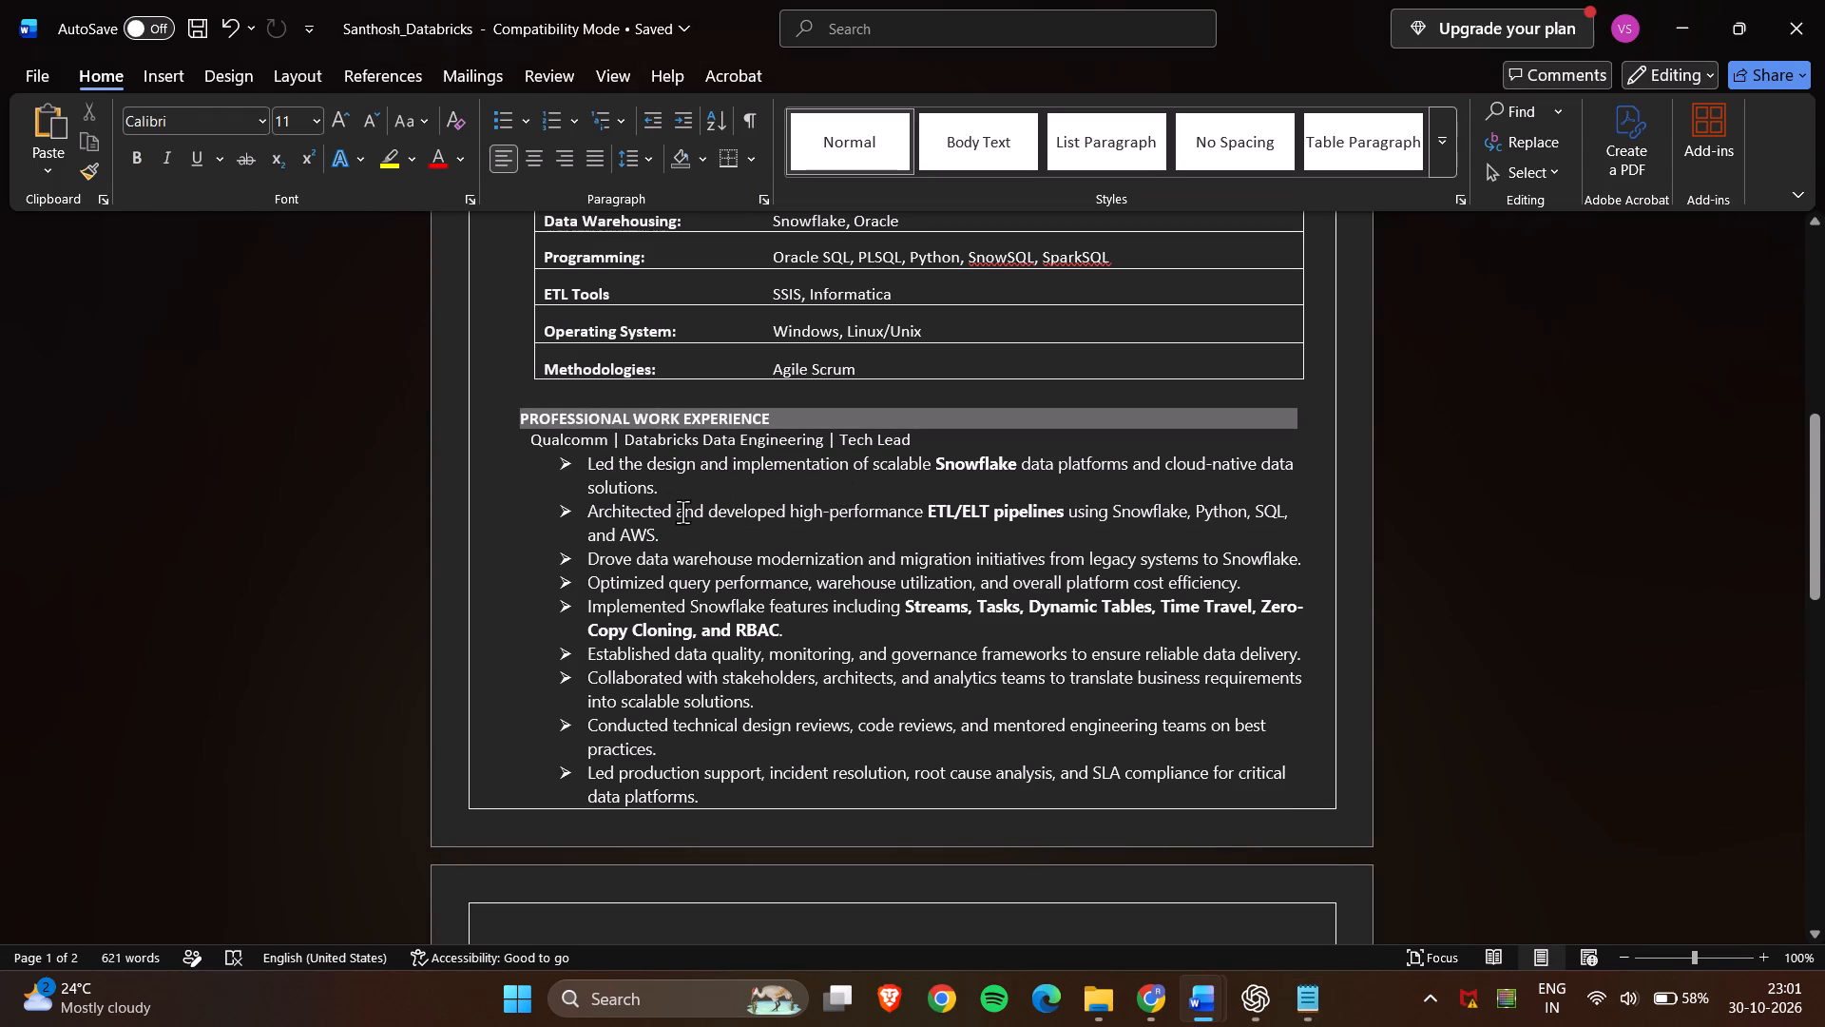
pyautogui.click(672, 486)
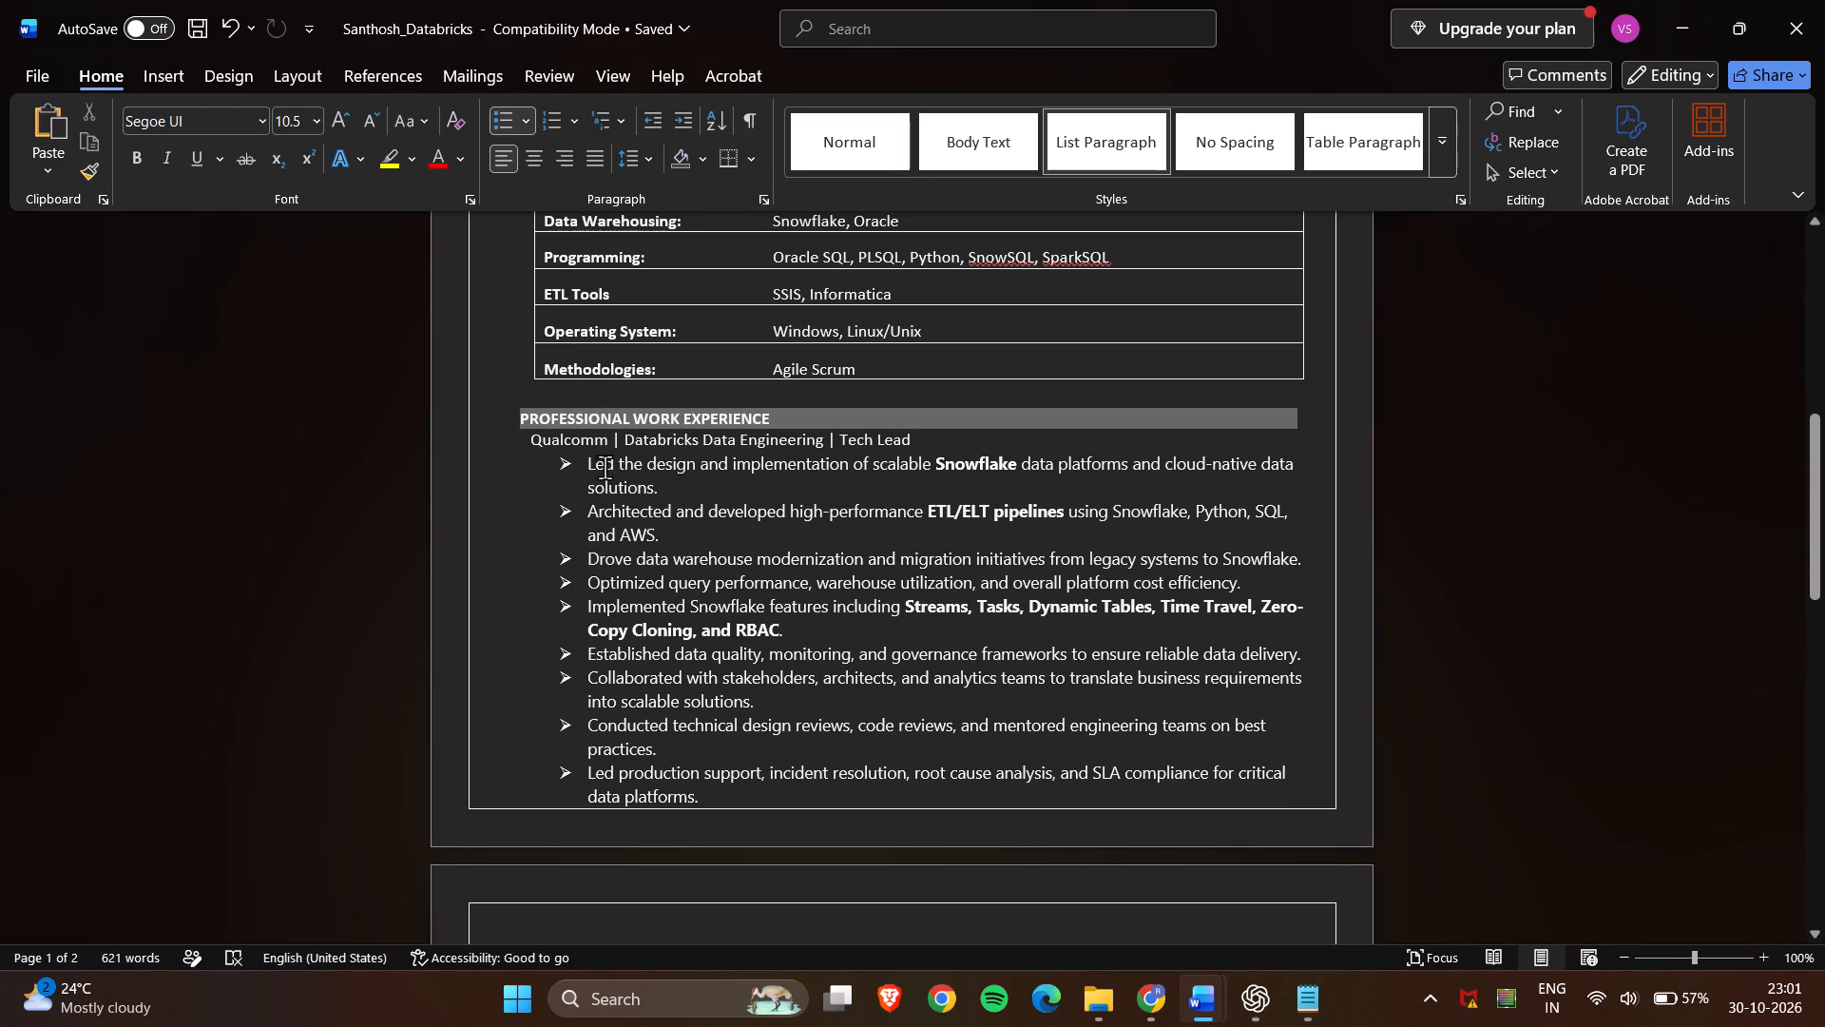
pyautogui.keyDown('shift'); pyautogui.click(597, 463); pyautogui.keyUp('shift')
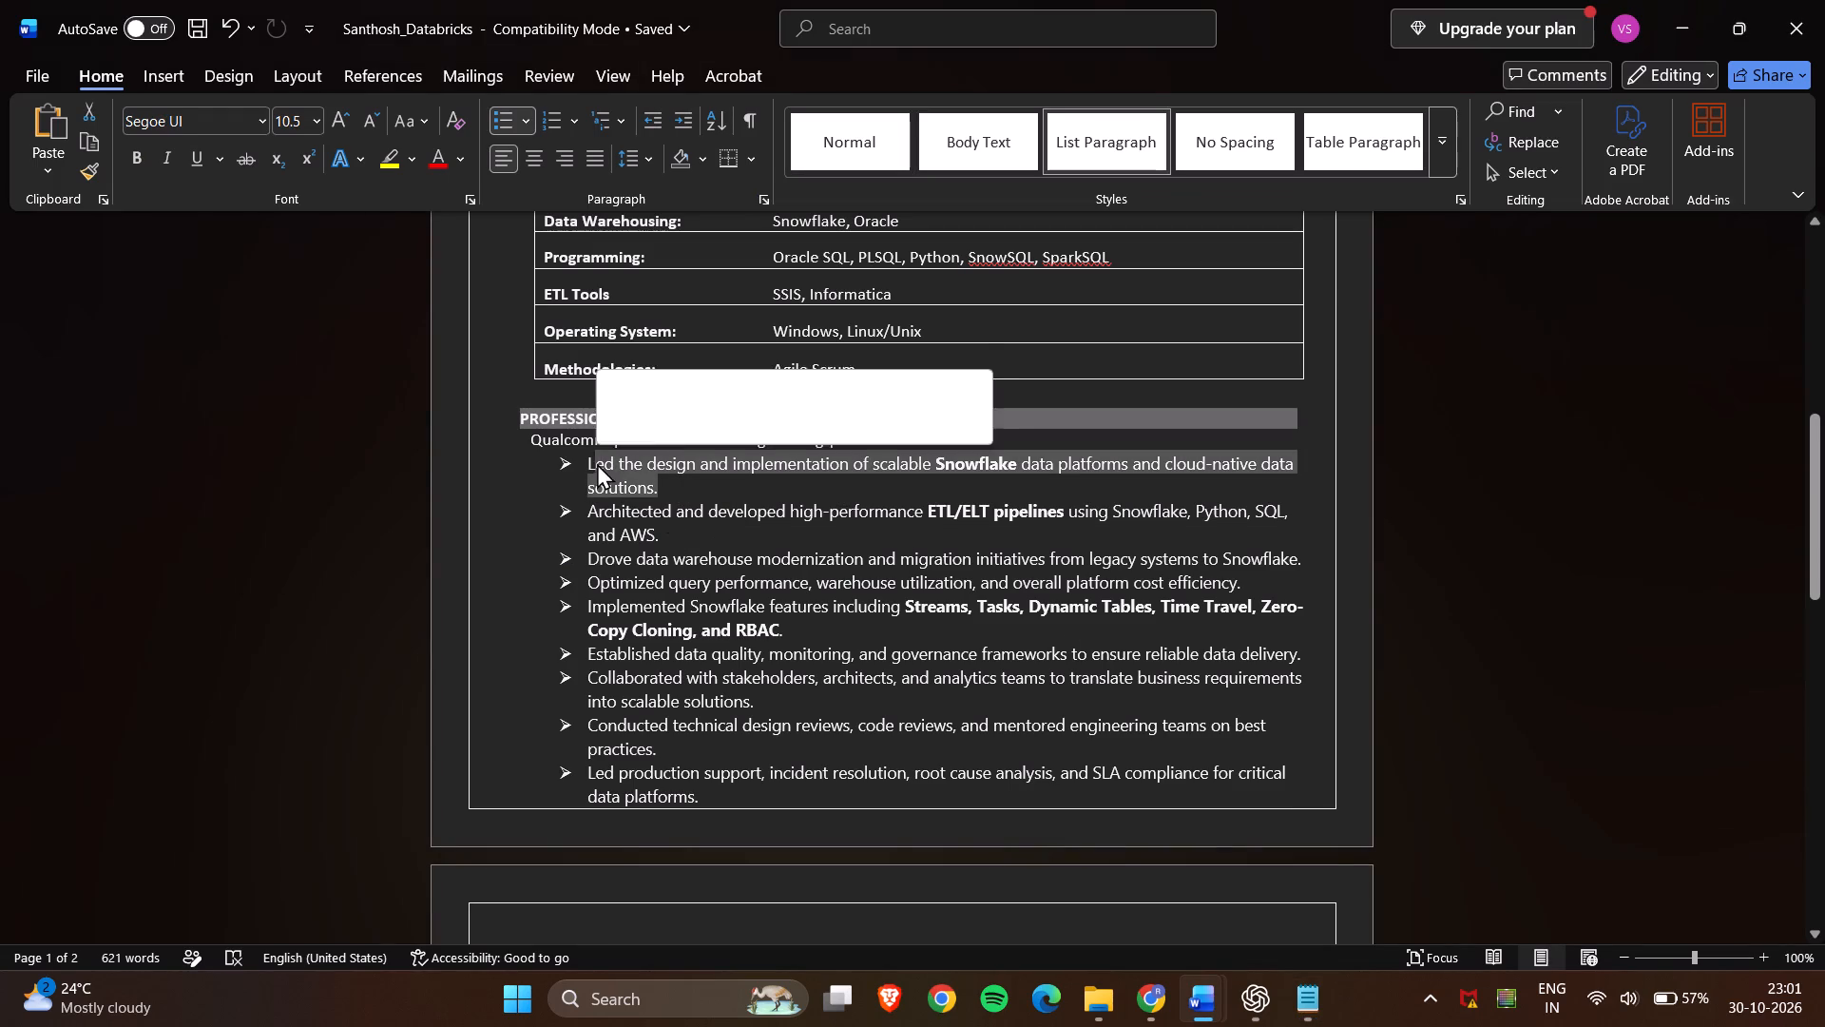
pyautogui.hotkey('shift', 'Left')
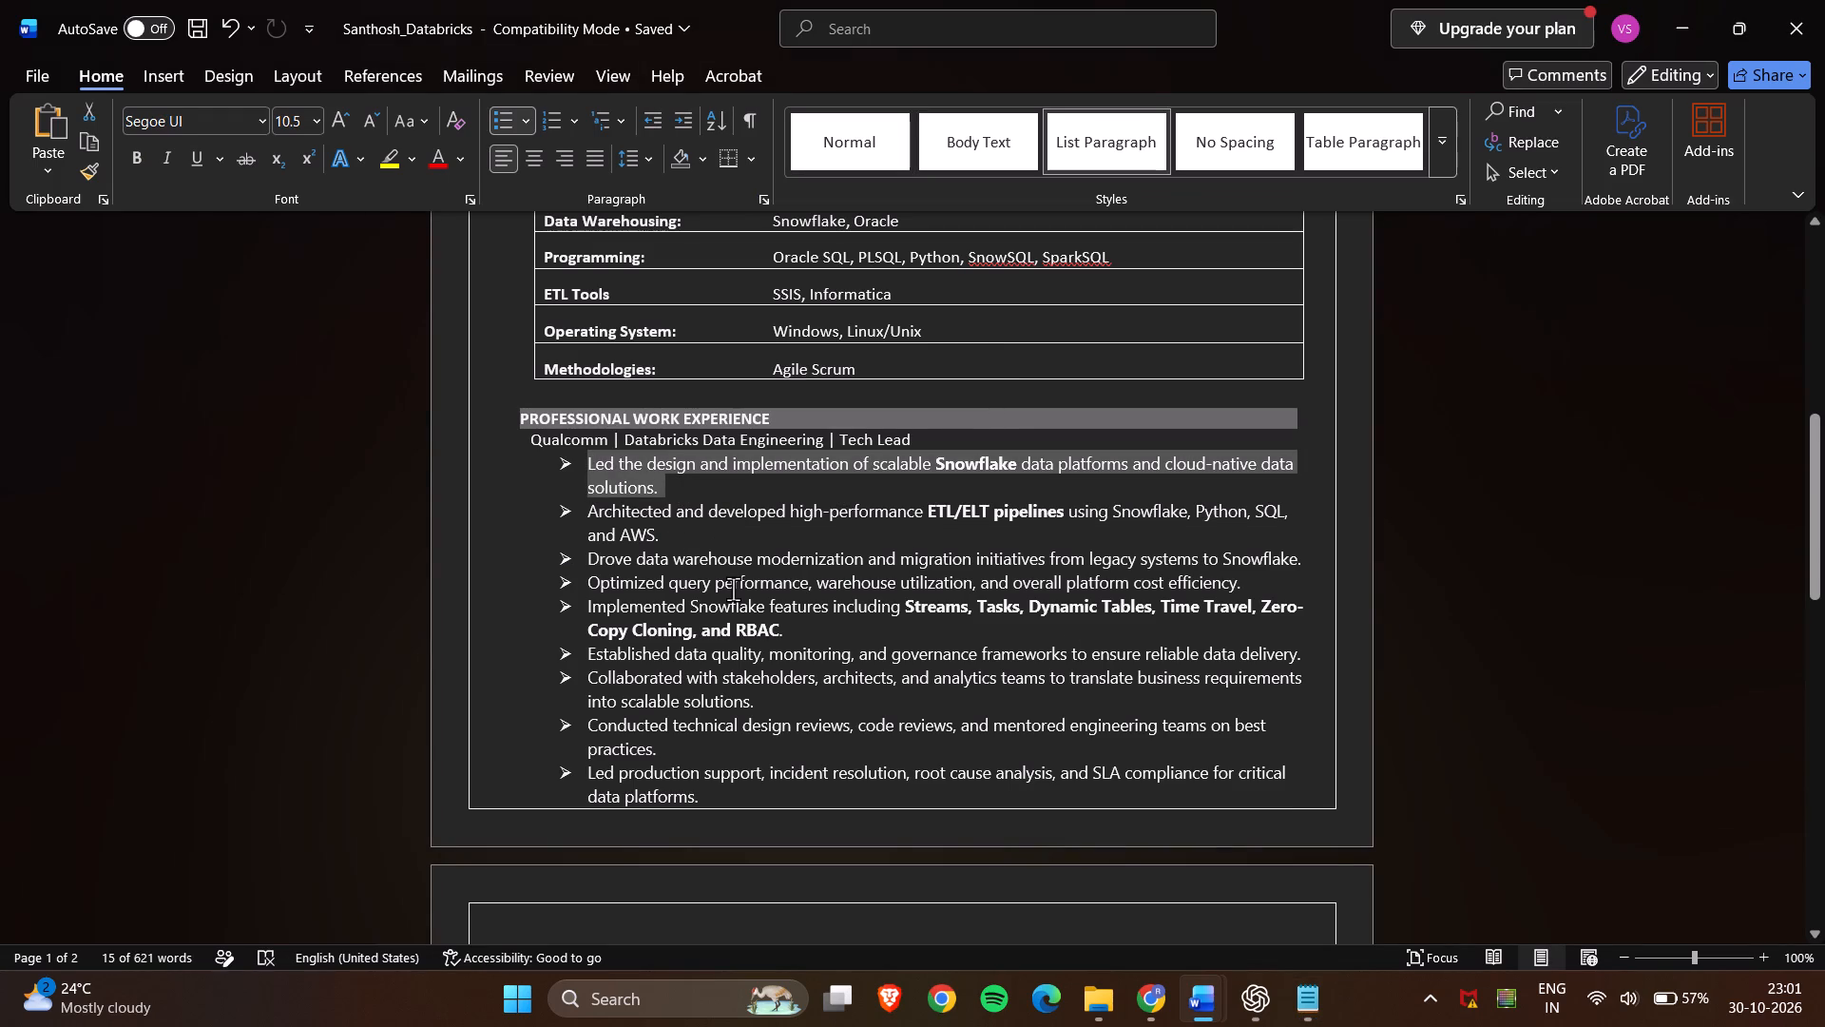
pyautogui.click(590, 463)
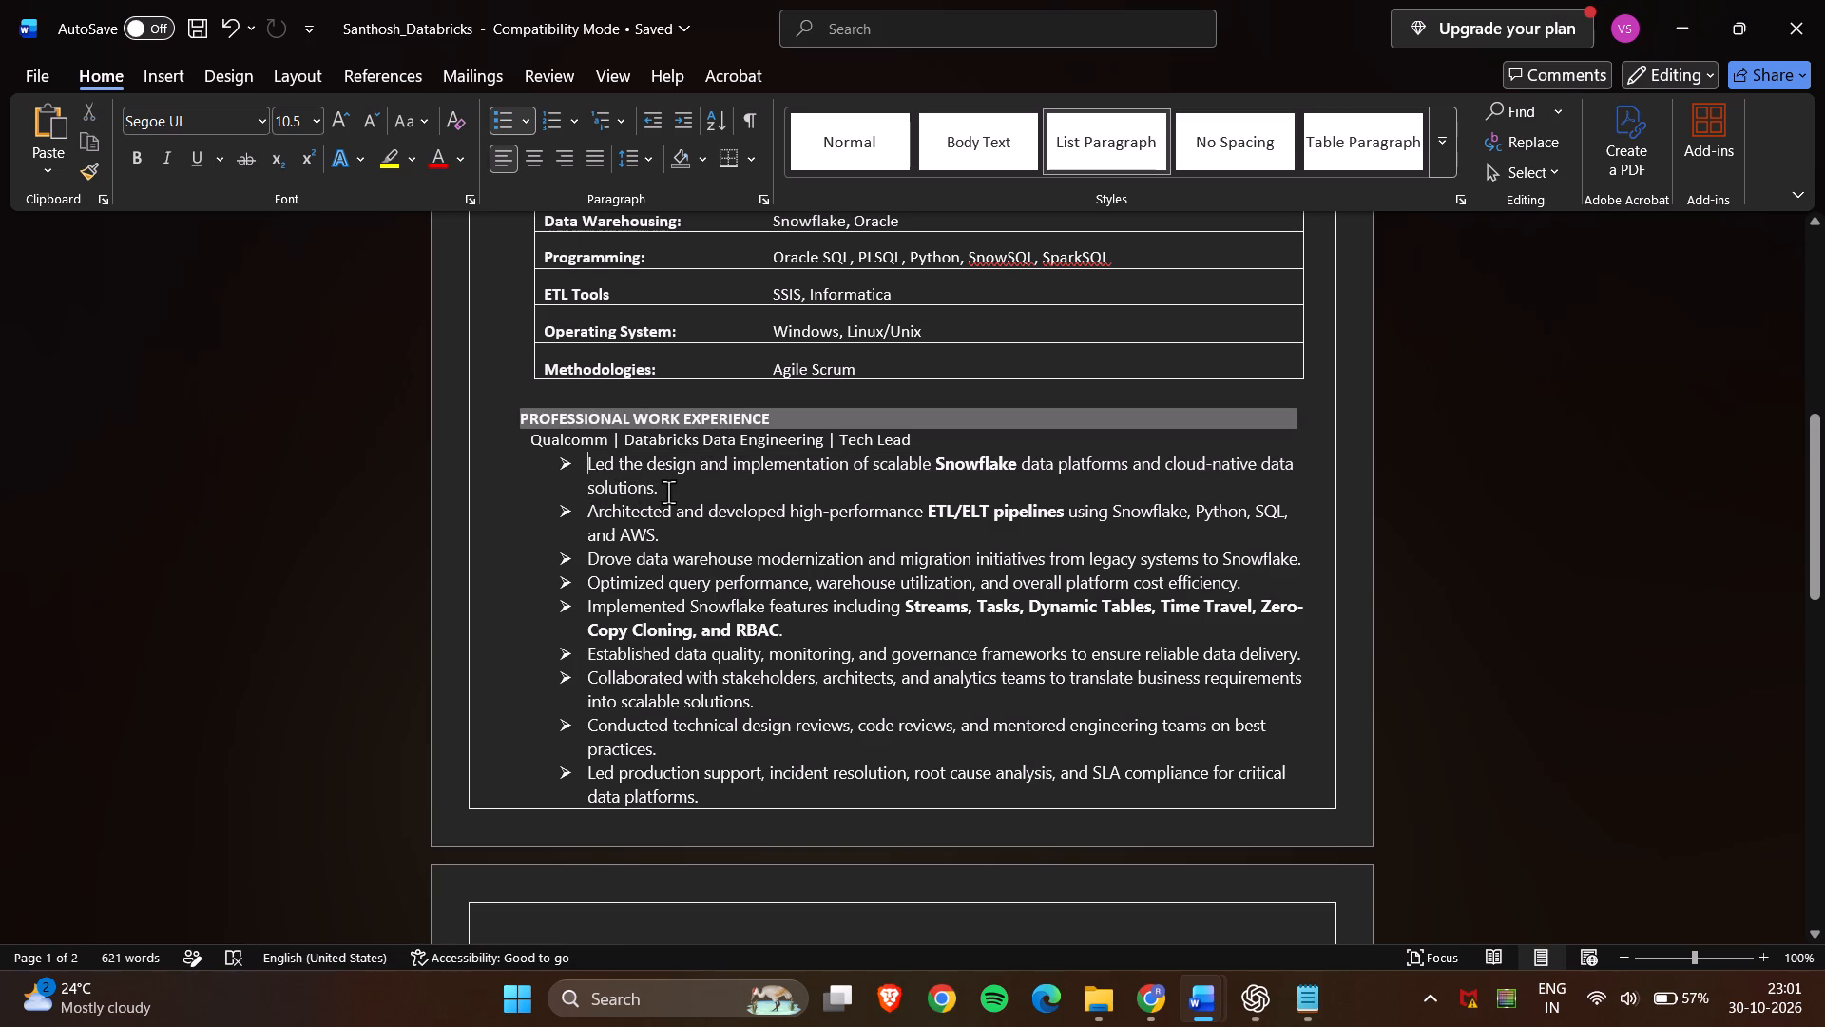
pyautogui.keyDown('shift'); pyautogui.click(668, 492); pyautogui.keyUp('shift')
pyautogui.hotkey('shift', 'Left')
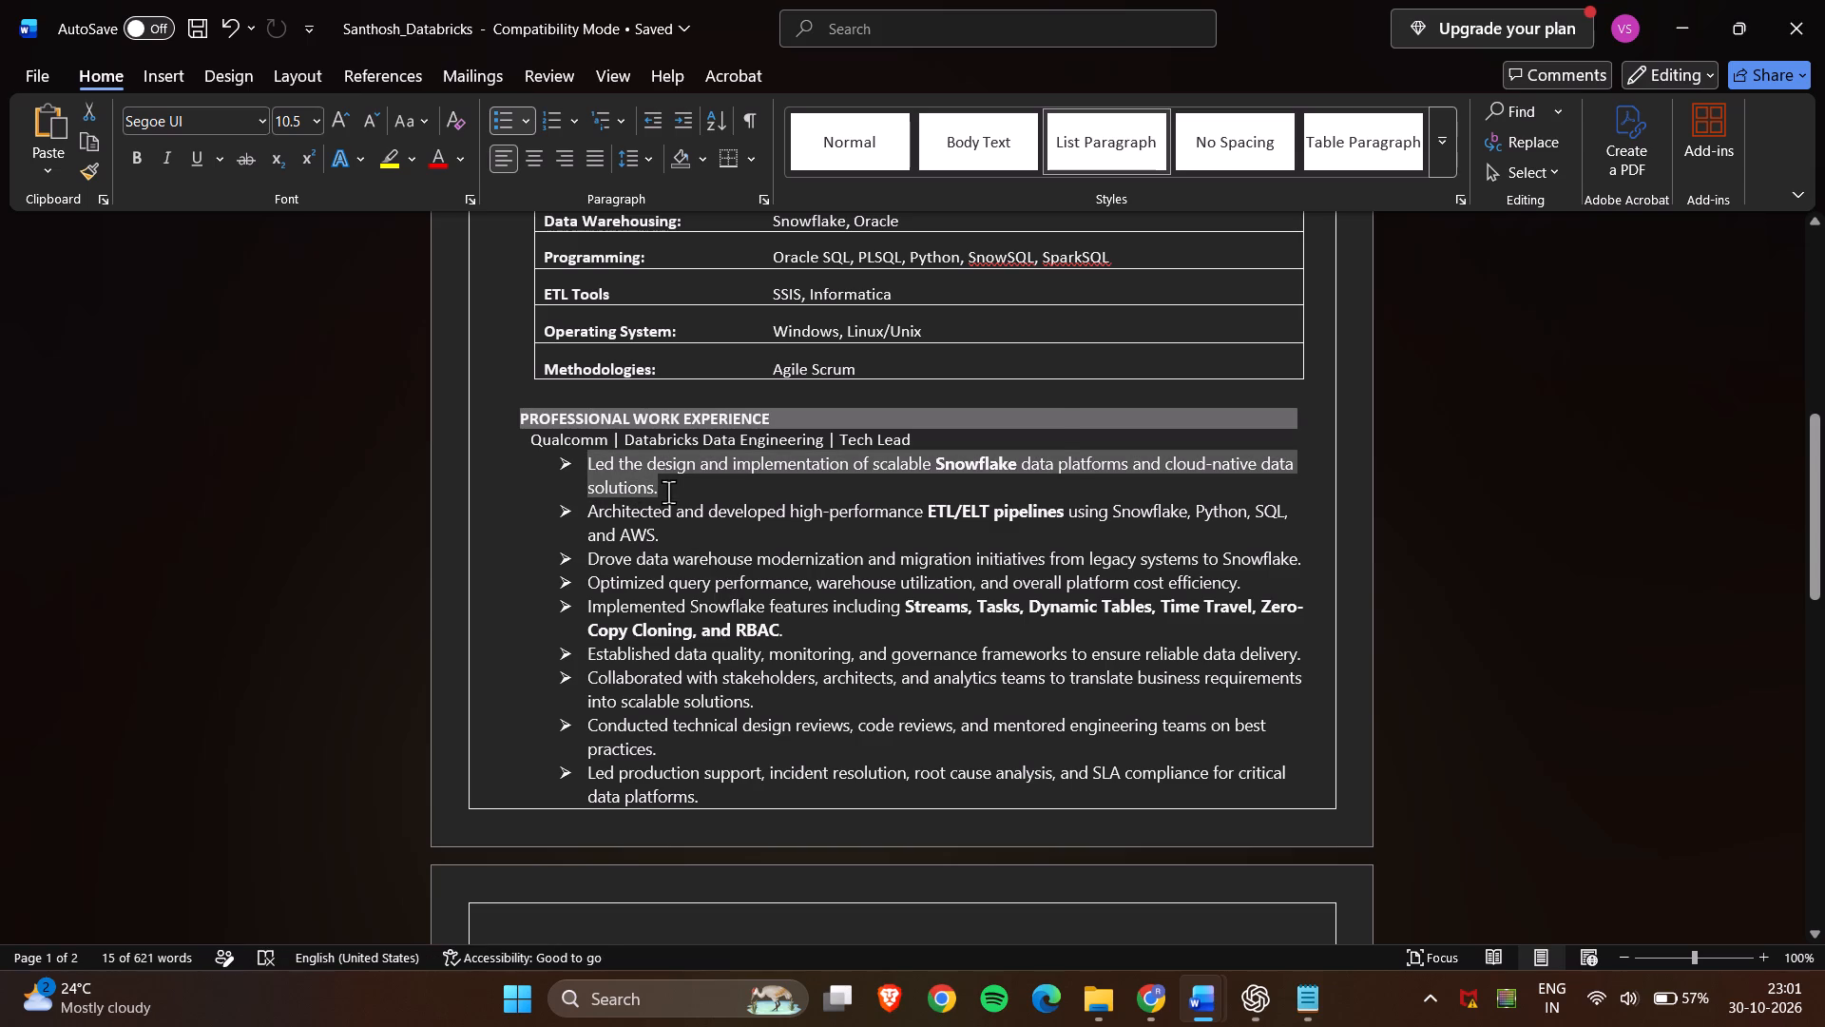
pyautogui.hotkey('ctrl', 'v')
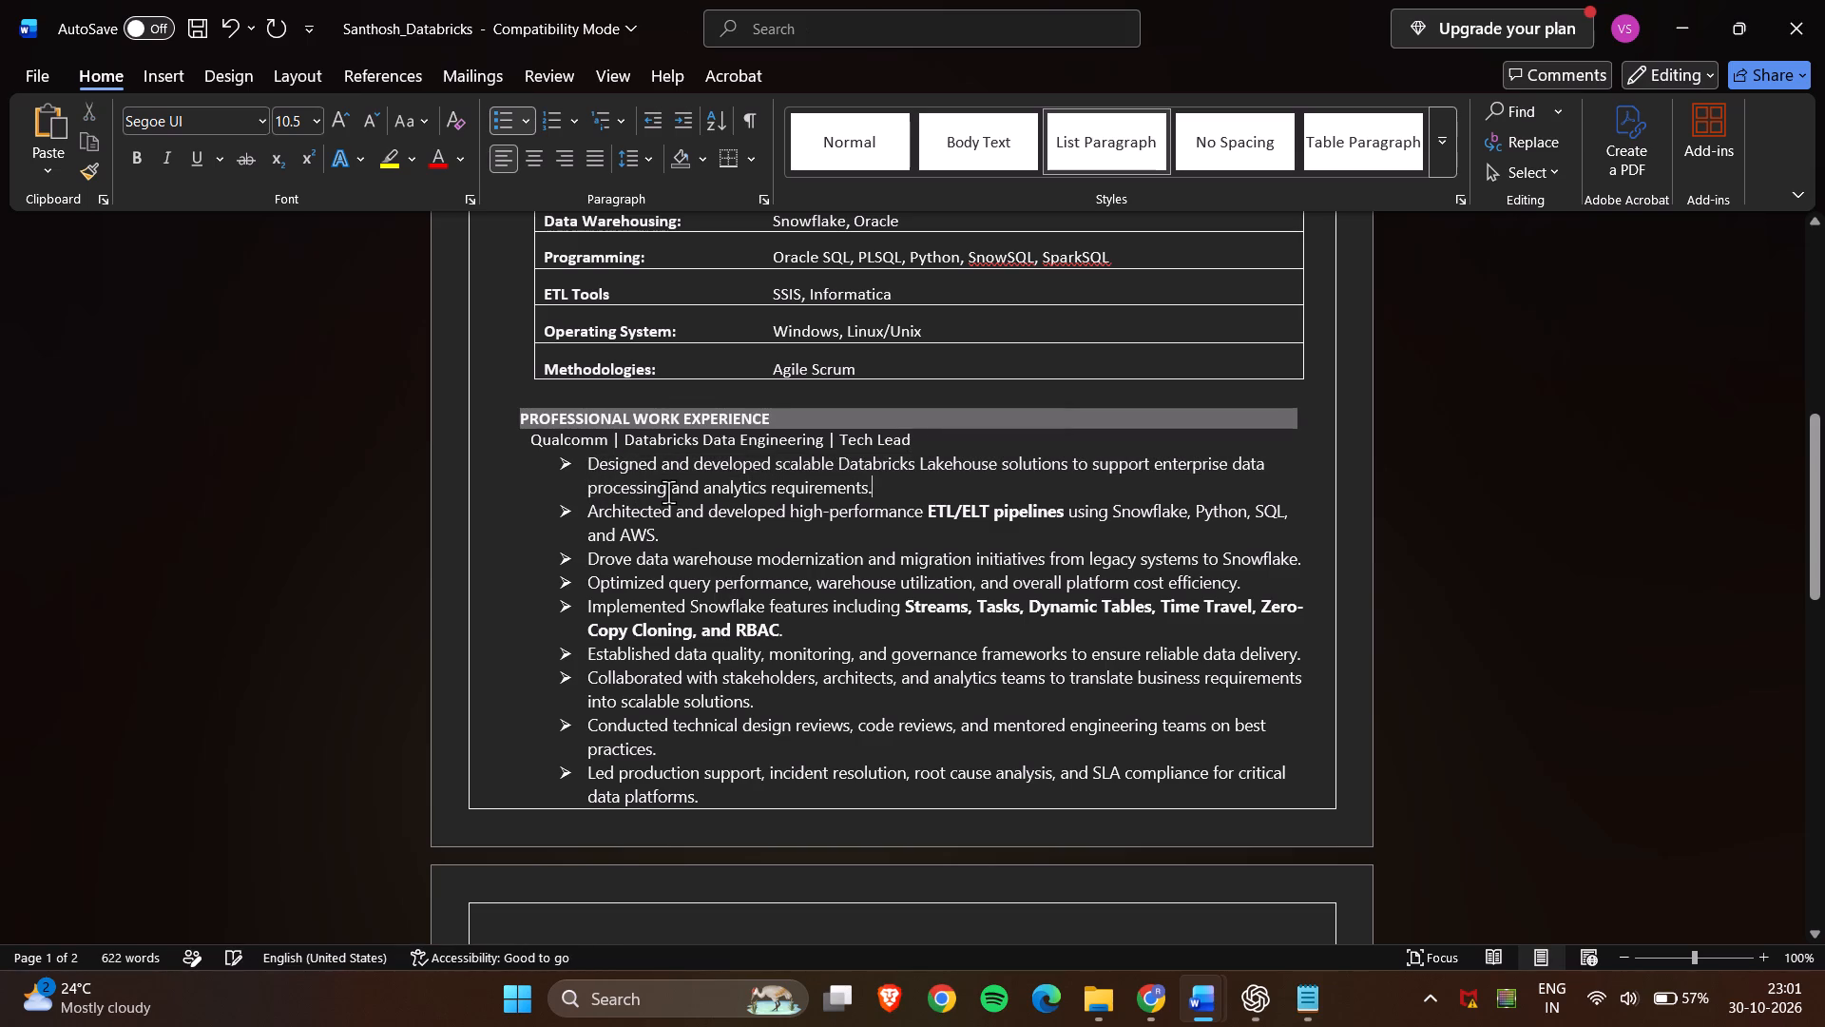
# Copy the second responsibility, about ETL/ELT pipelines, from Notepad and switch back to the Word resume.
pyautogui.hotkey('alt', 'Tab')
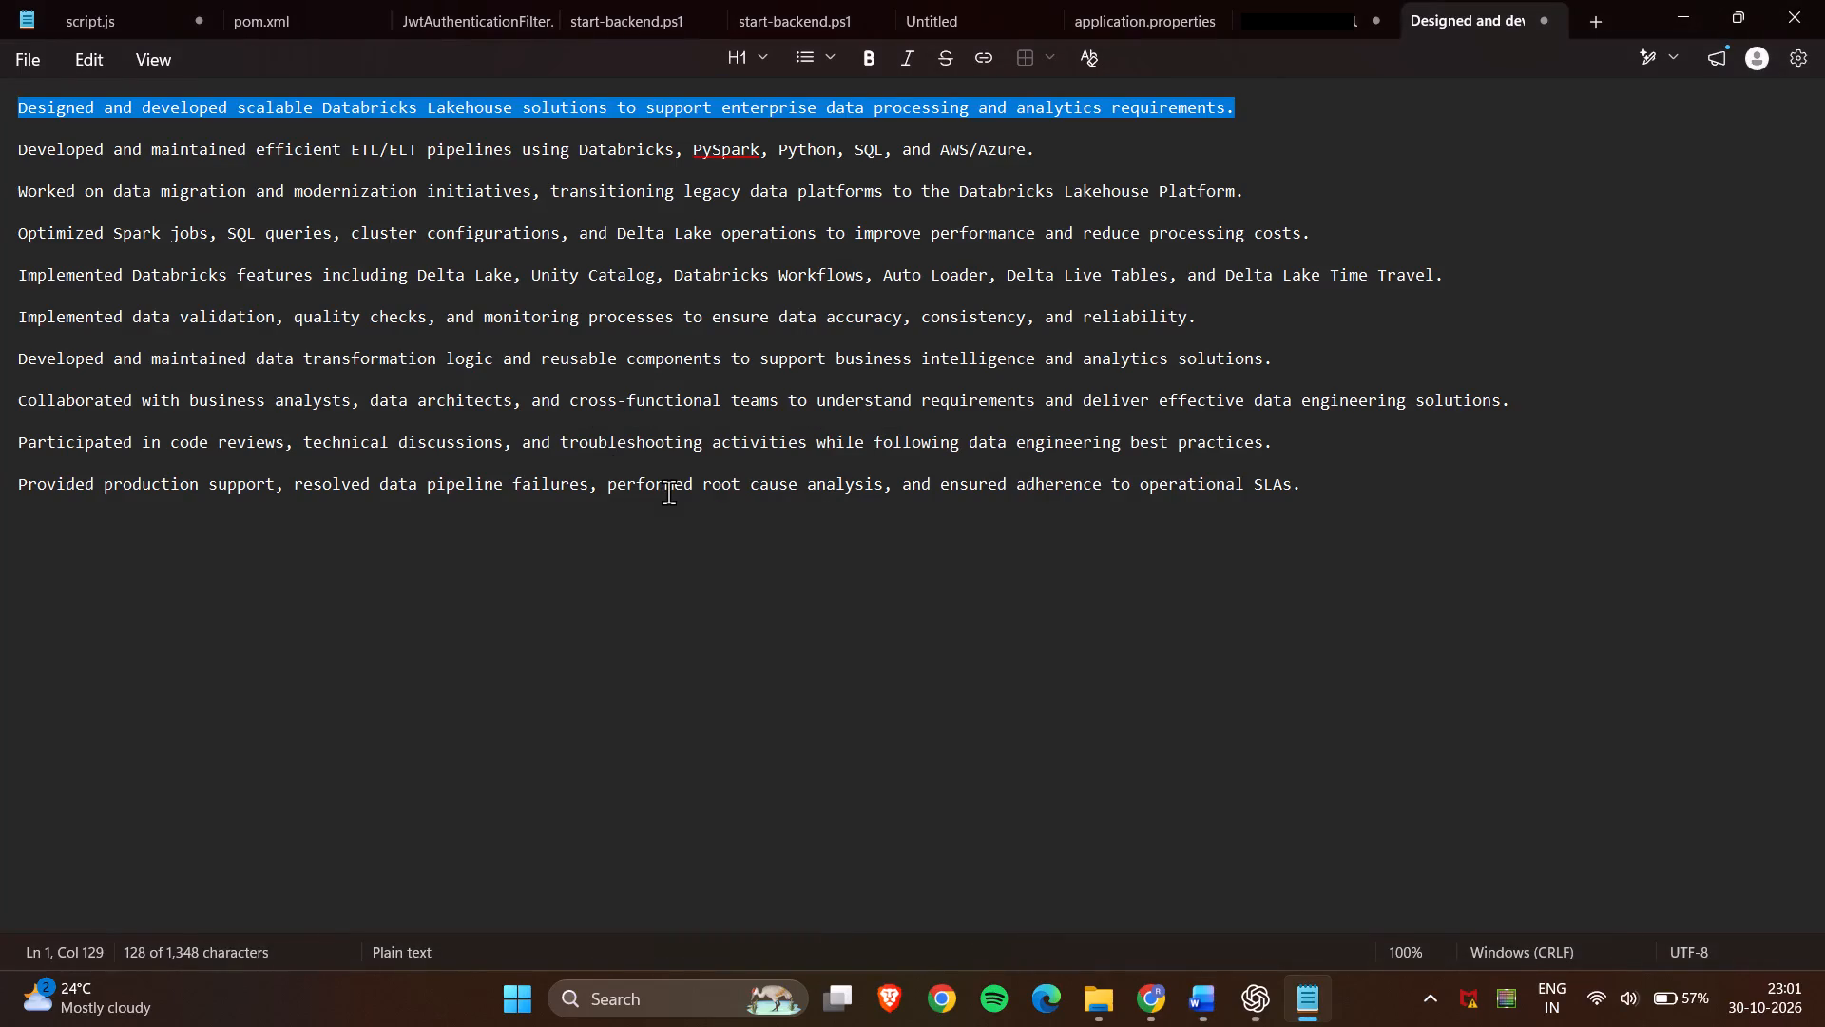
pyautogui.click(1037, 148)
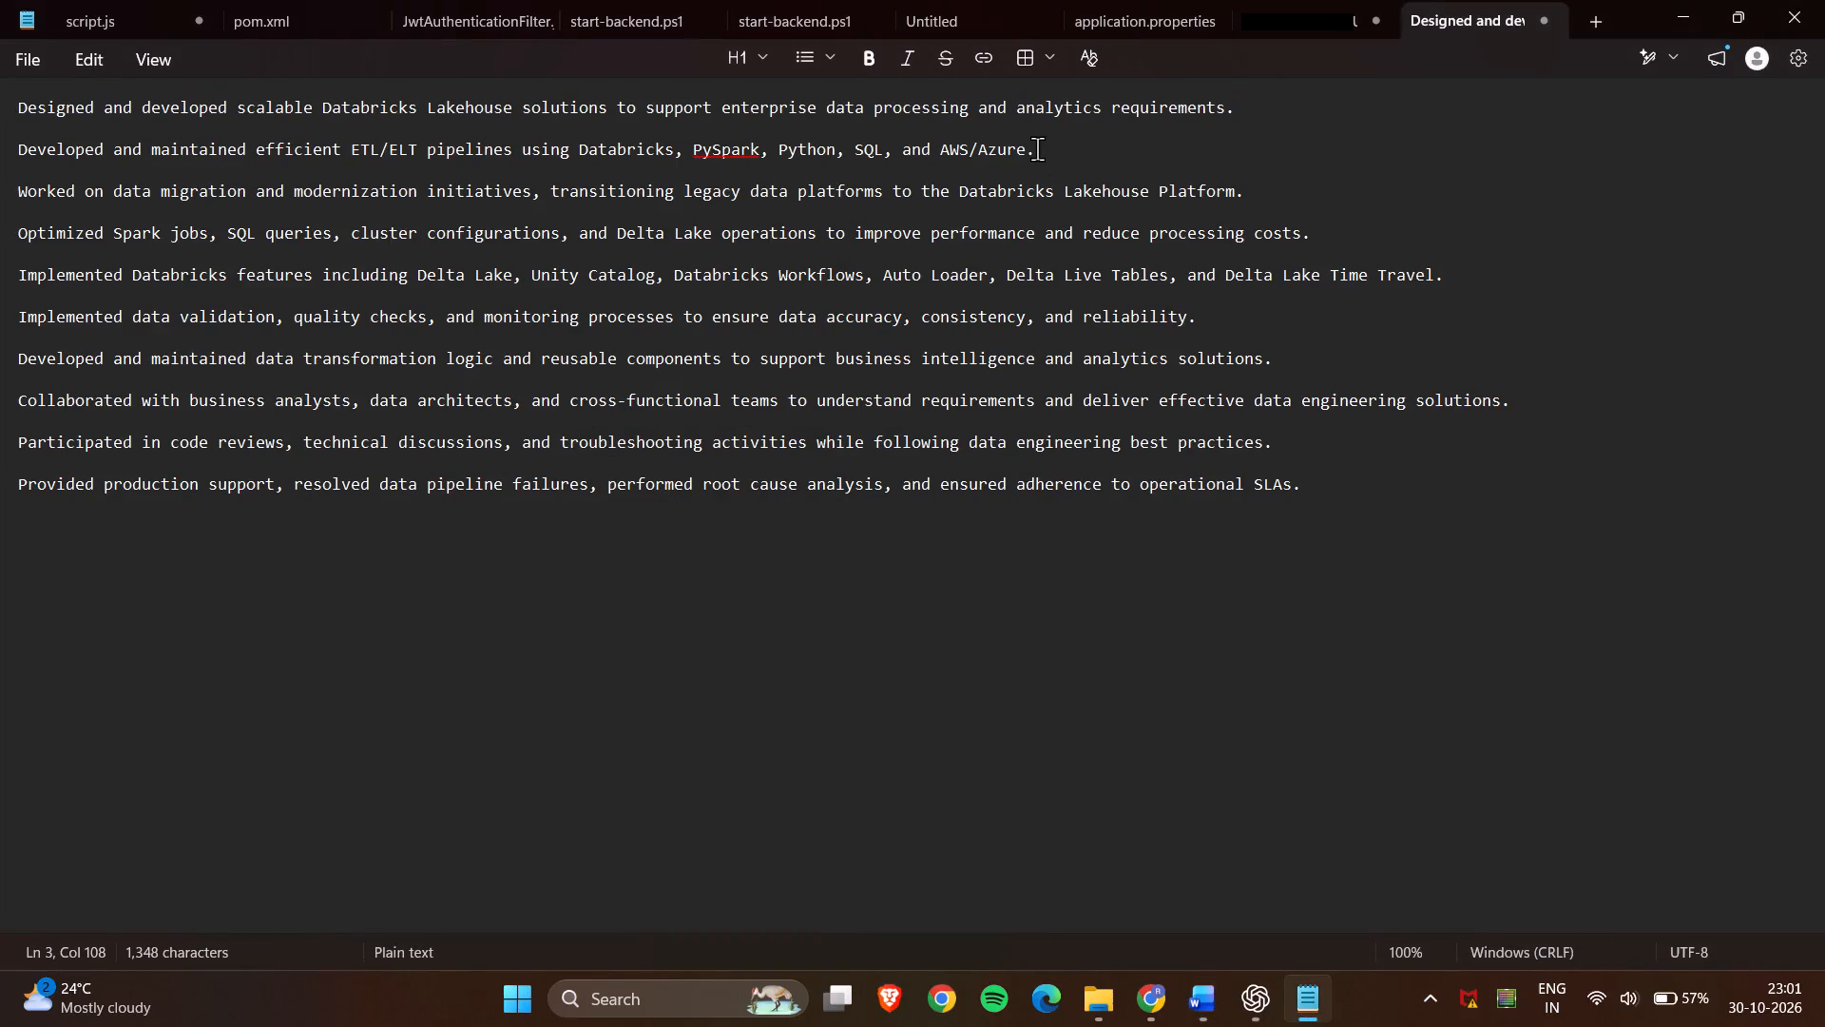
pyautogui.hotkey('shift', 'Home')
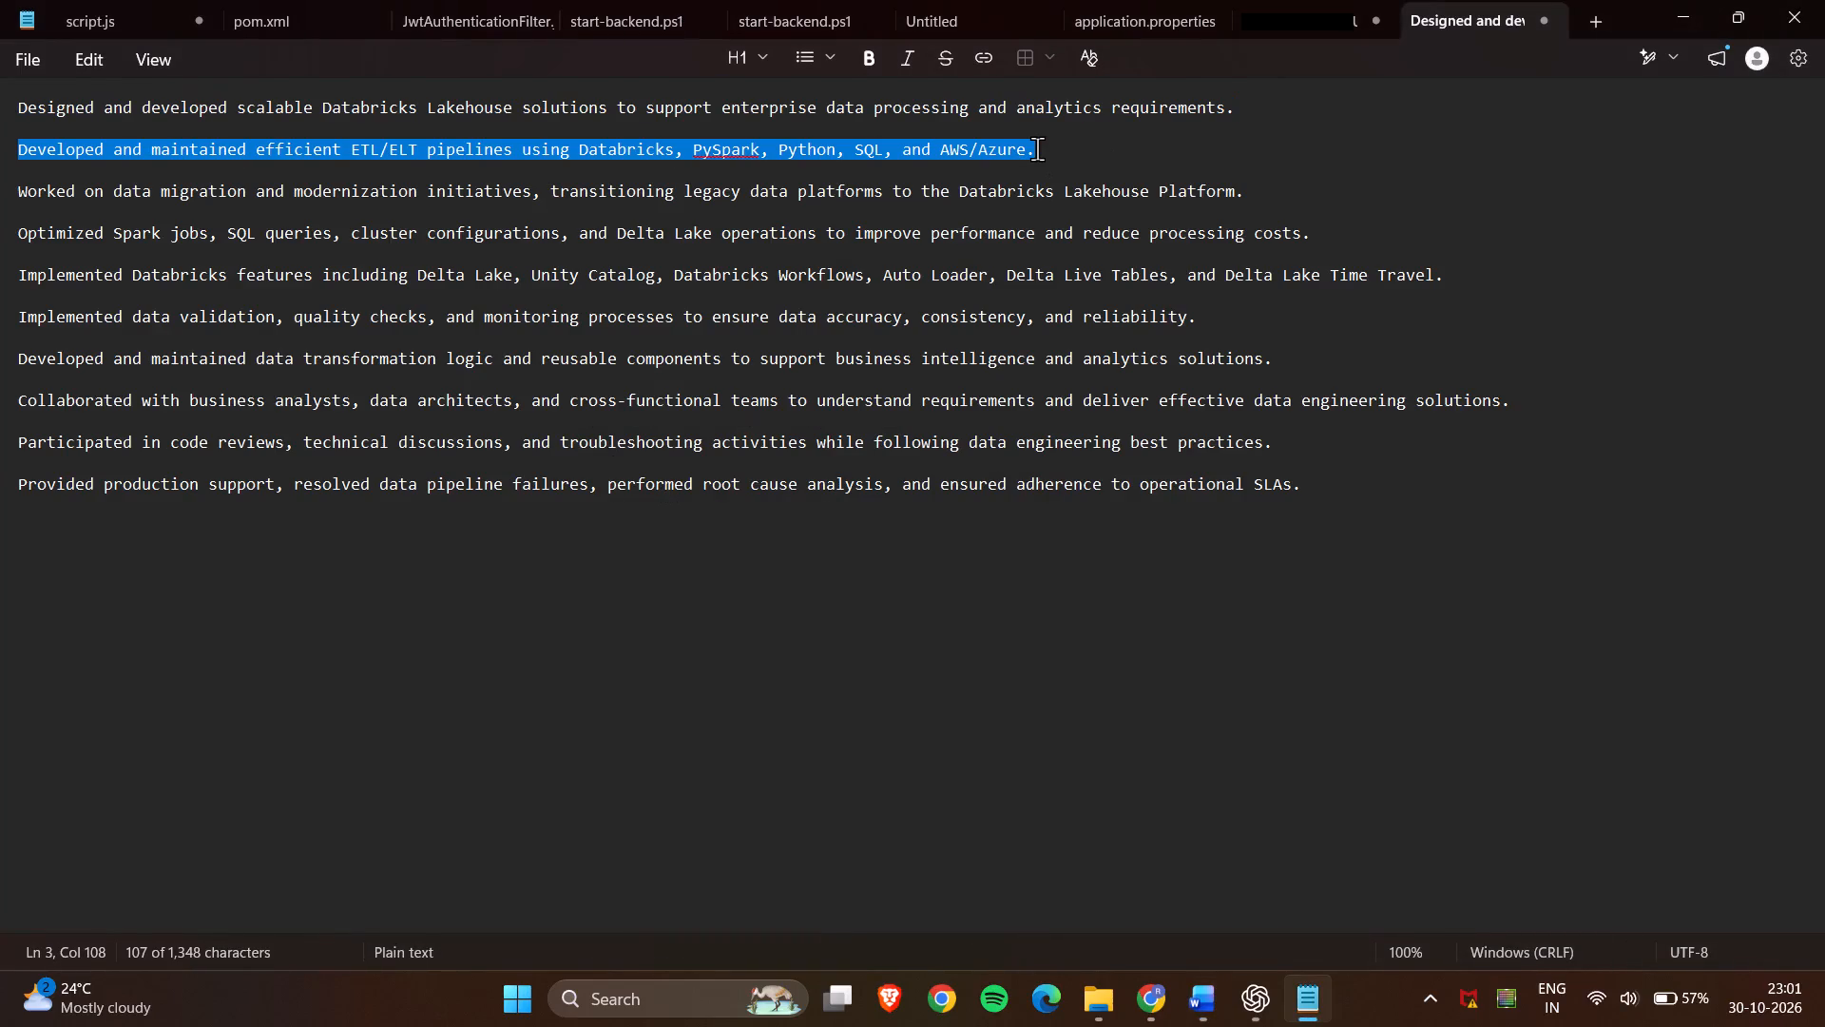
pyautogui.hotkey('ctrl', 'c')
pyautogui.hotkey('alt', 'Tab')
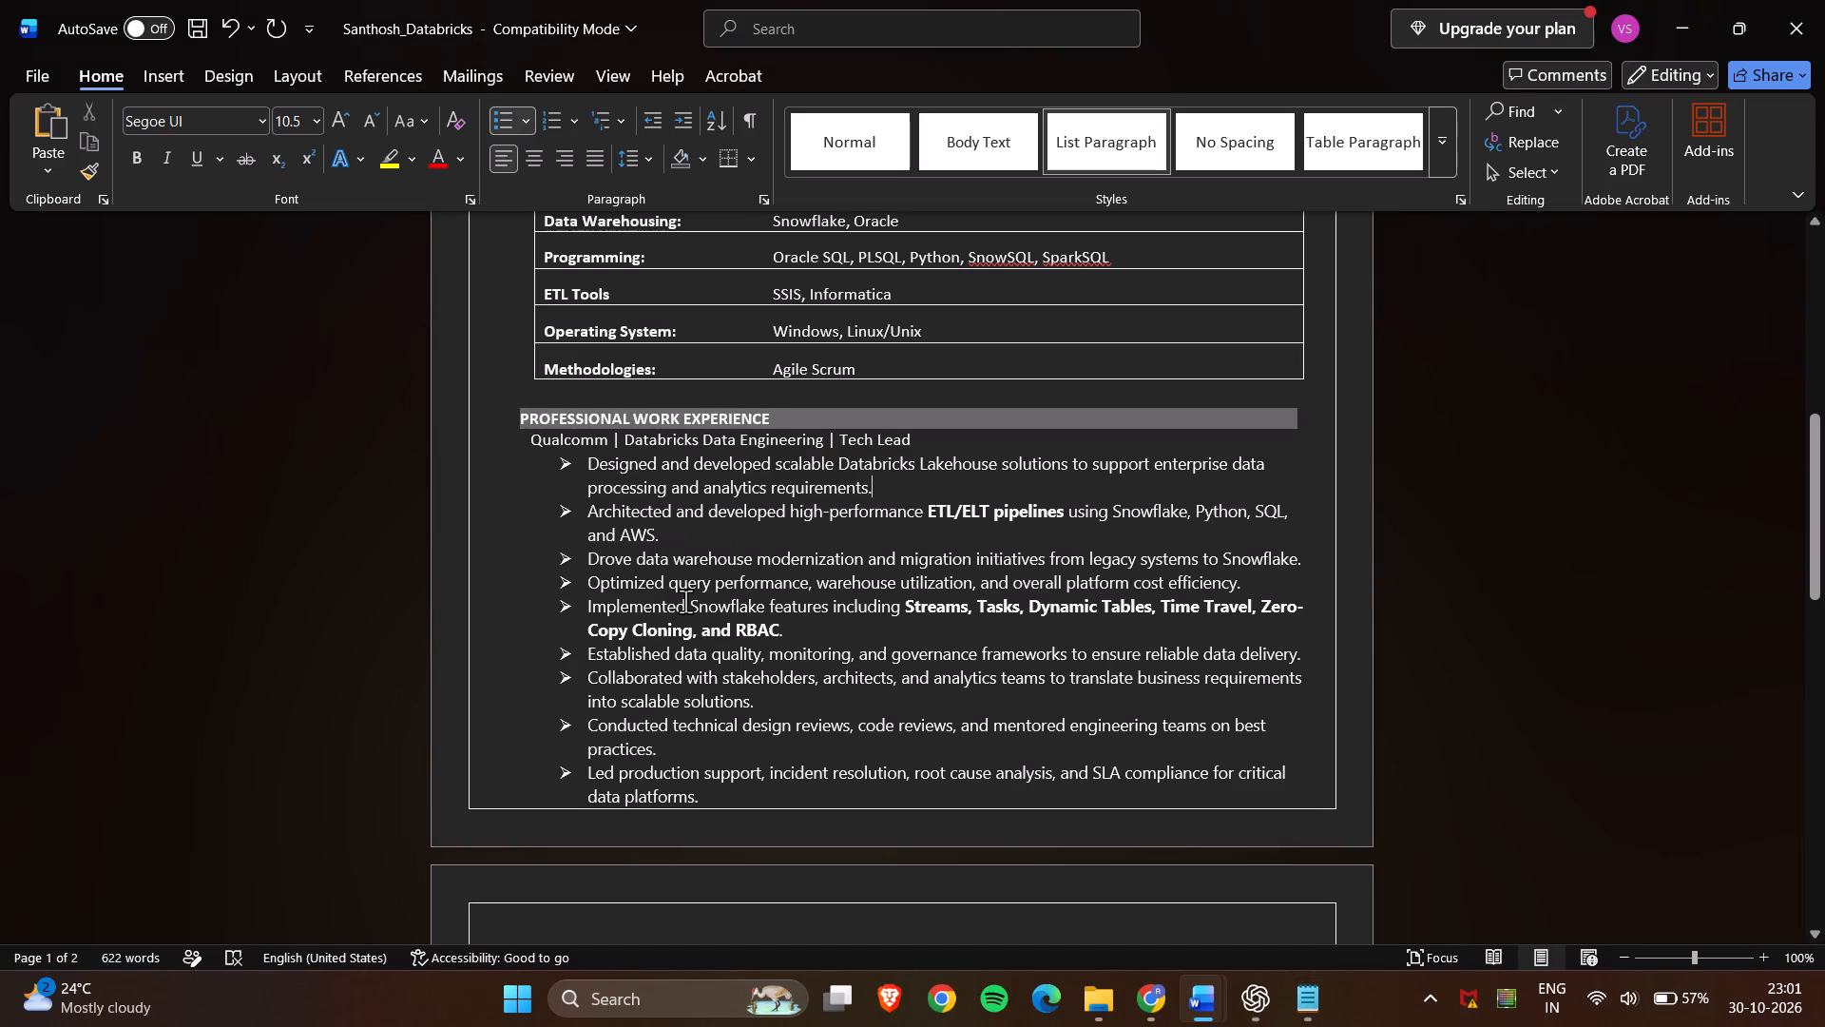
# Replace the resume's third Qualcomm bullet, "Drove data warehouse modernization…", with Notepad's third line, "Worked on data migration and modernization initiatives…".
pyautogui.hotkey('alt', 'Tab')
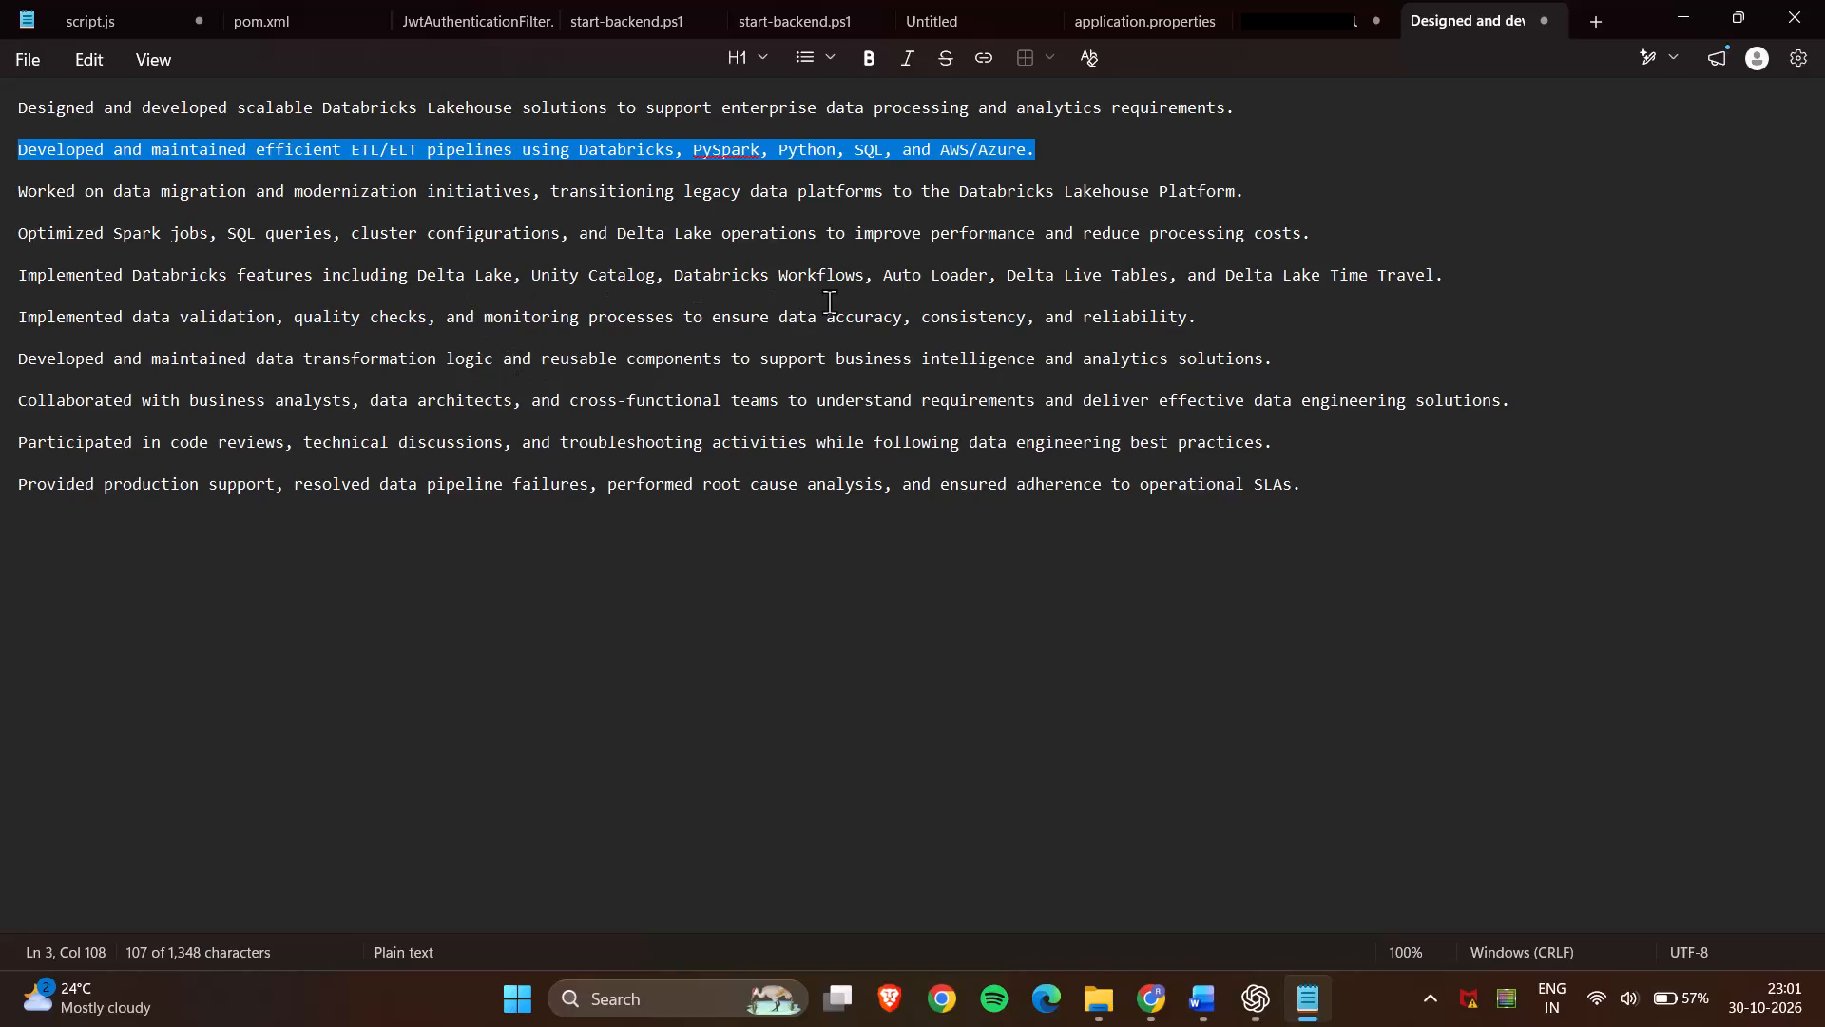
pyautogui.click(1265, 189)
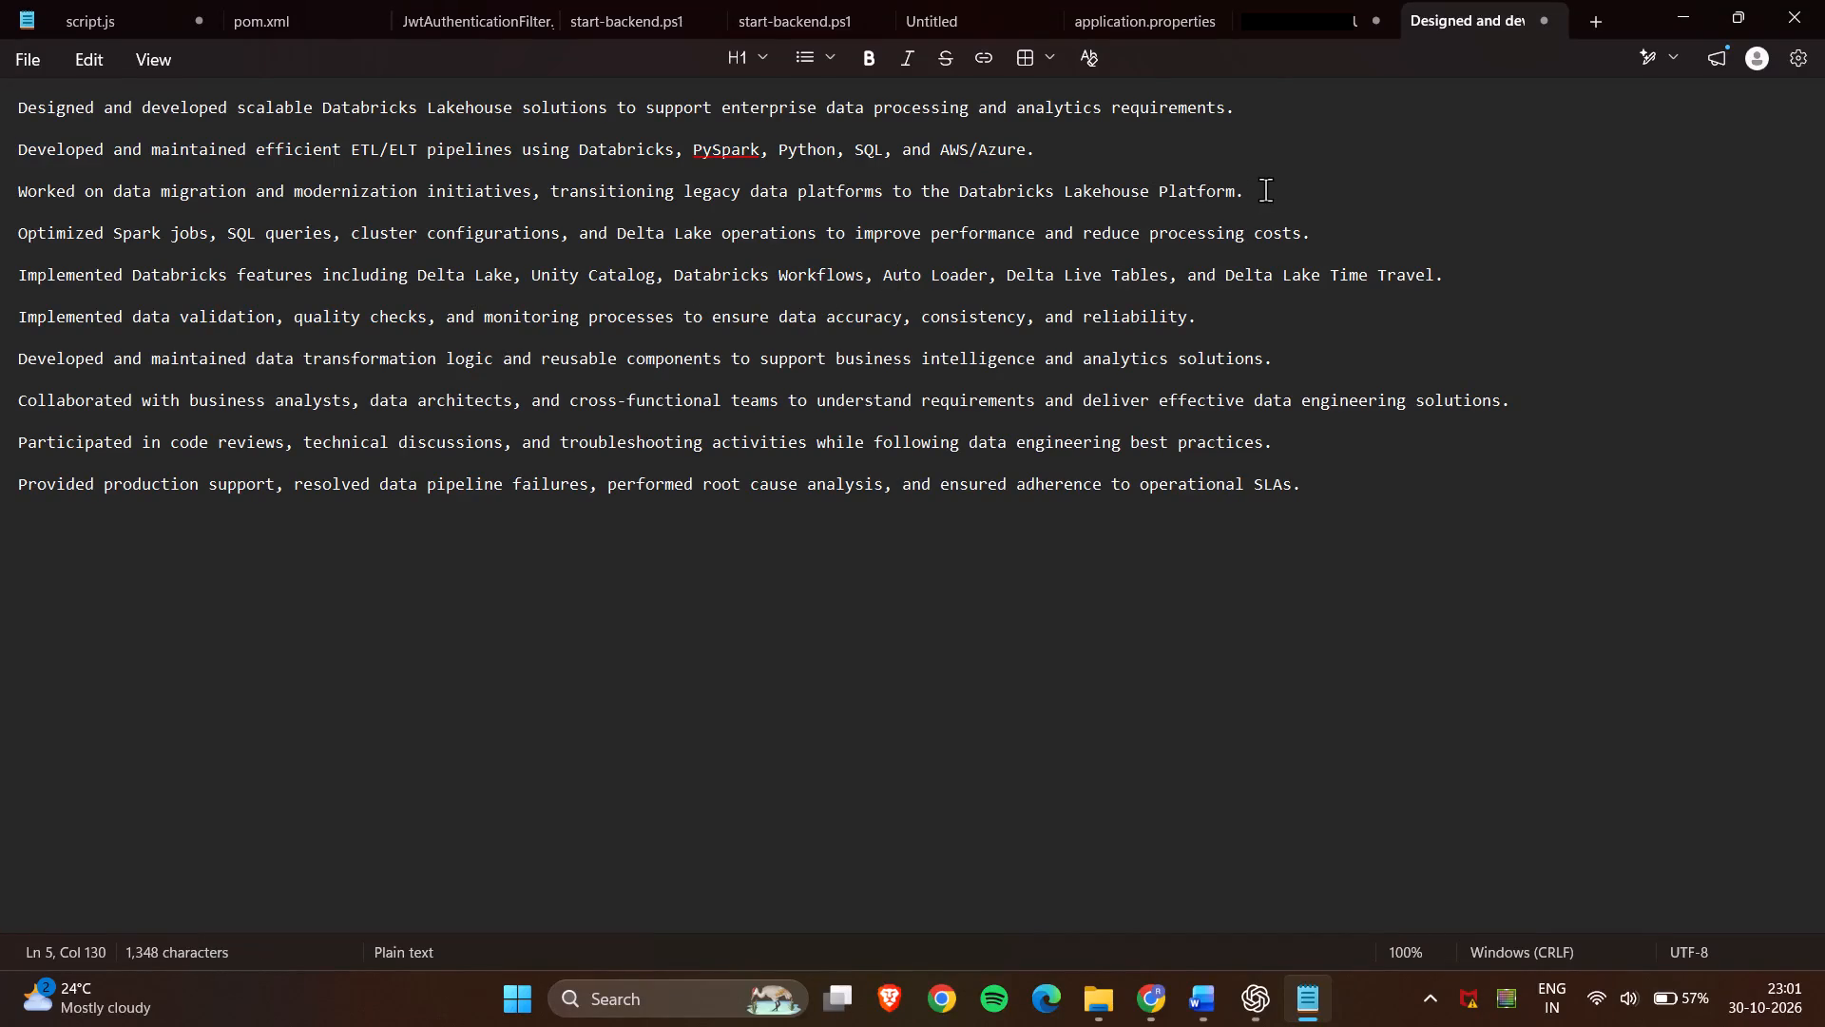
pyautogui.press('shift+super+Left')
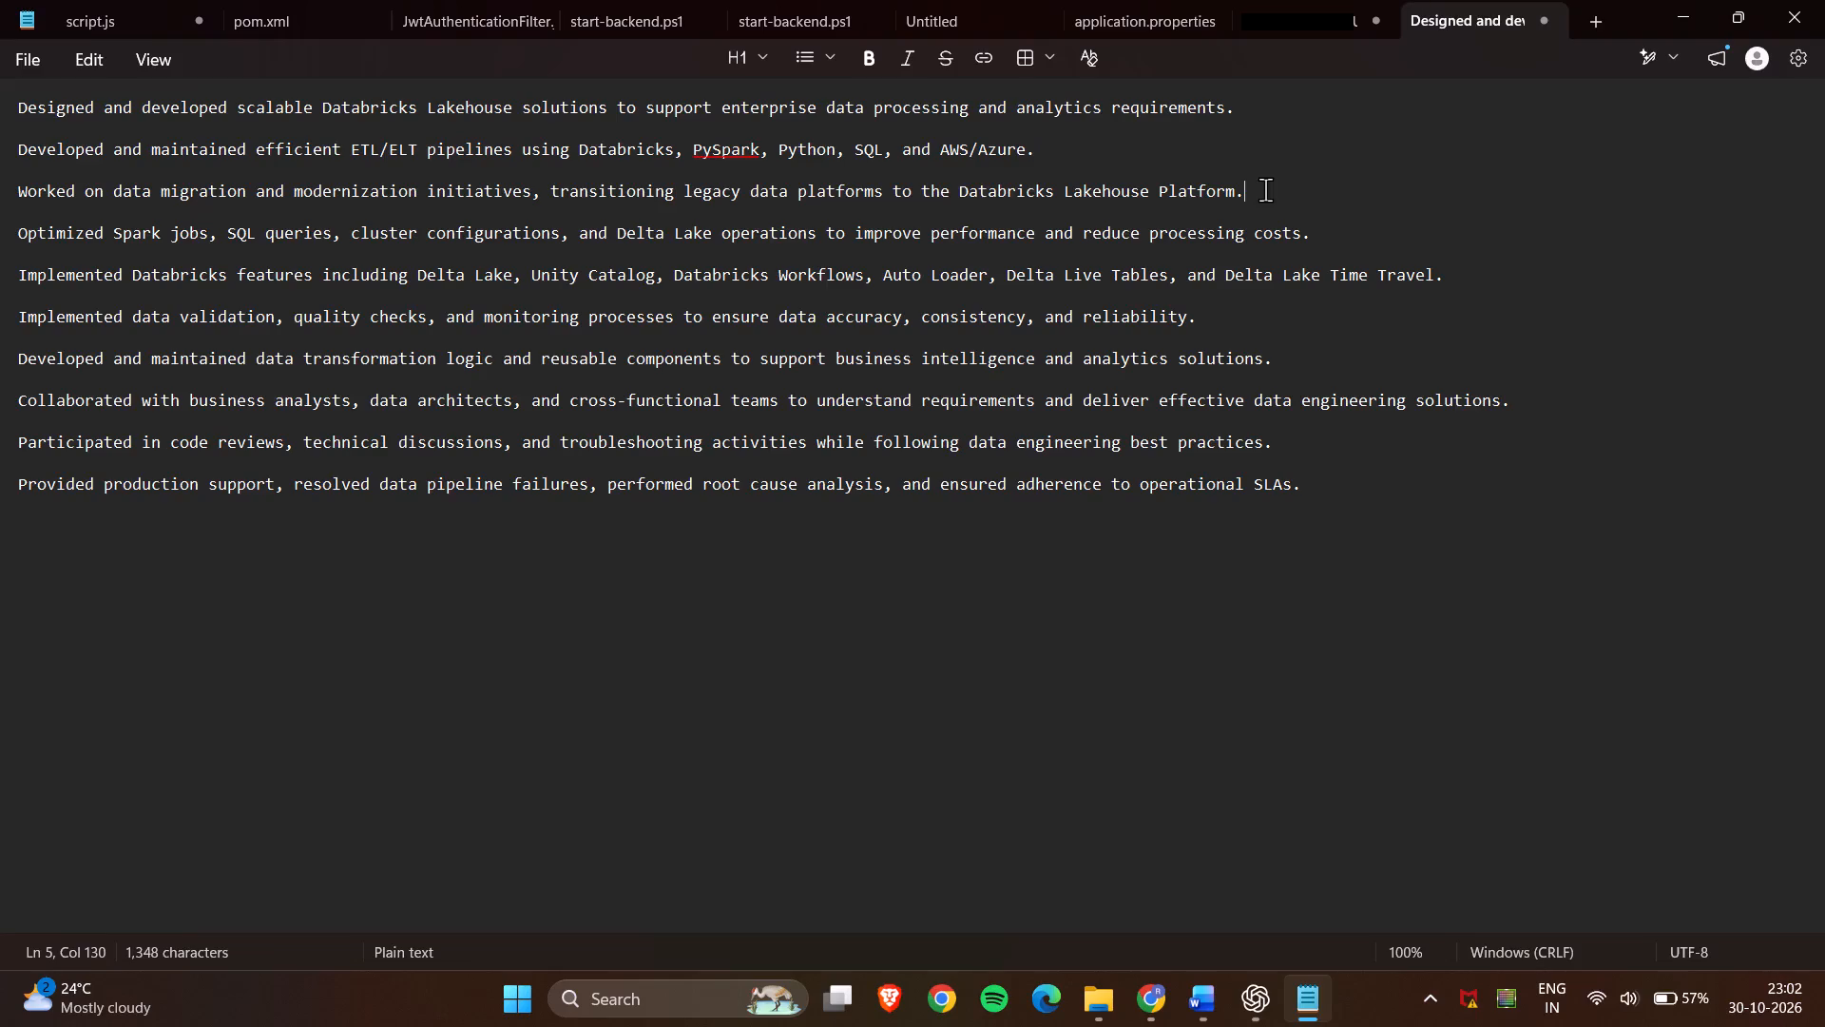
pyautogui.hotkey('shift', 'Home')
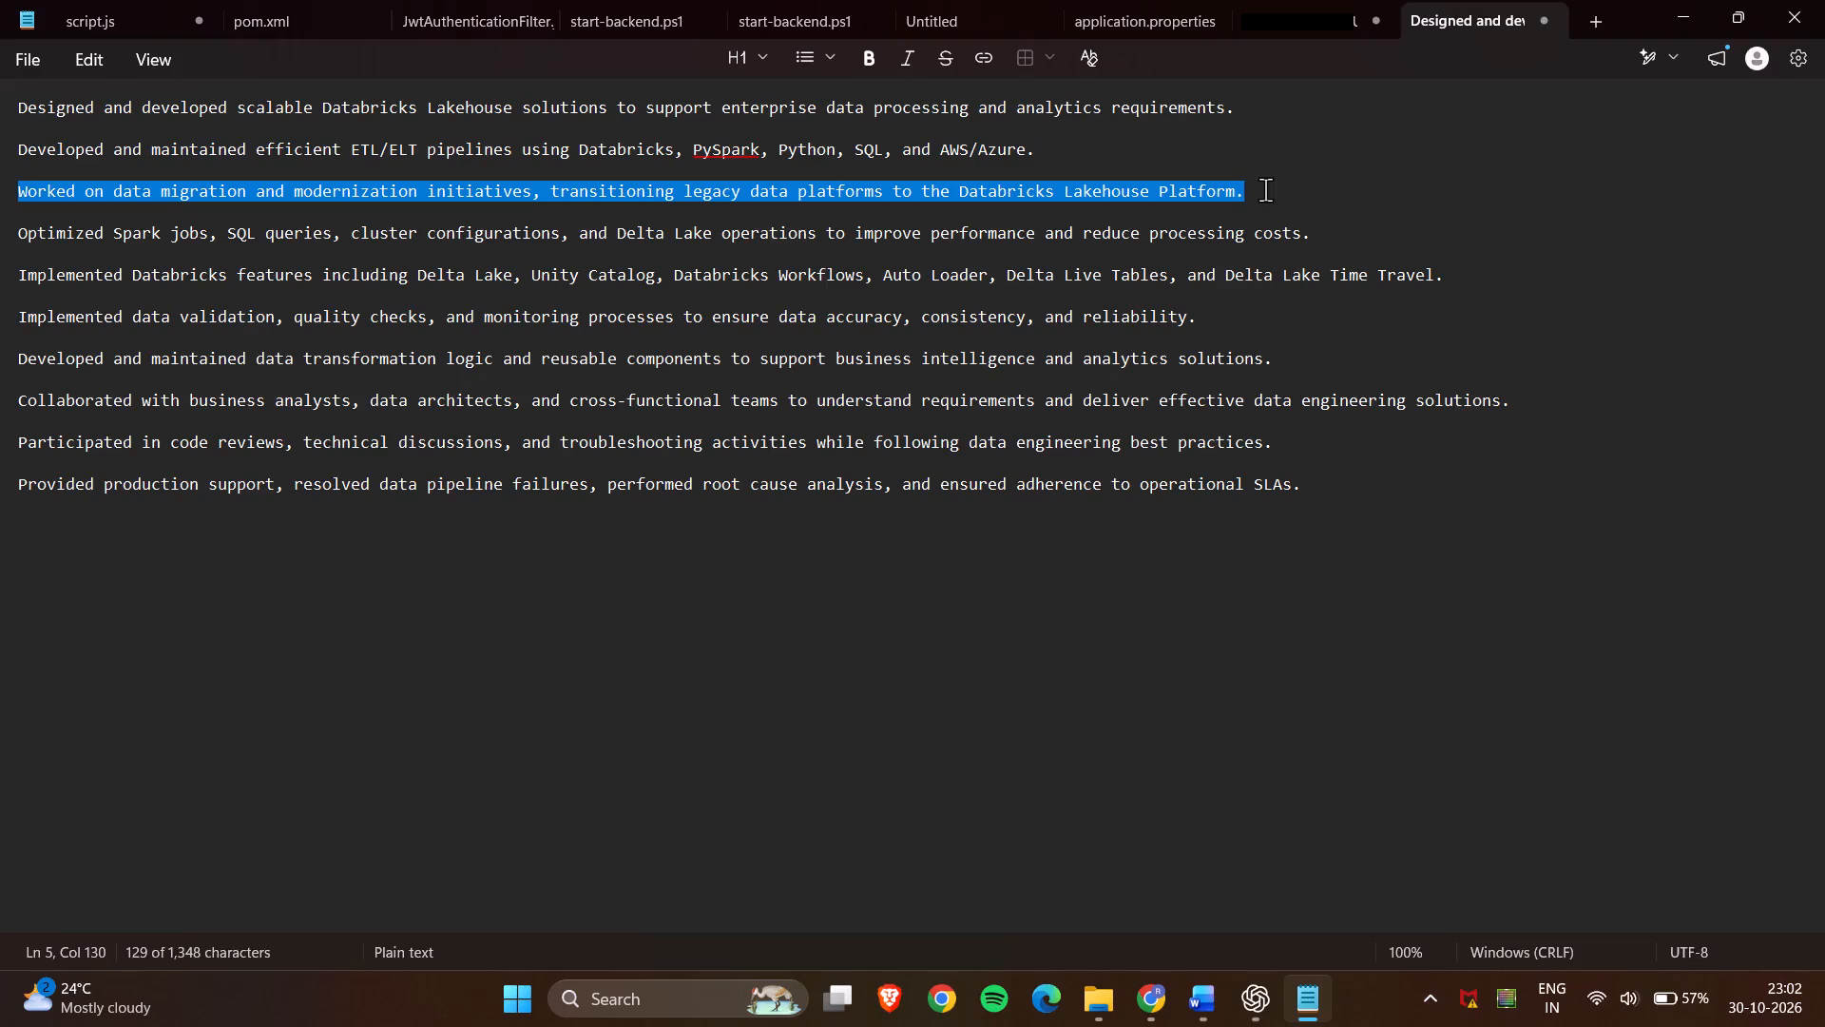
pyautogui.hotkey('ctrl', 'c')
pyautogui.hotkey('alt', 'Tab')
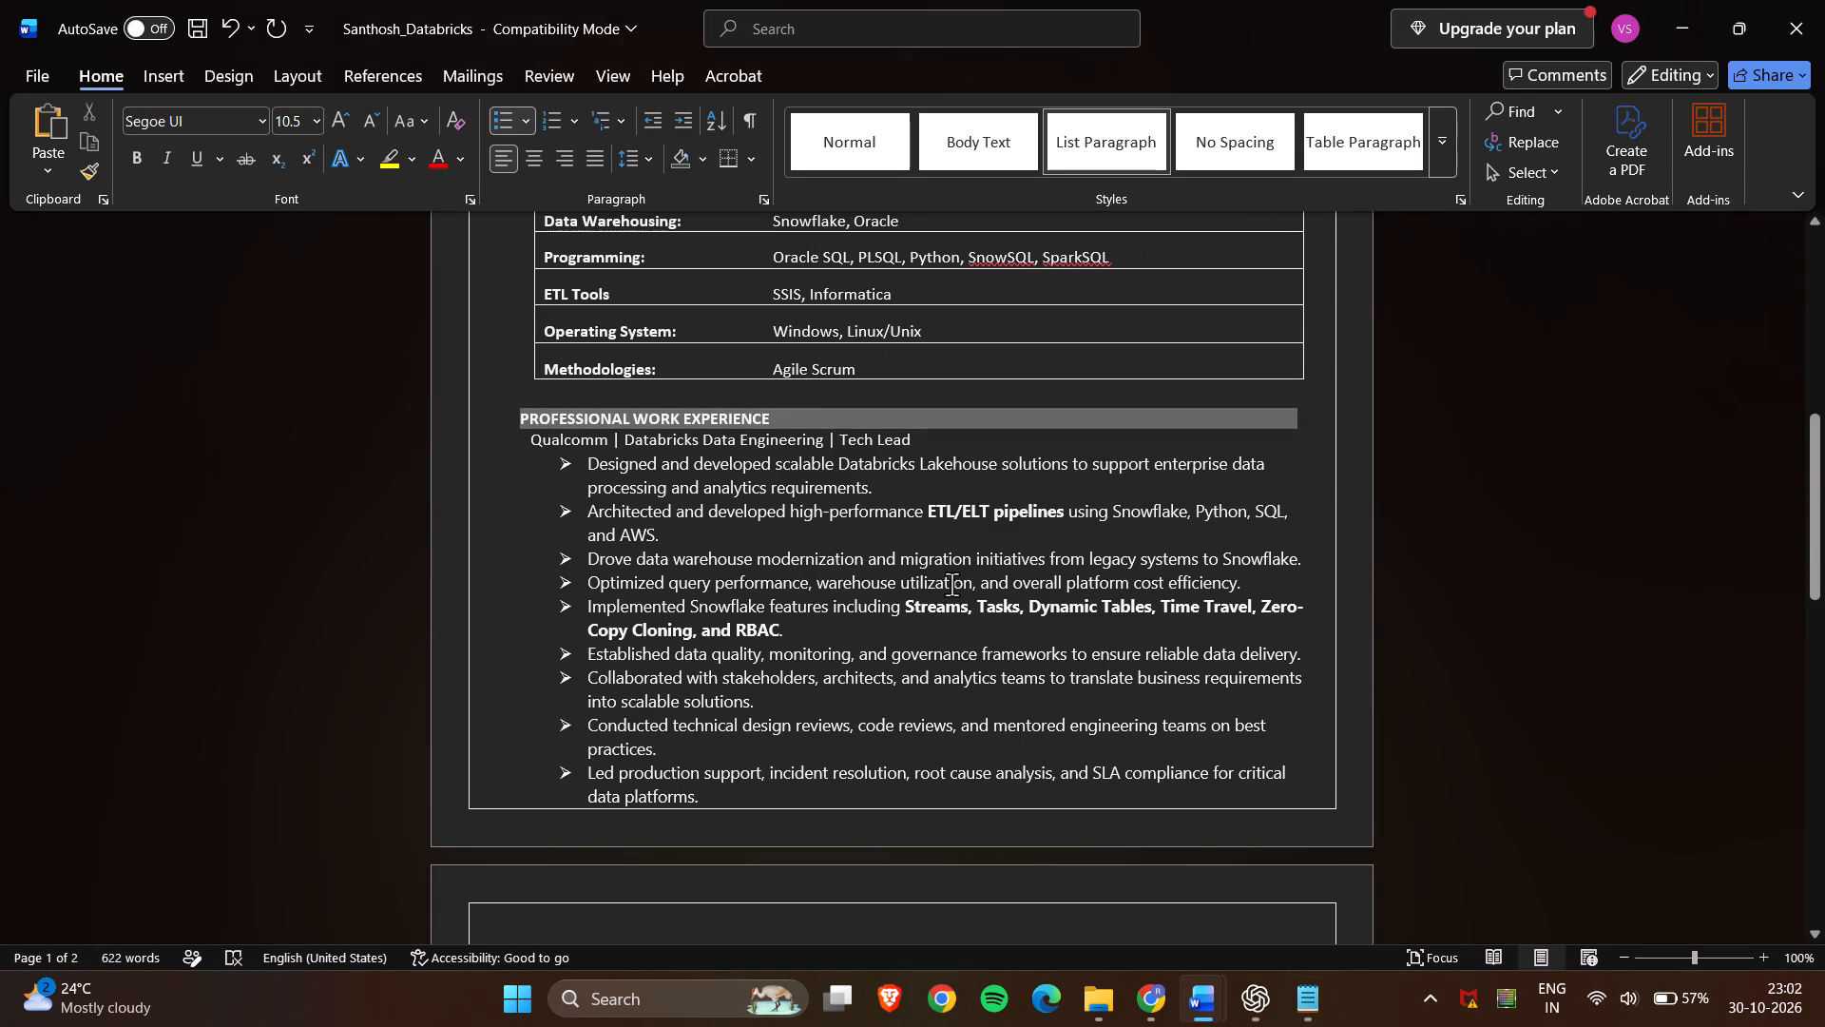
pyautogui.click(589, 560)
pyautogui.hotkey('shift', 'Right')
pyautogui.hotkey('shift', 'Right')
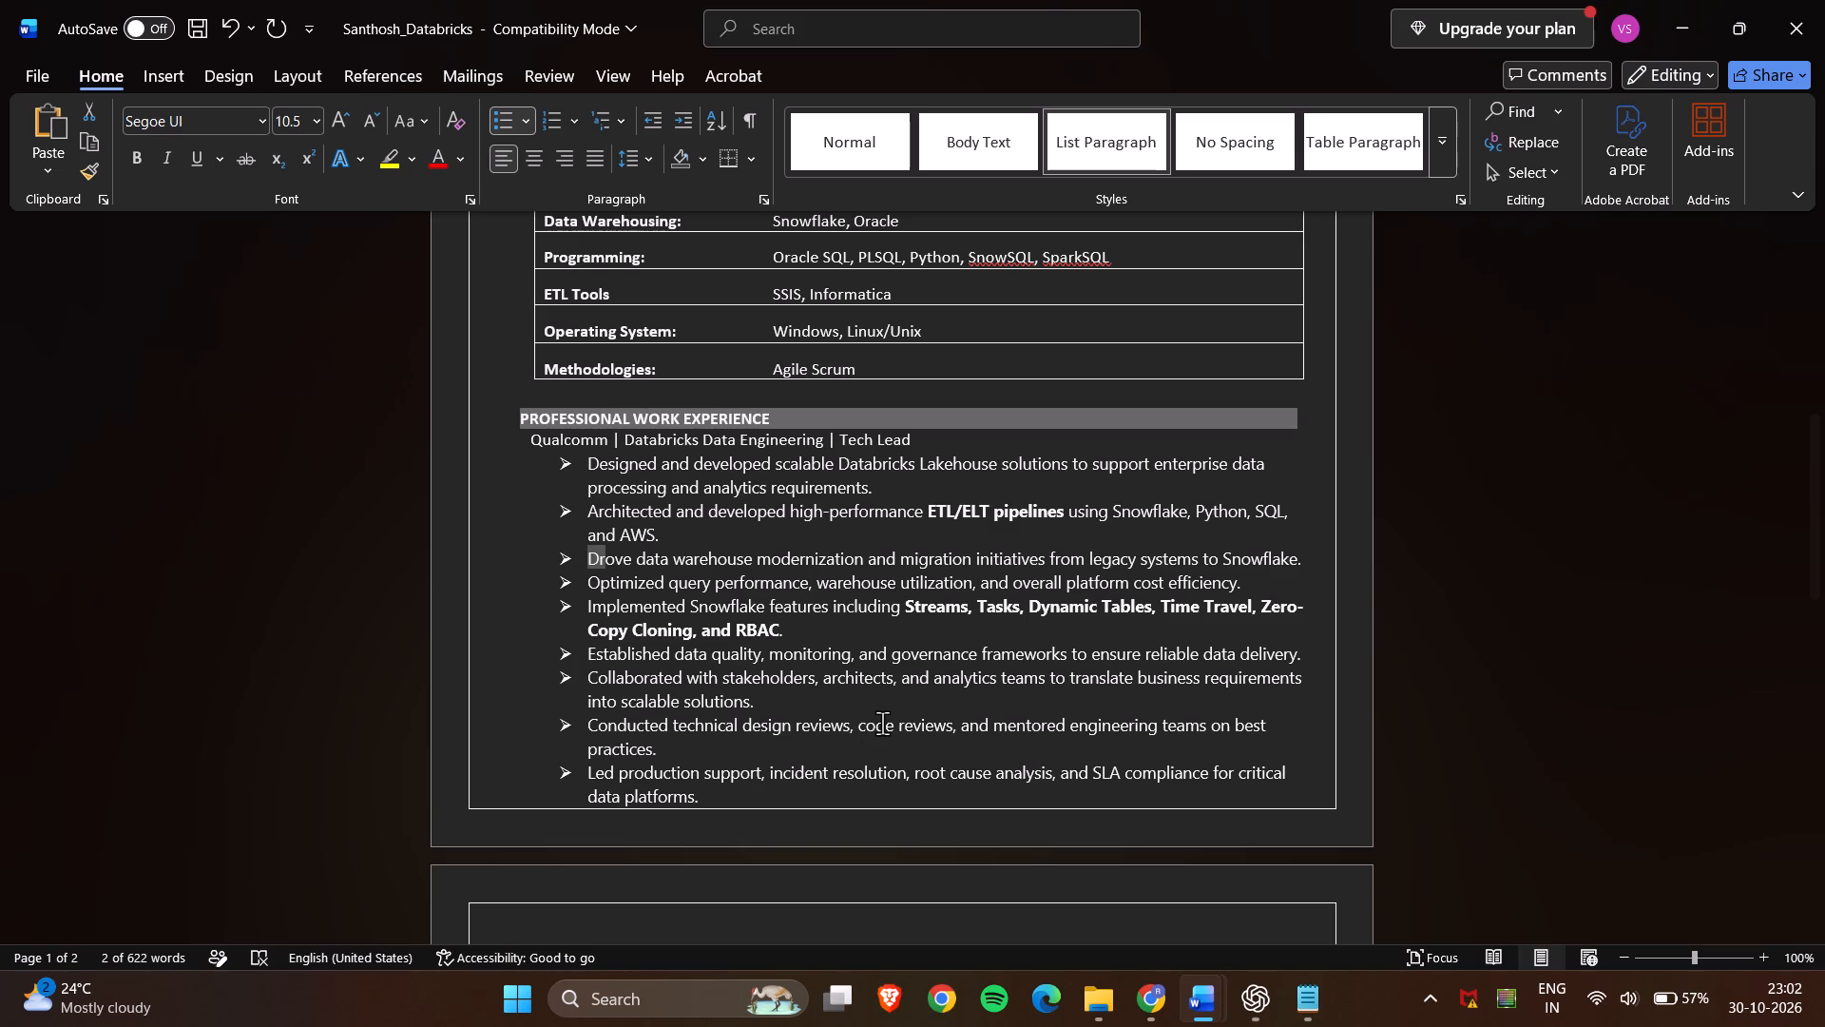
pyautogui.hotkey('shift', 'End')
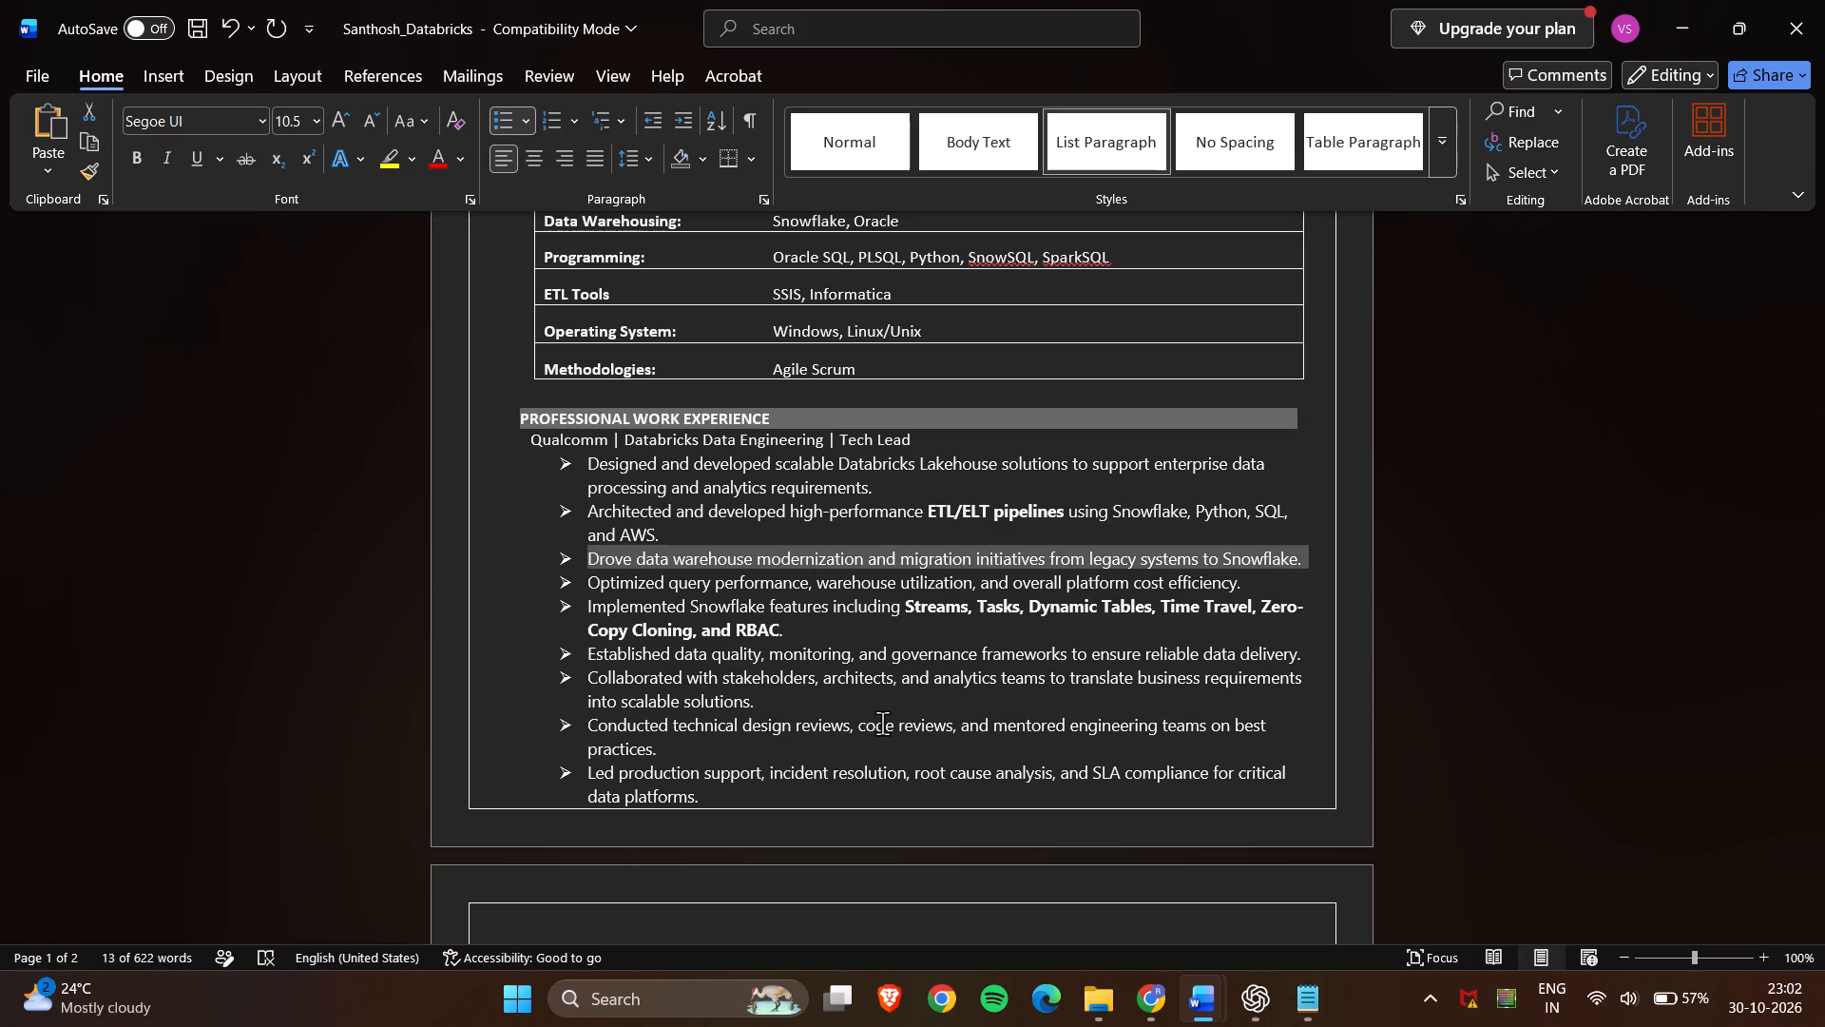
pyautogui.hotkey('shift', 'Left')
pyautogui.hotkey('ctrl', 'v')
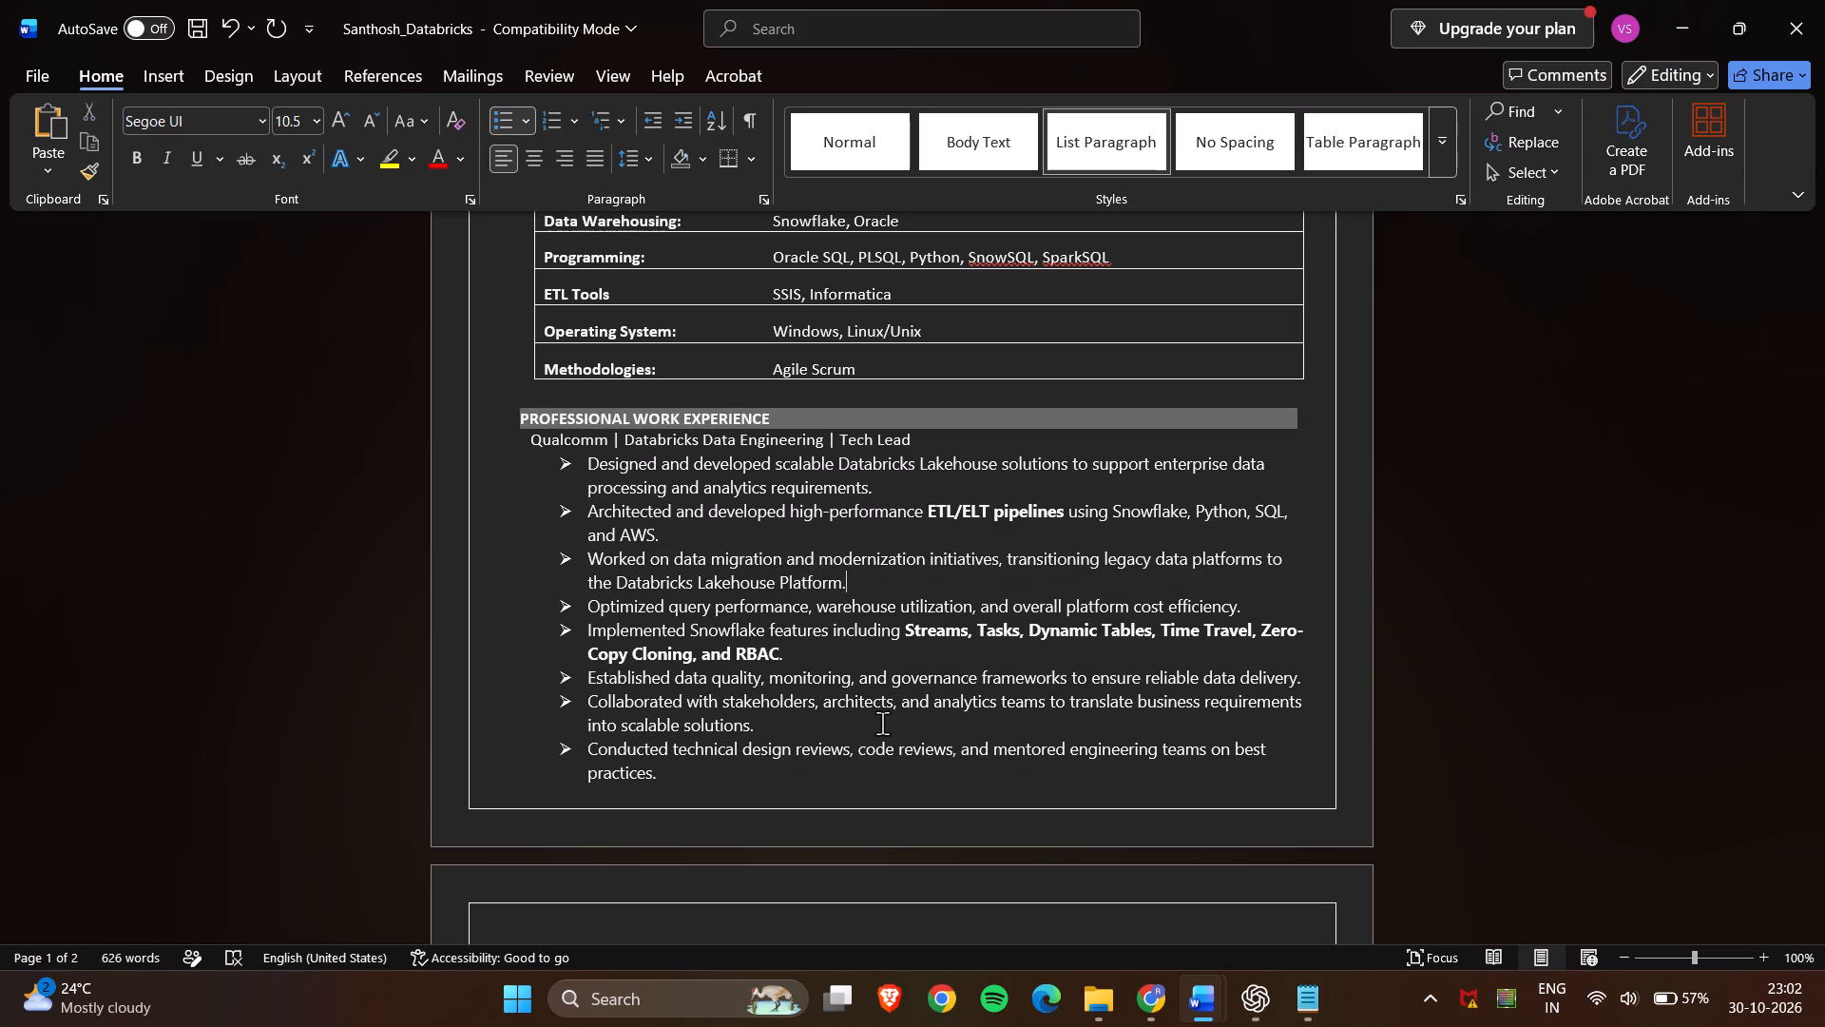
# Replace the resume's fourth Qualcomm bullet, "Optimized query performance…", with Notepad's fourth line, "Optimized Spark jobs, SQL queries, cluster configurations…", keeping it a separate bullet.
pyautogui.hotkey('alt', 'Tab')
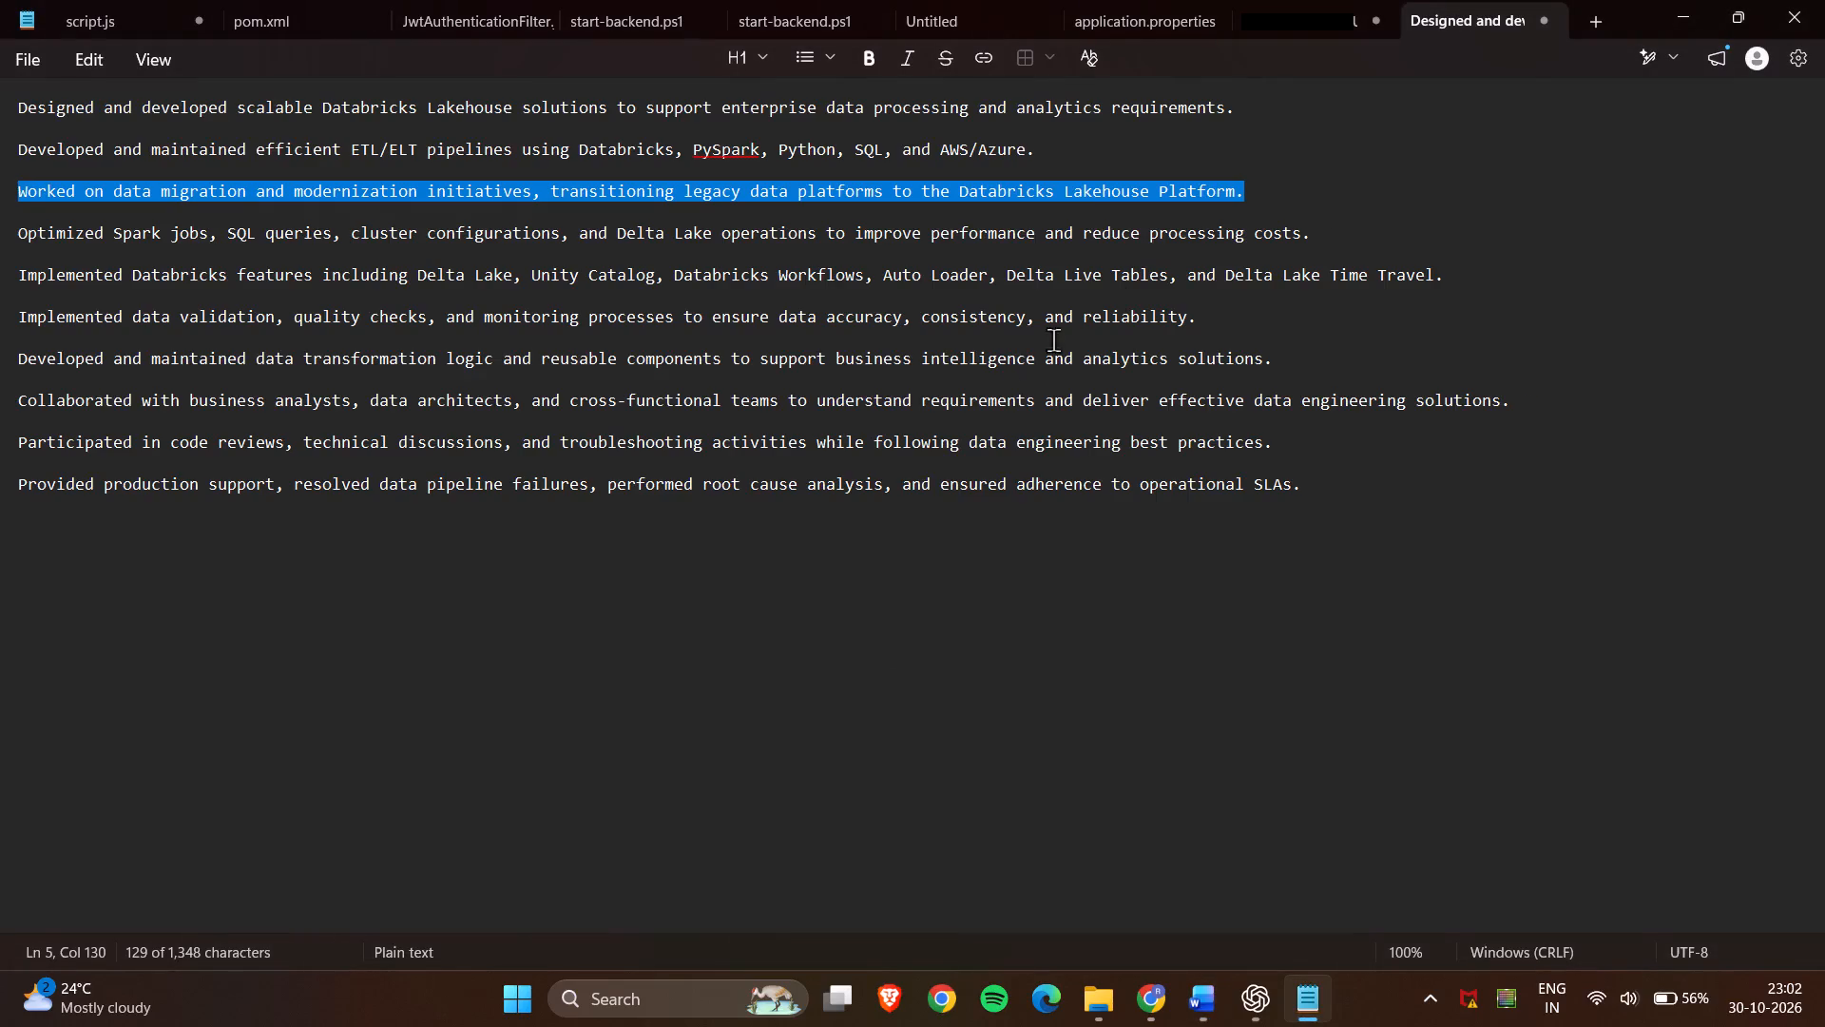
pyautogui.click(1313, 231)
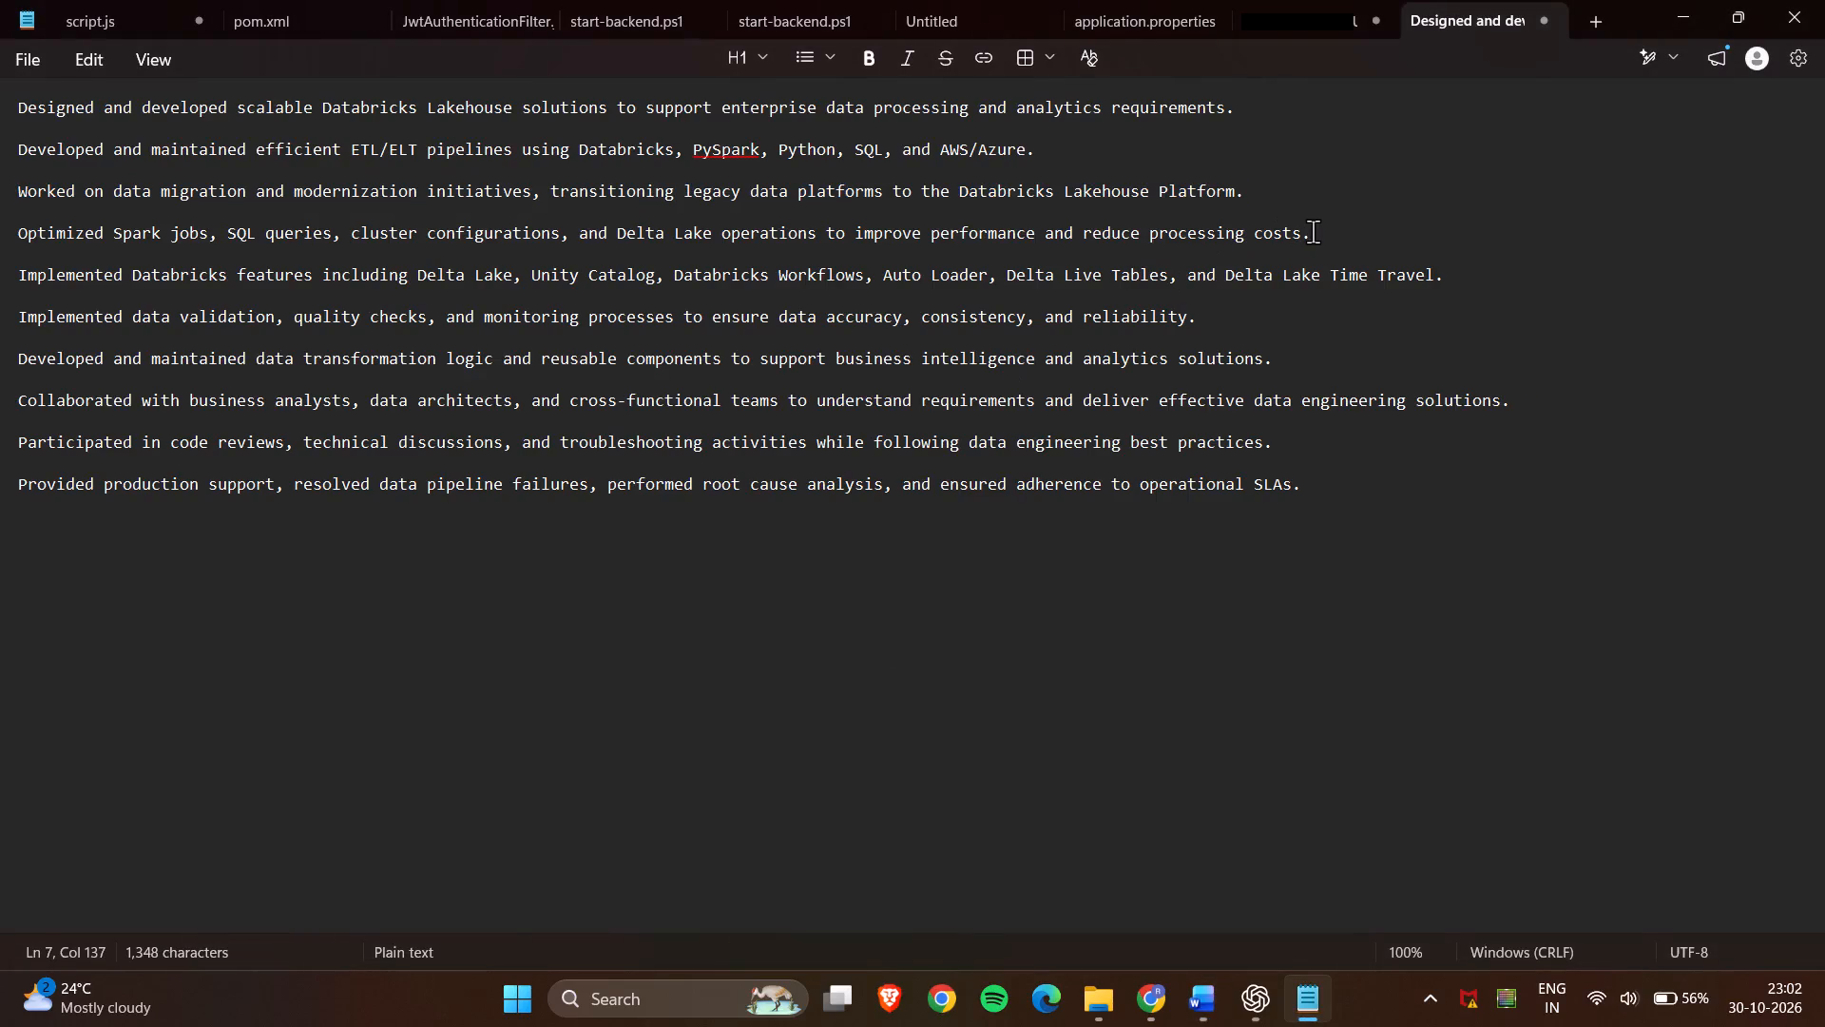
pyautogui.moveTo(1320, 237); pyautogui.dragTo(509, 274)
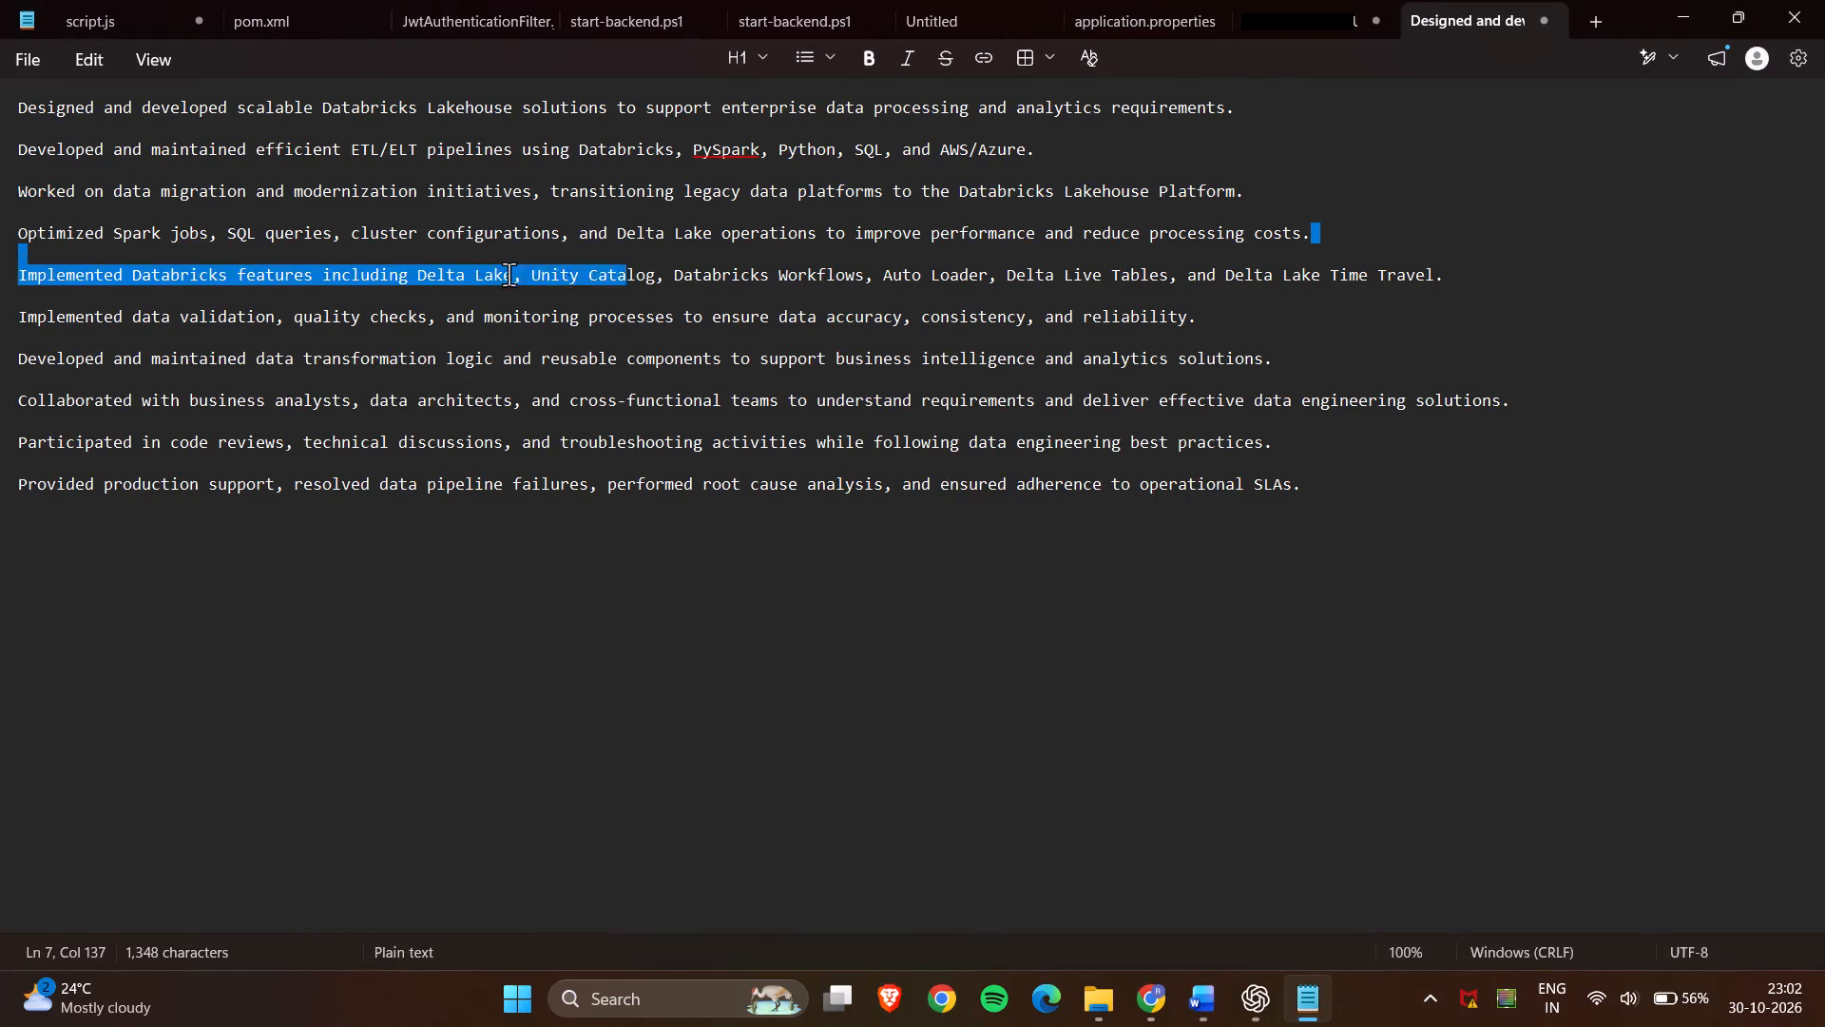
pyautogui.moveTo(509, 274); pyautogui.dragTo(23, 235)
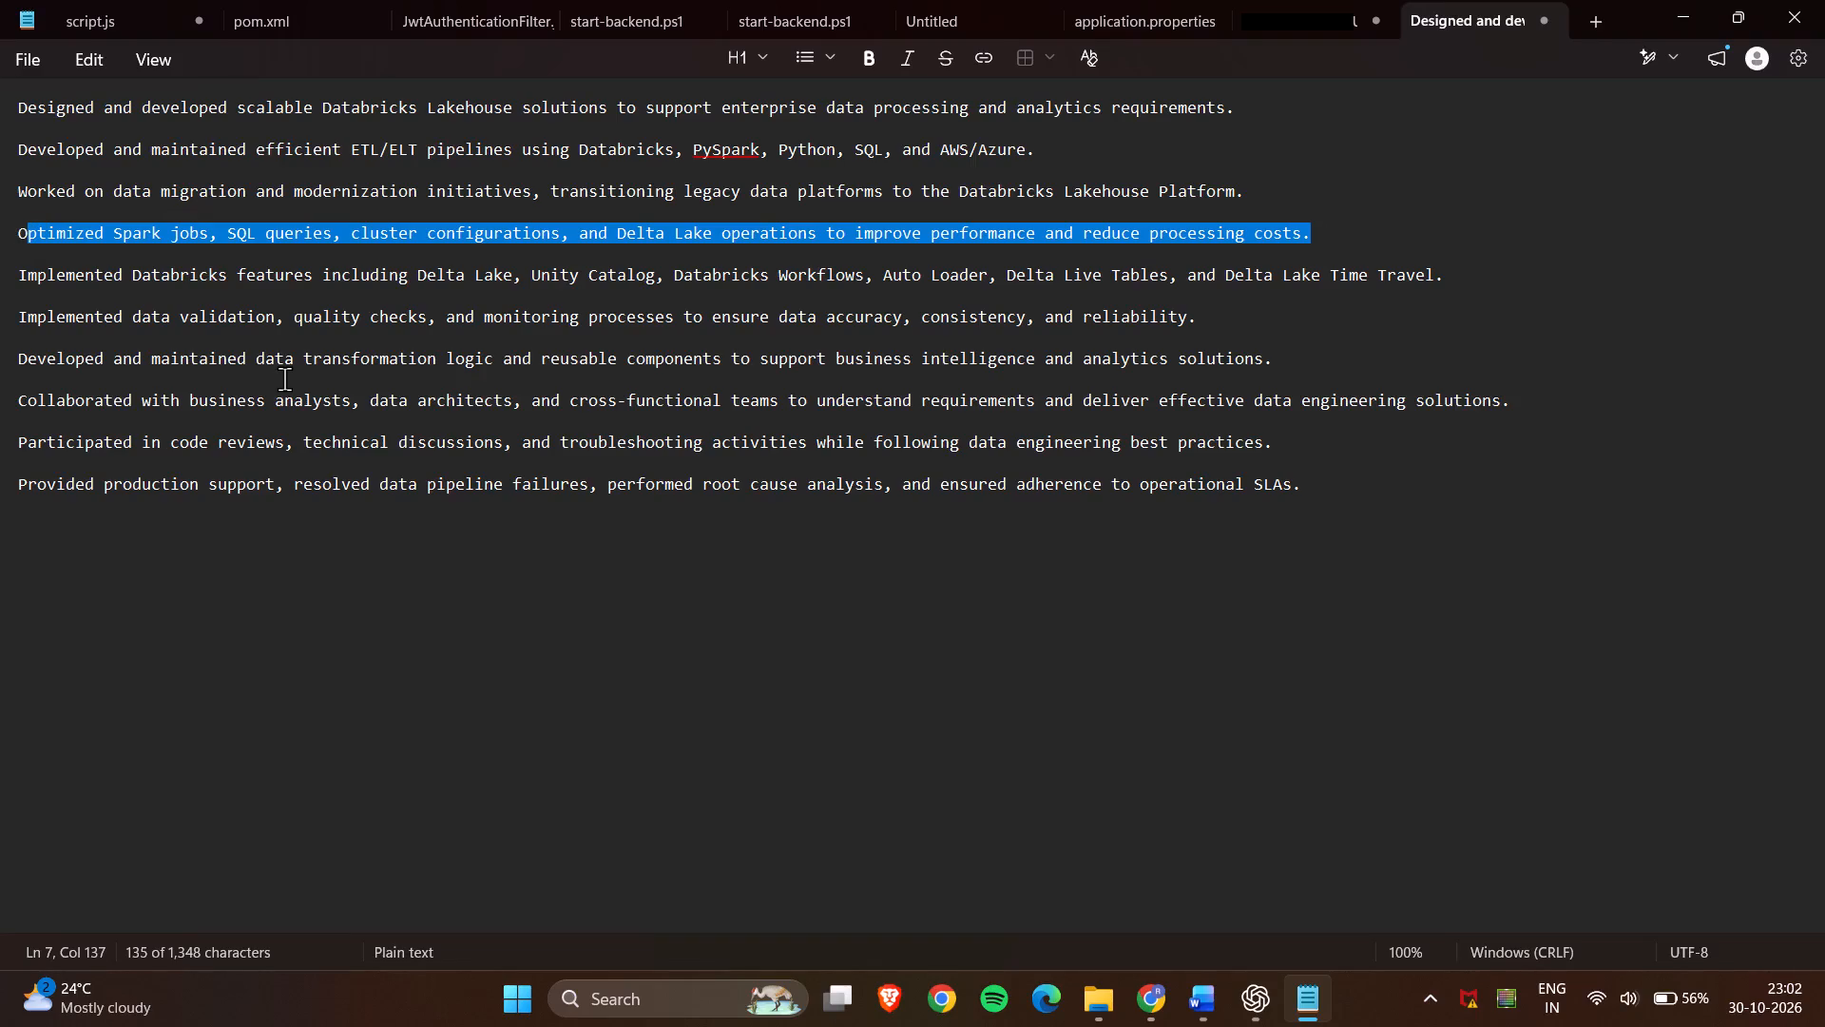
pyautogui.hotkey('shift', 'Left')
pyautogui.hotkey('ctrl', 'c')
pyautogui.hotkey('alt', 'Tab')
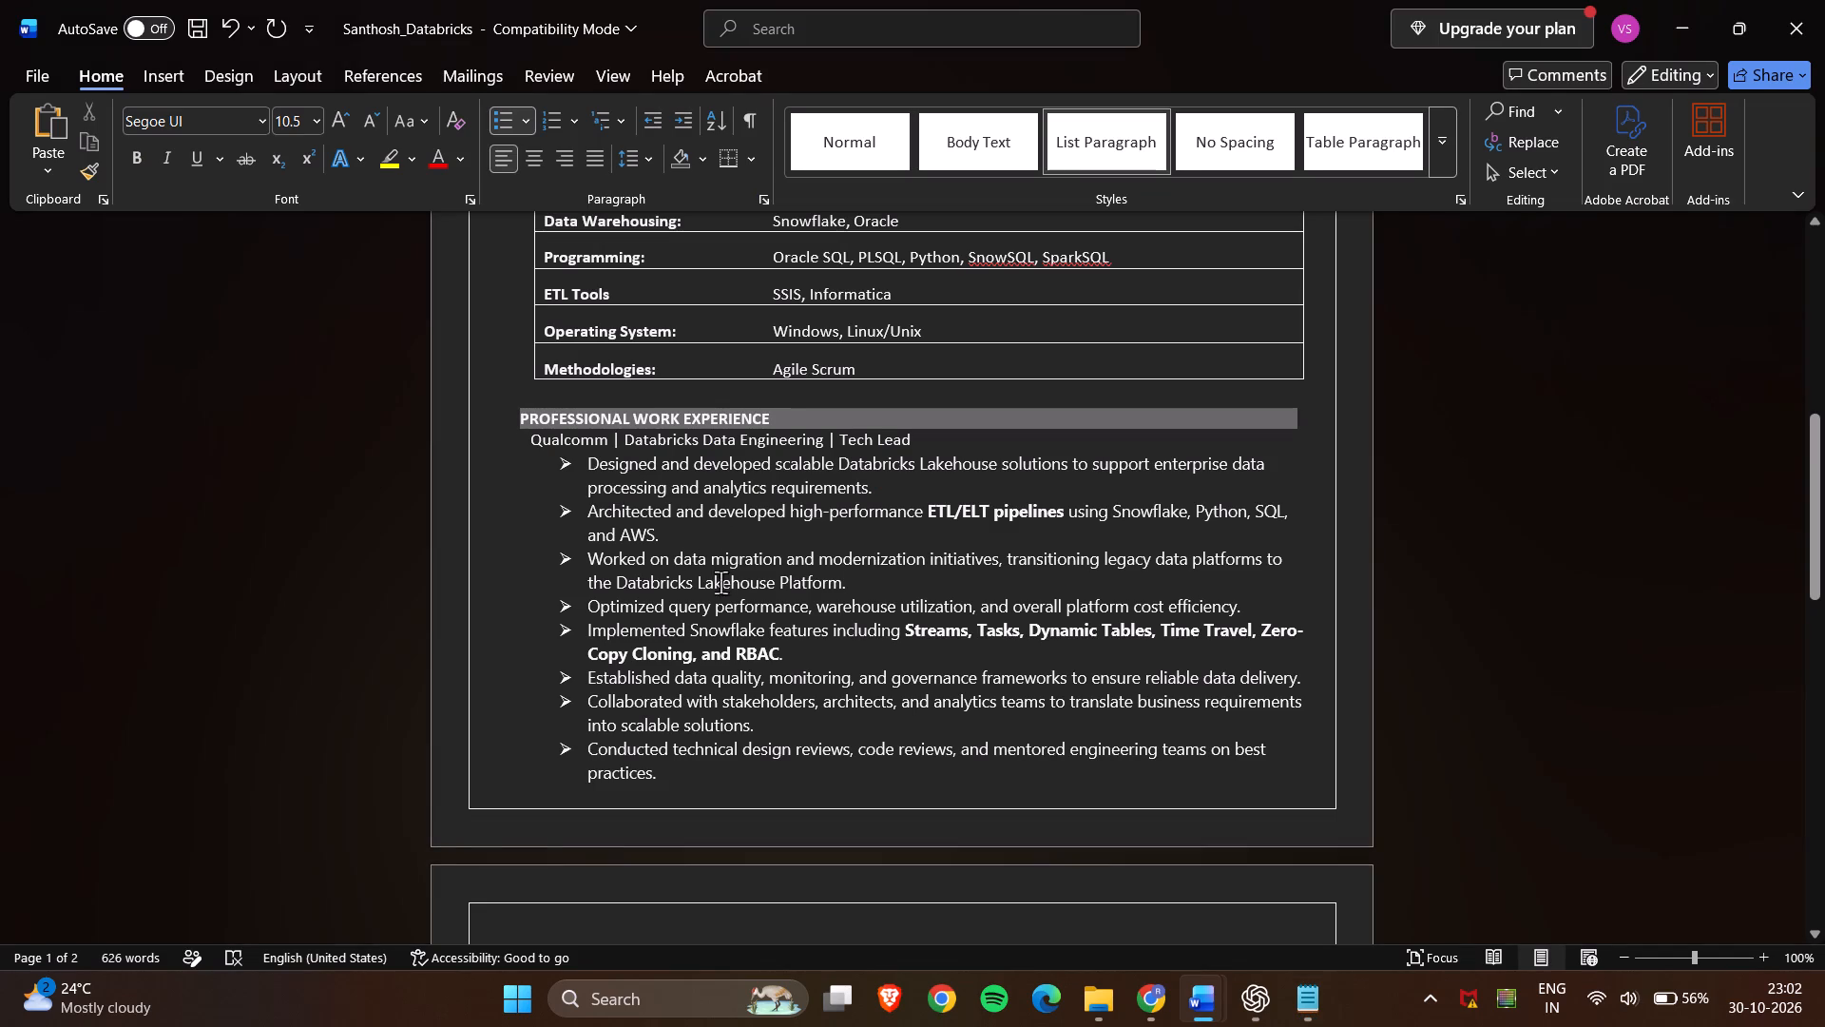
pyautogui.click(593, 610)
pyautogui.keyDown('shift'); pyautogui.click(1257, 607); pyautogui.keyUp('shift')
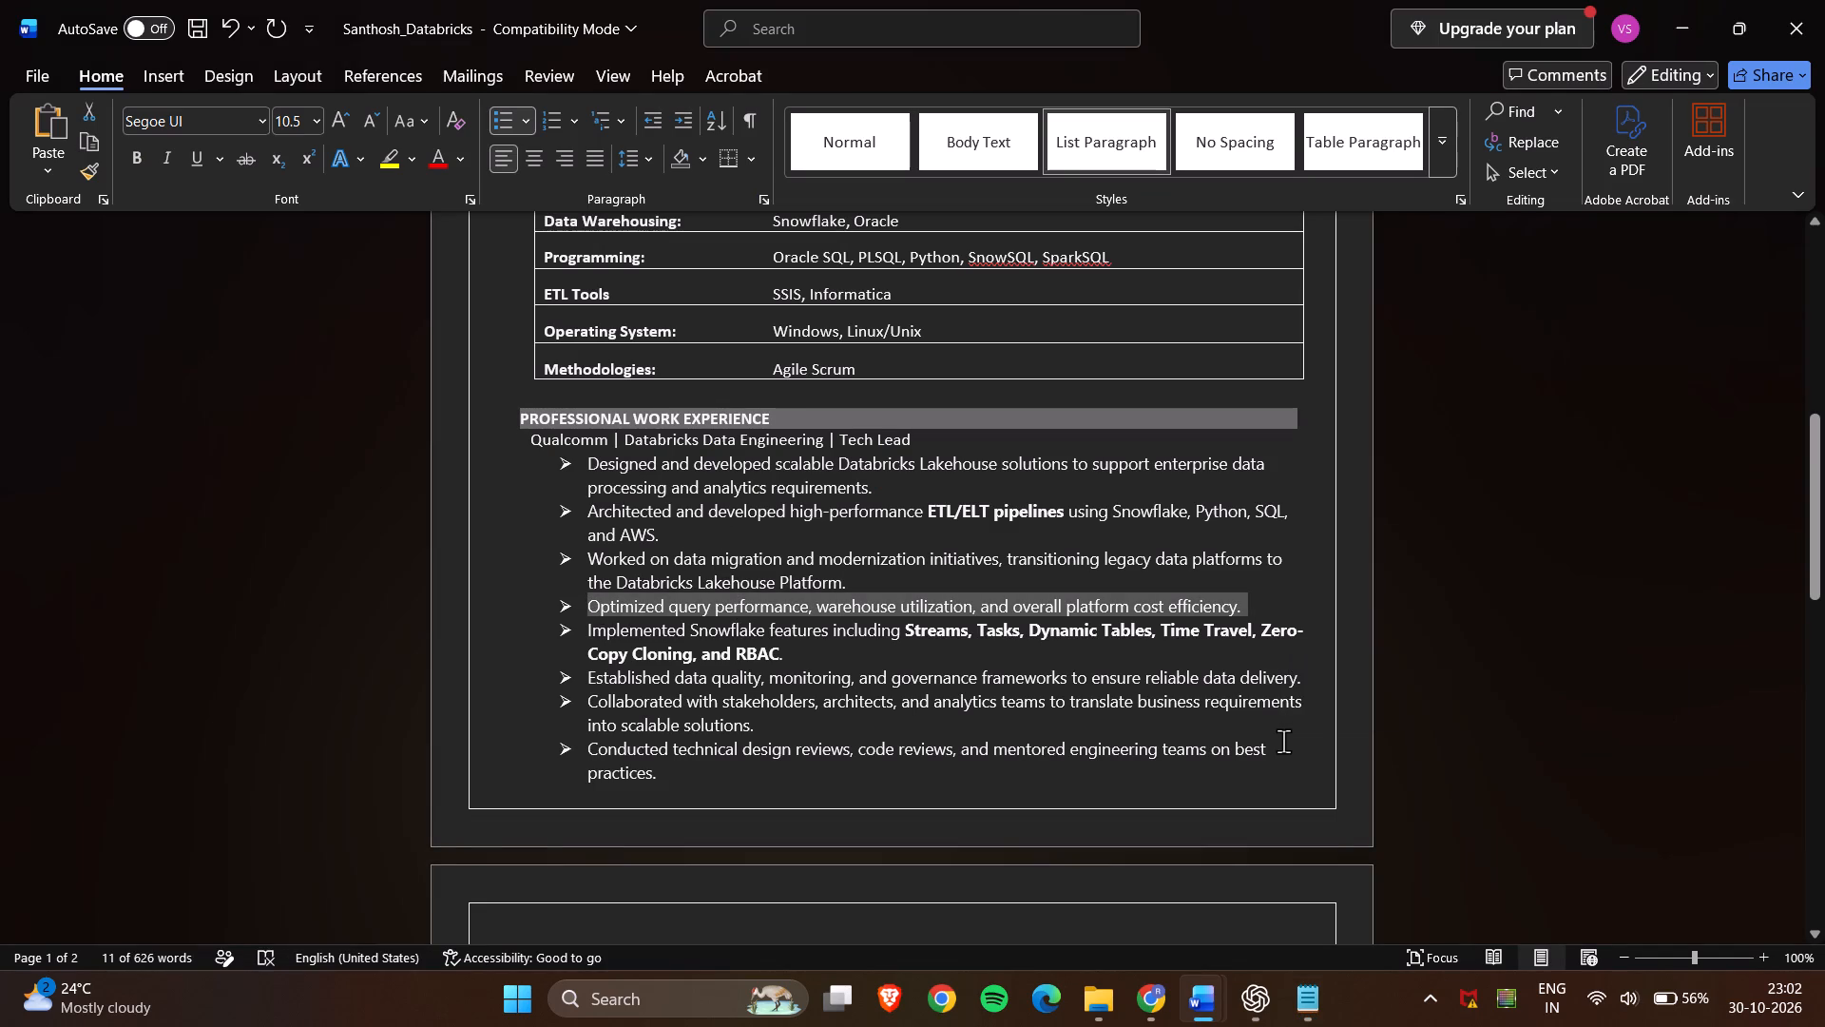
pyautogui.hotkey('ctrl', 'v')
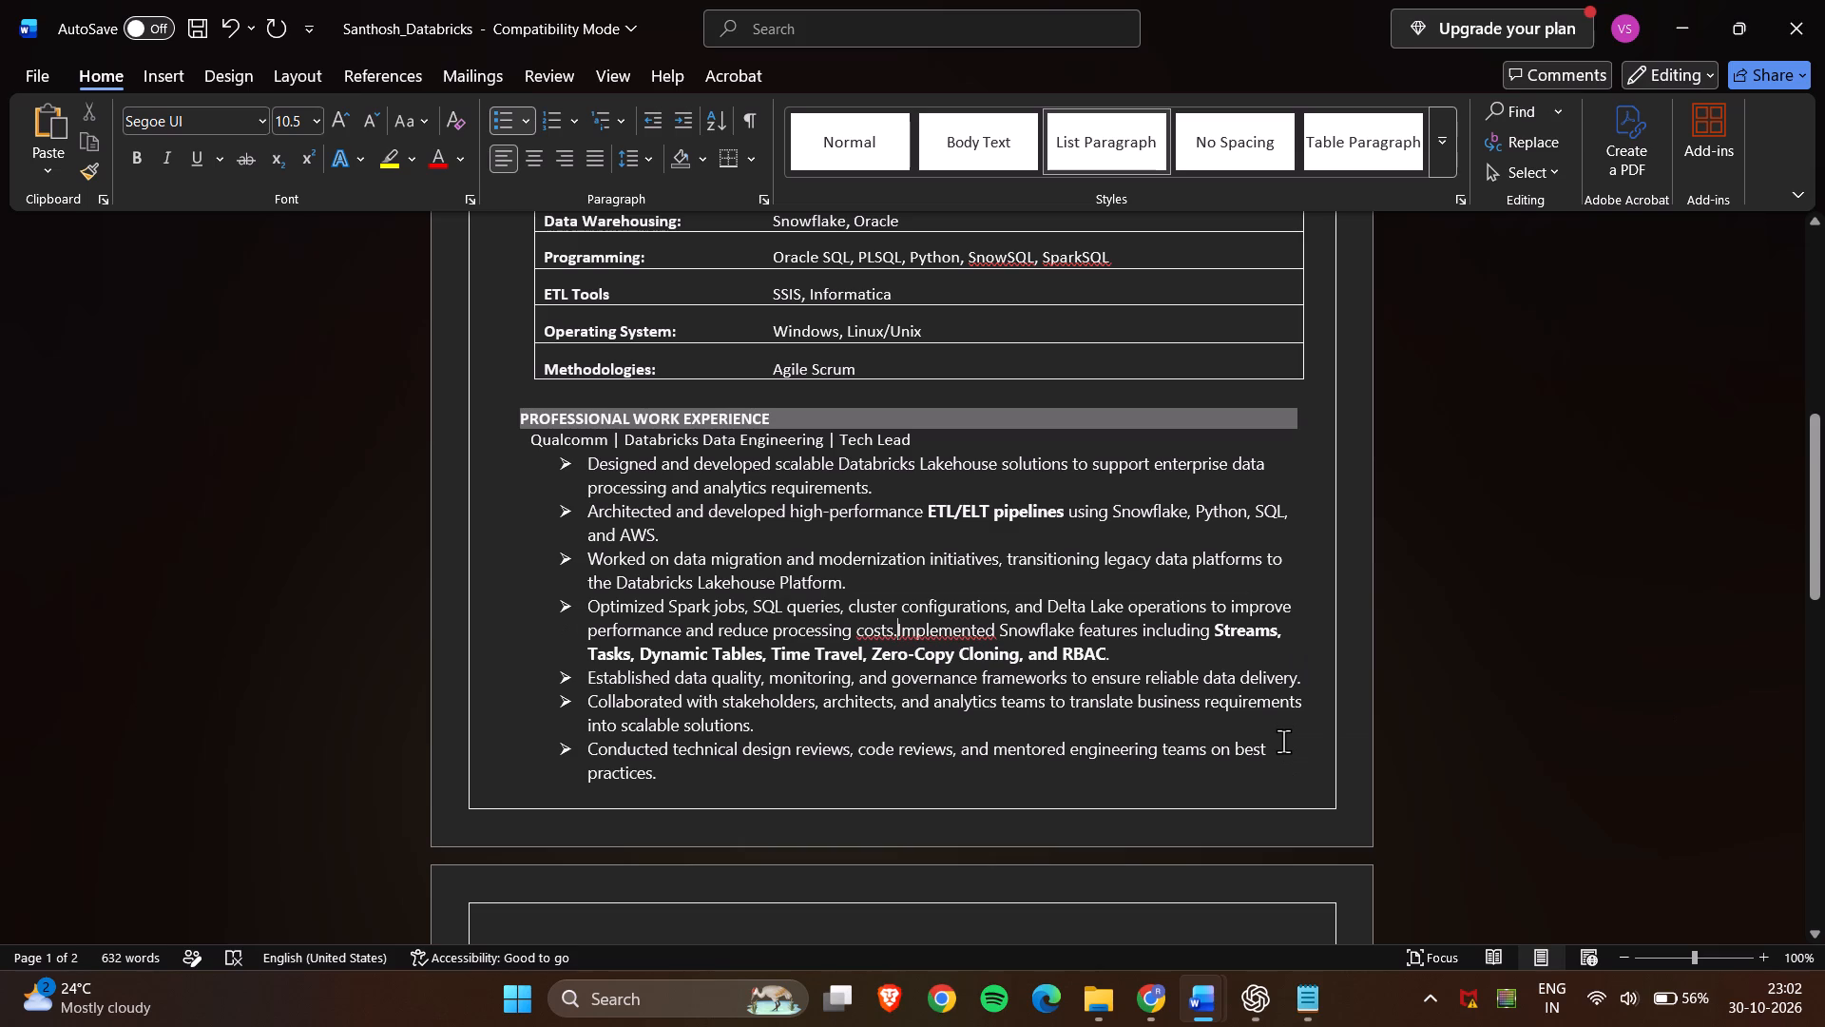
pyautogui.press('space')
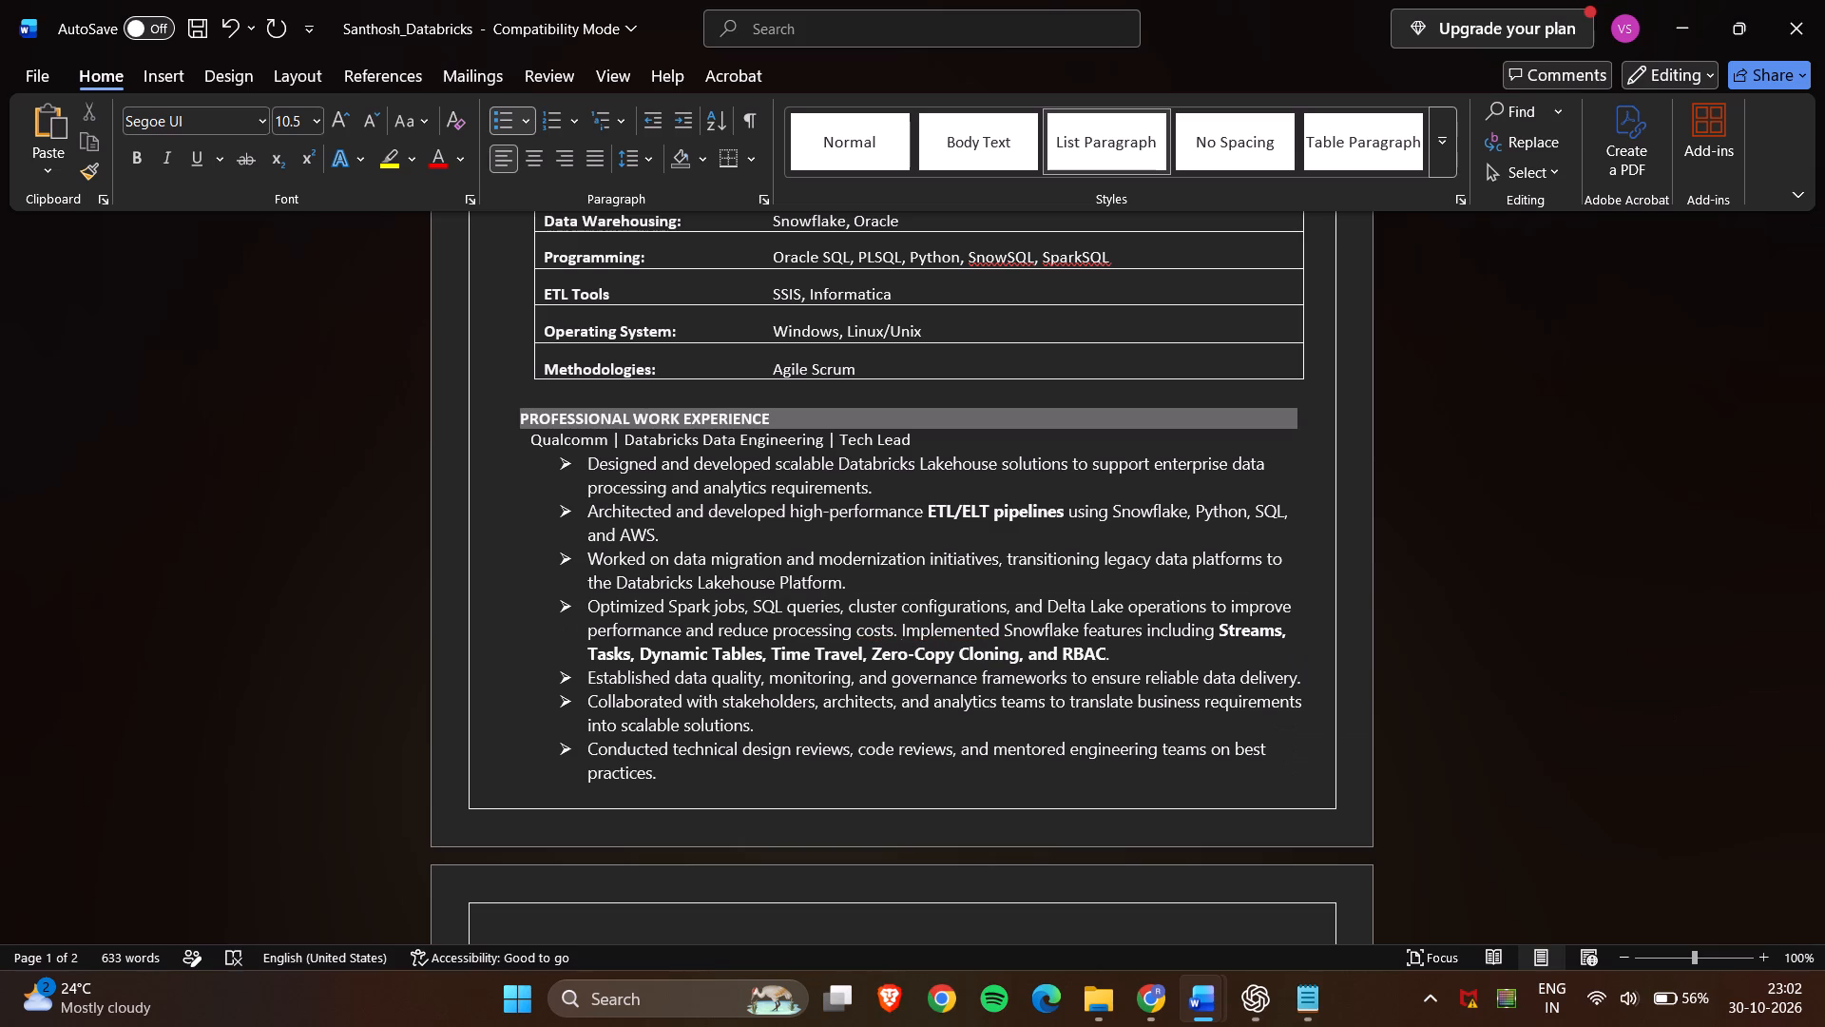
pyautogui.hotkey('ctrl', 'z')
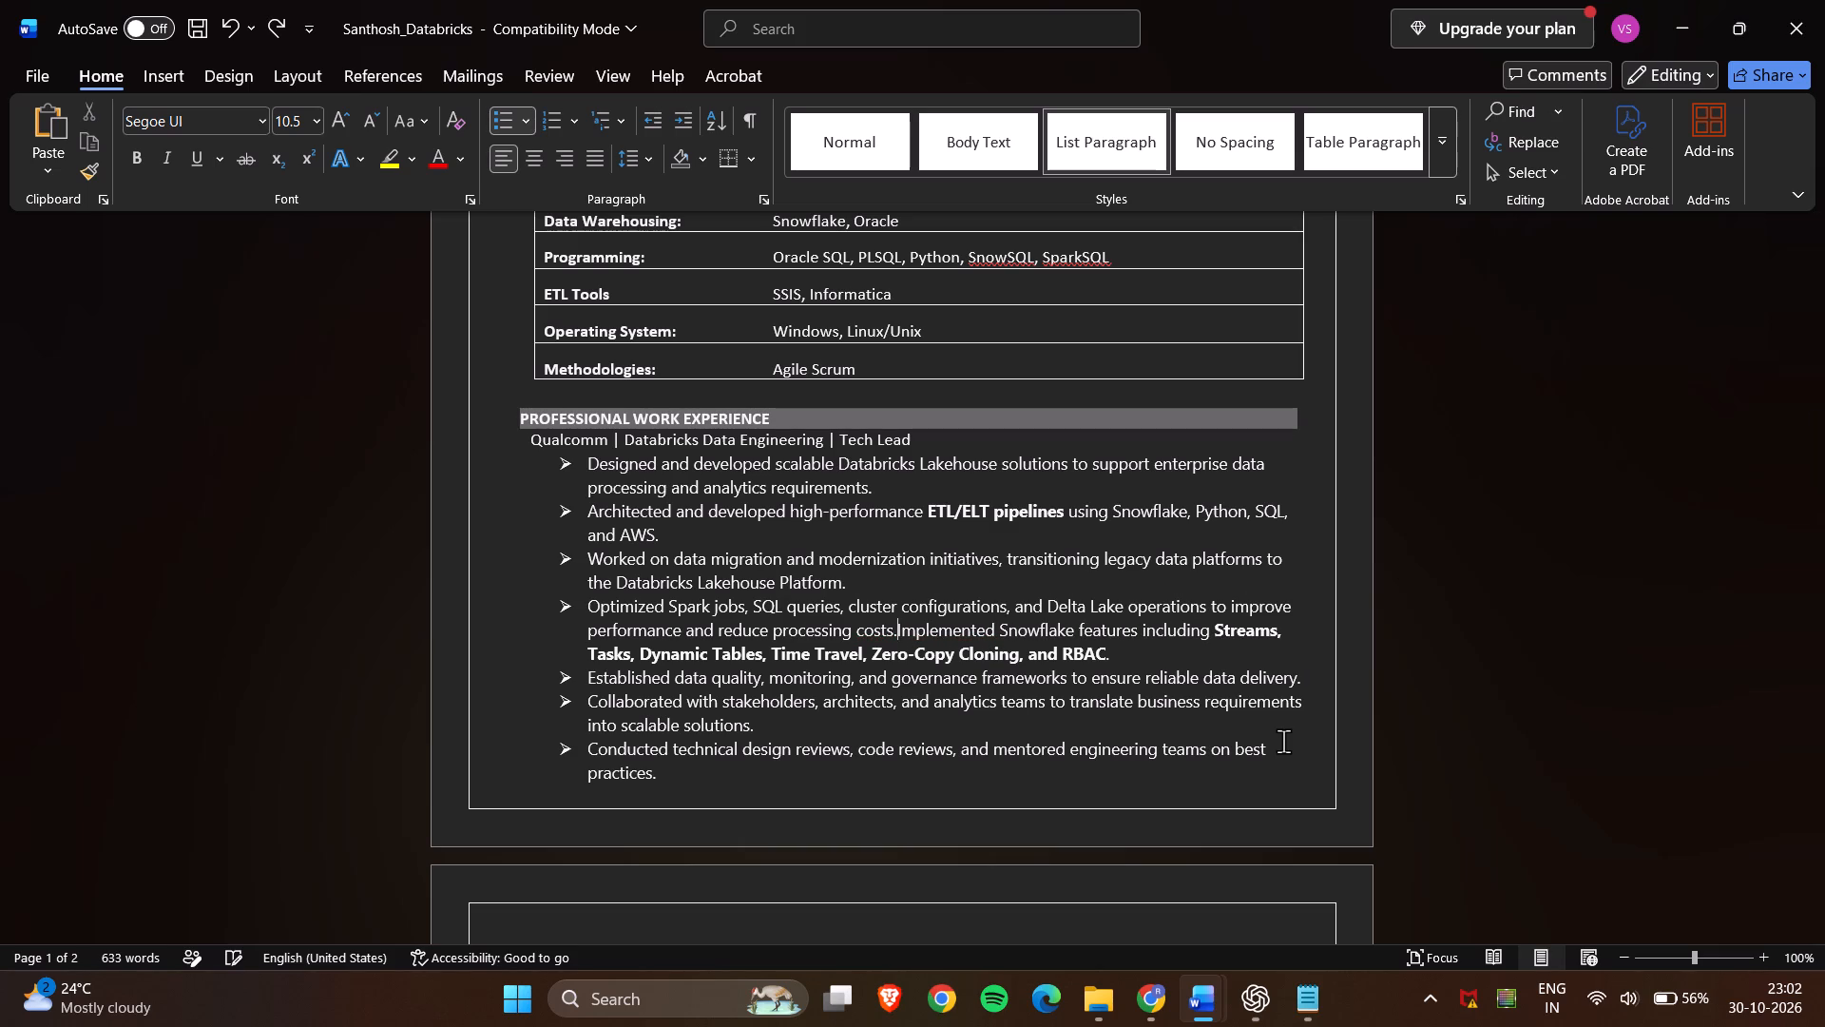
pyautogui.hotkey('ctrl', 'z')
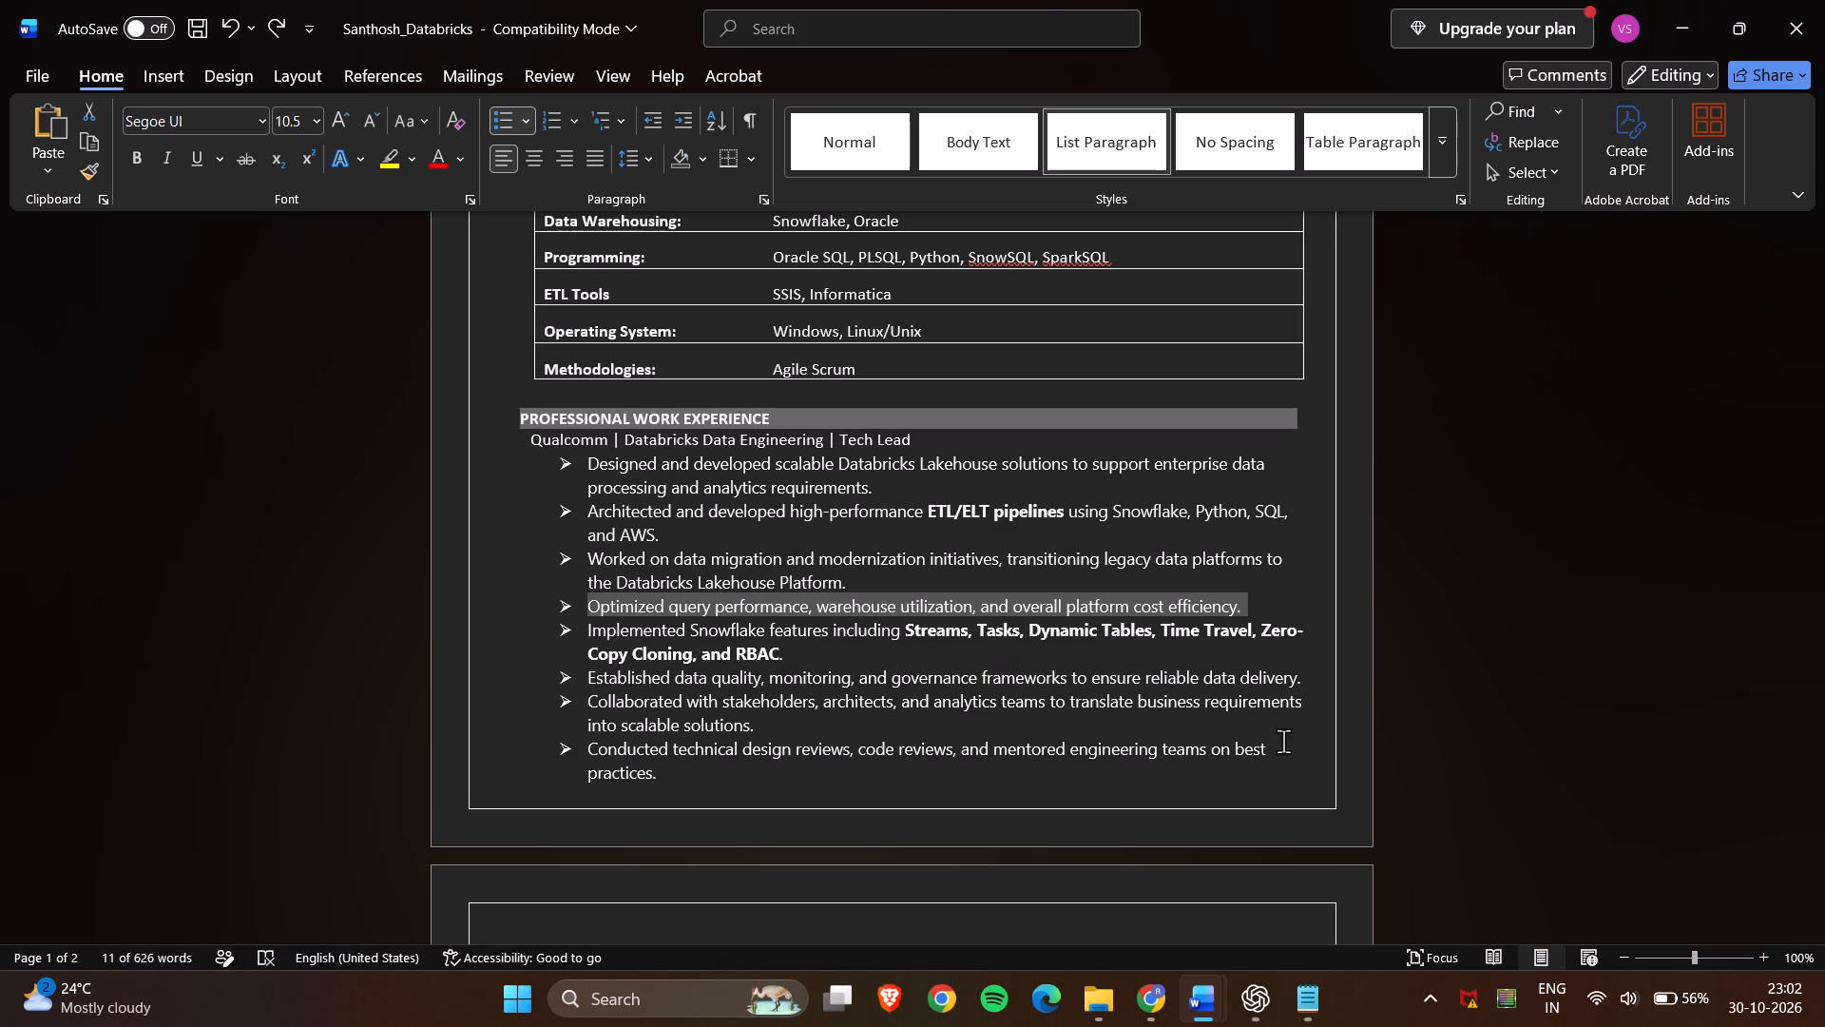
pyautogui.hotkey('shift', 'Left')
pyautogui.hotkey('ctrl', 'v')
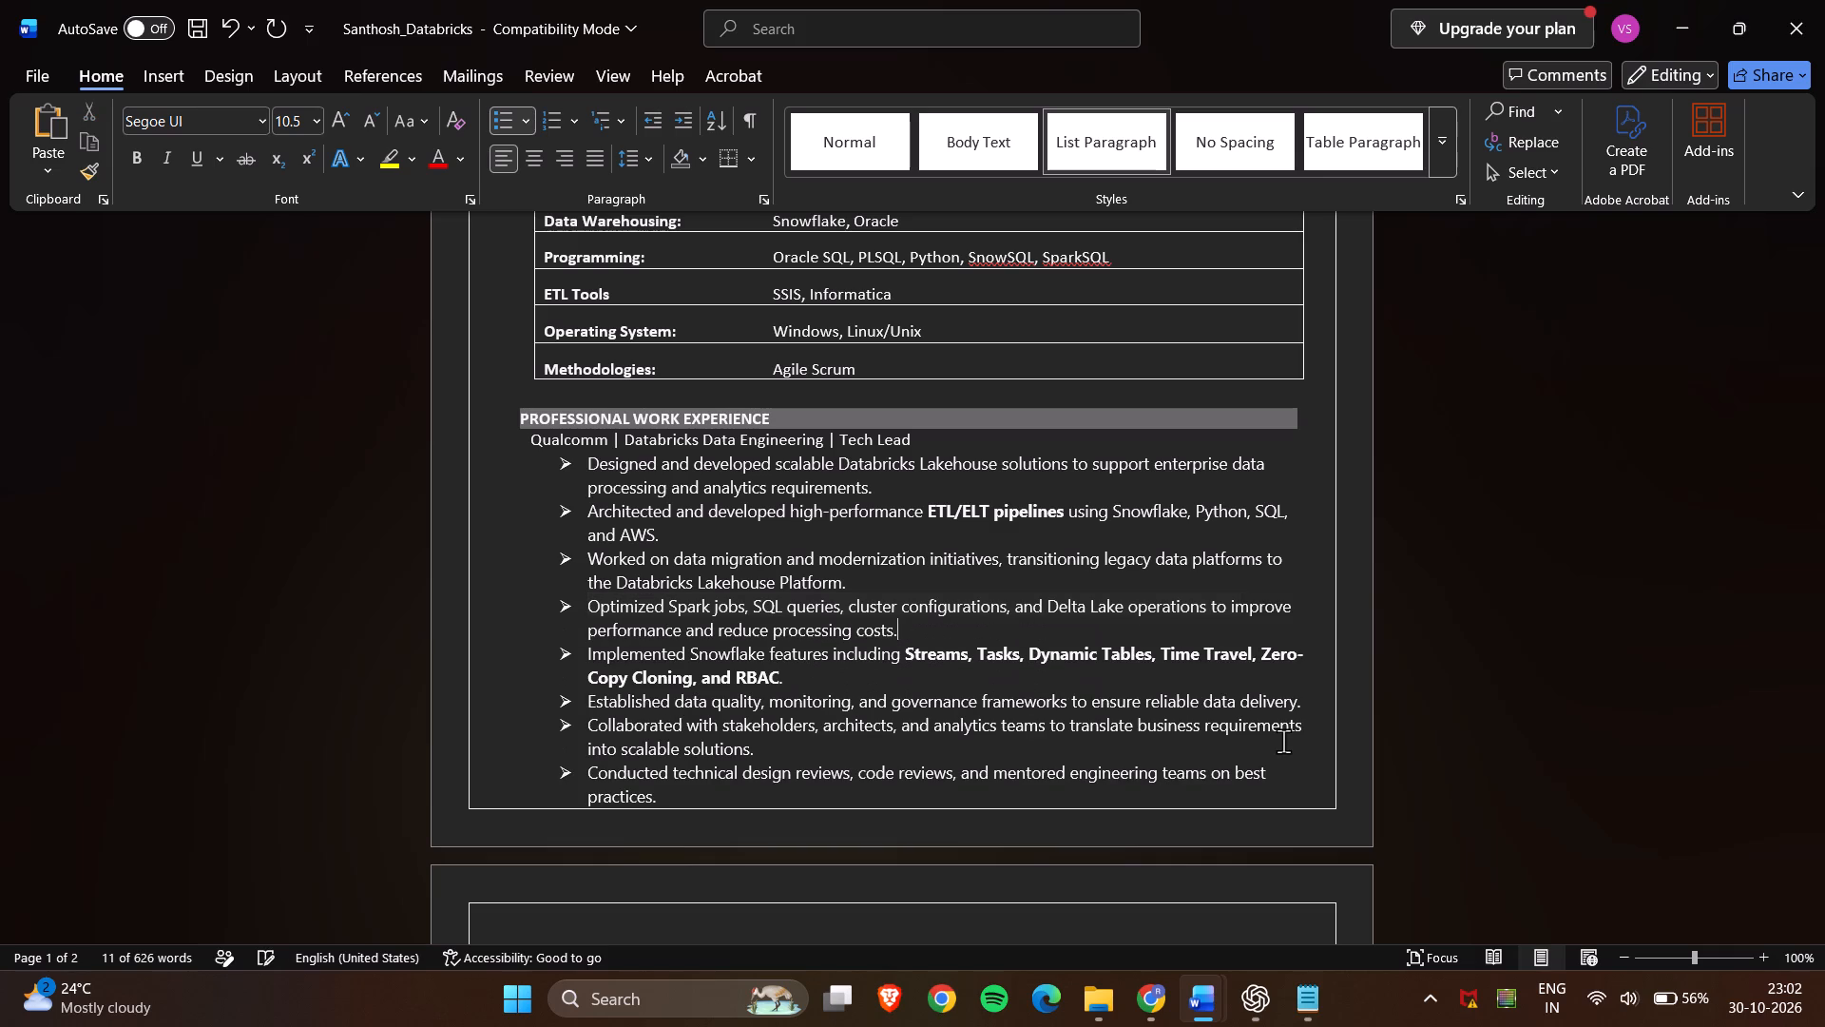
# Replace the resume's fifth Qualcomm bullet, "Implemented Snowflake features…", with Notepad's fifth line, "Implemented Databricks features including Delta Lake, Unity Catalog…".
pyautogui.hotkey('alt', 'Tab')
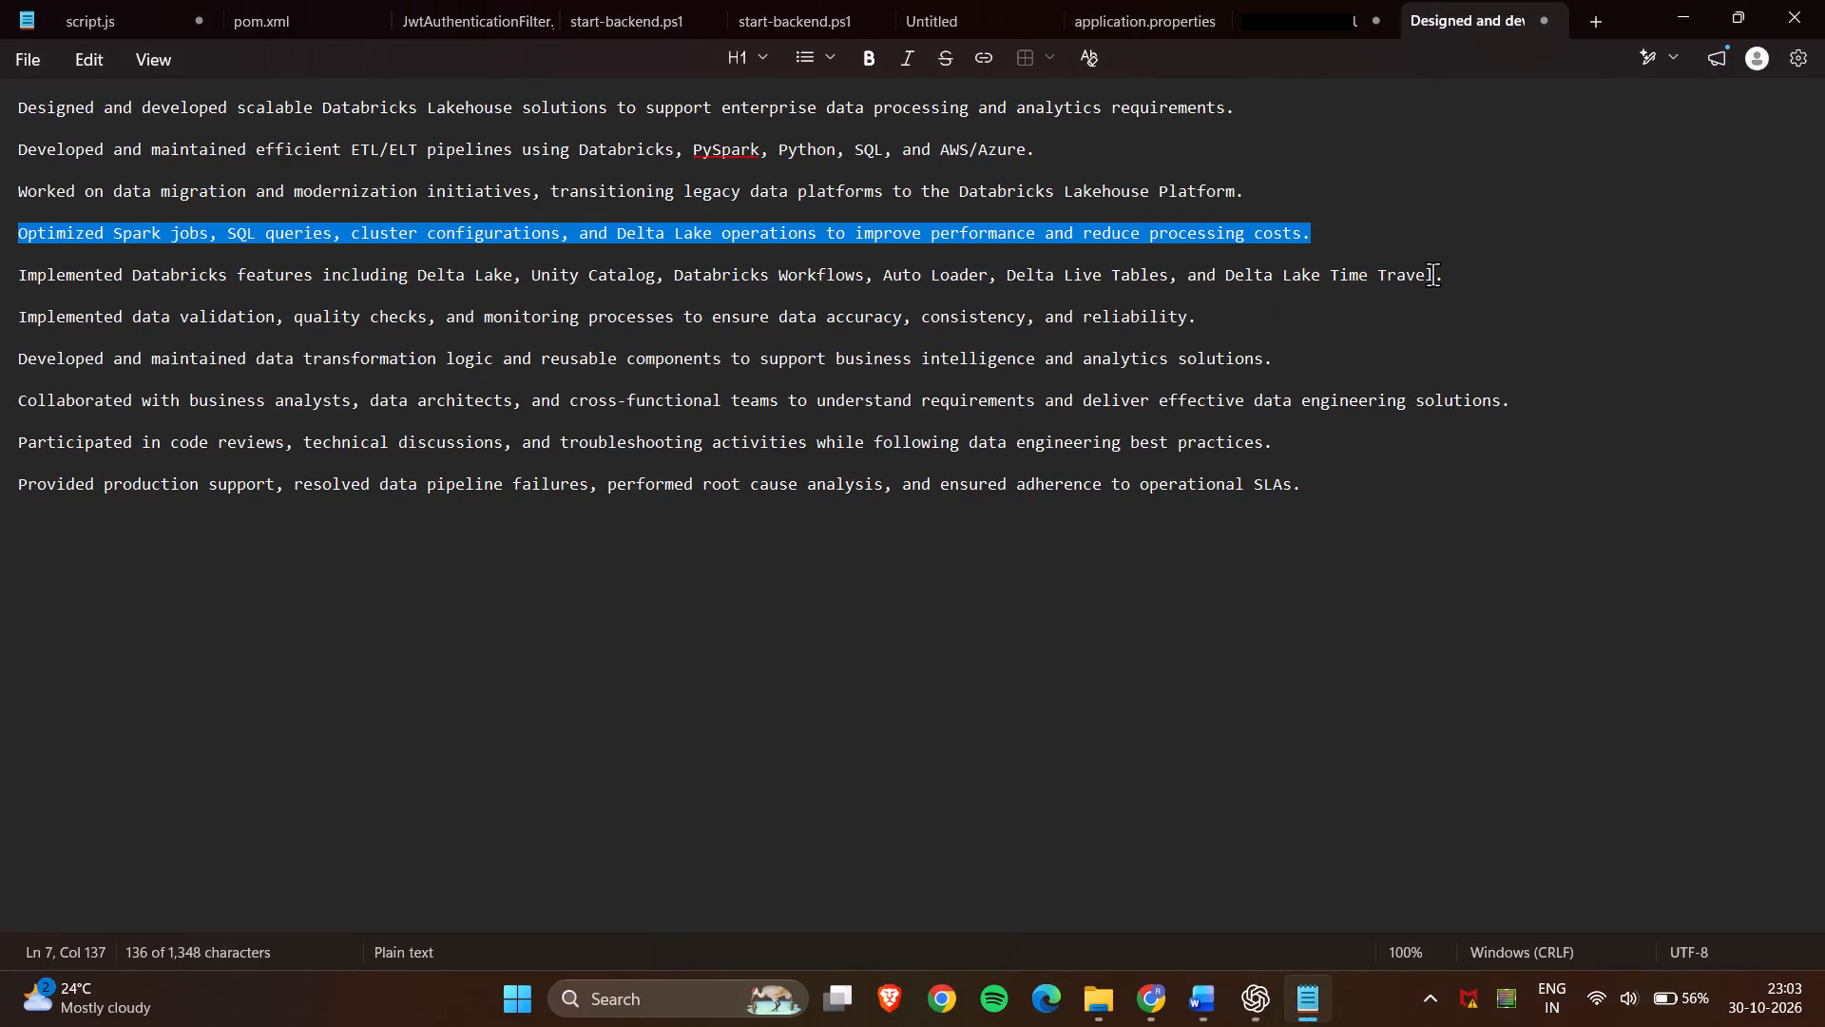
pyautogui.moveTo(1452, 275); pyautogui.dragTo(378, 278)
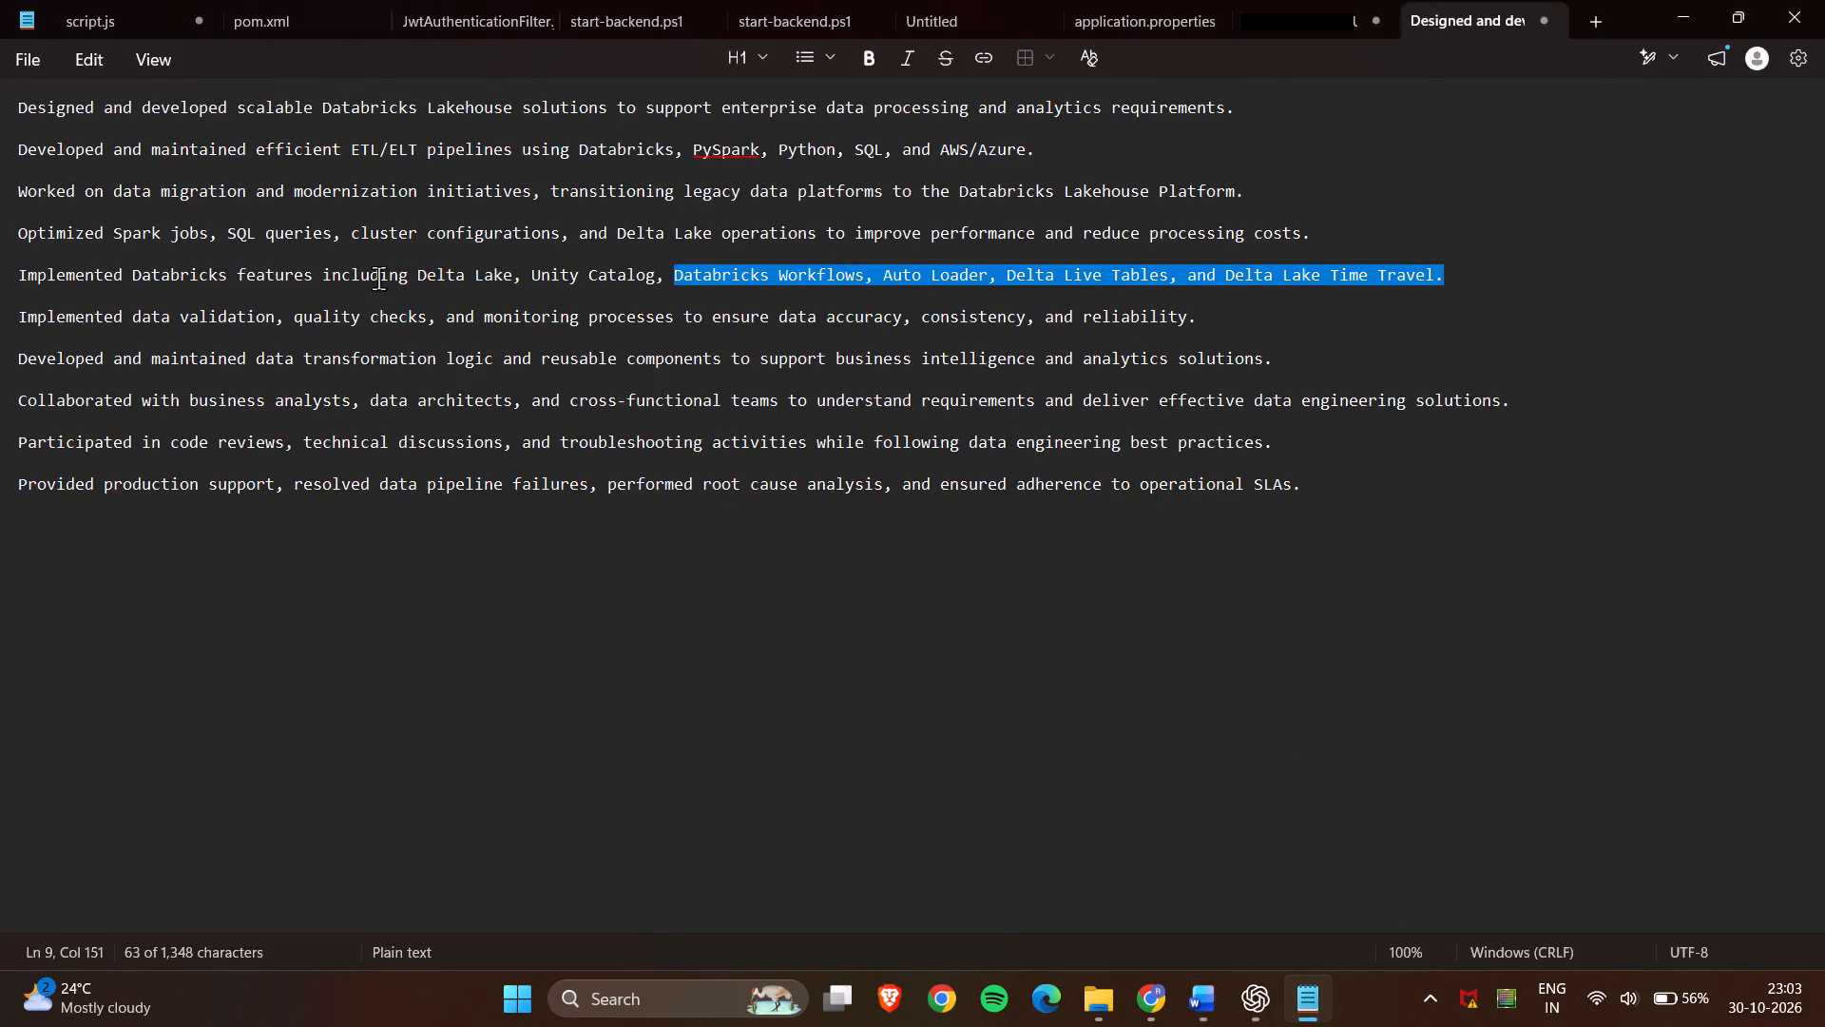
pyautogui.moveTo(378, 278); pyautogui.dragTo(25, 273)
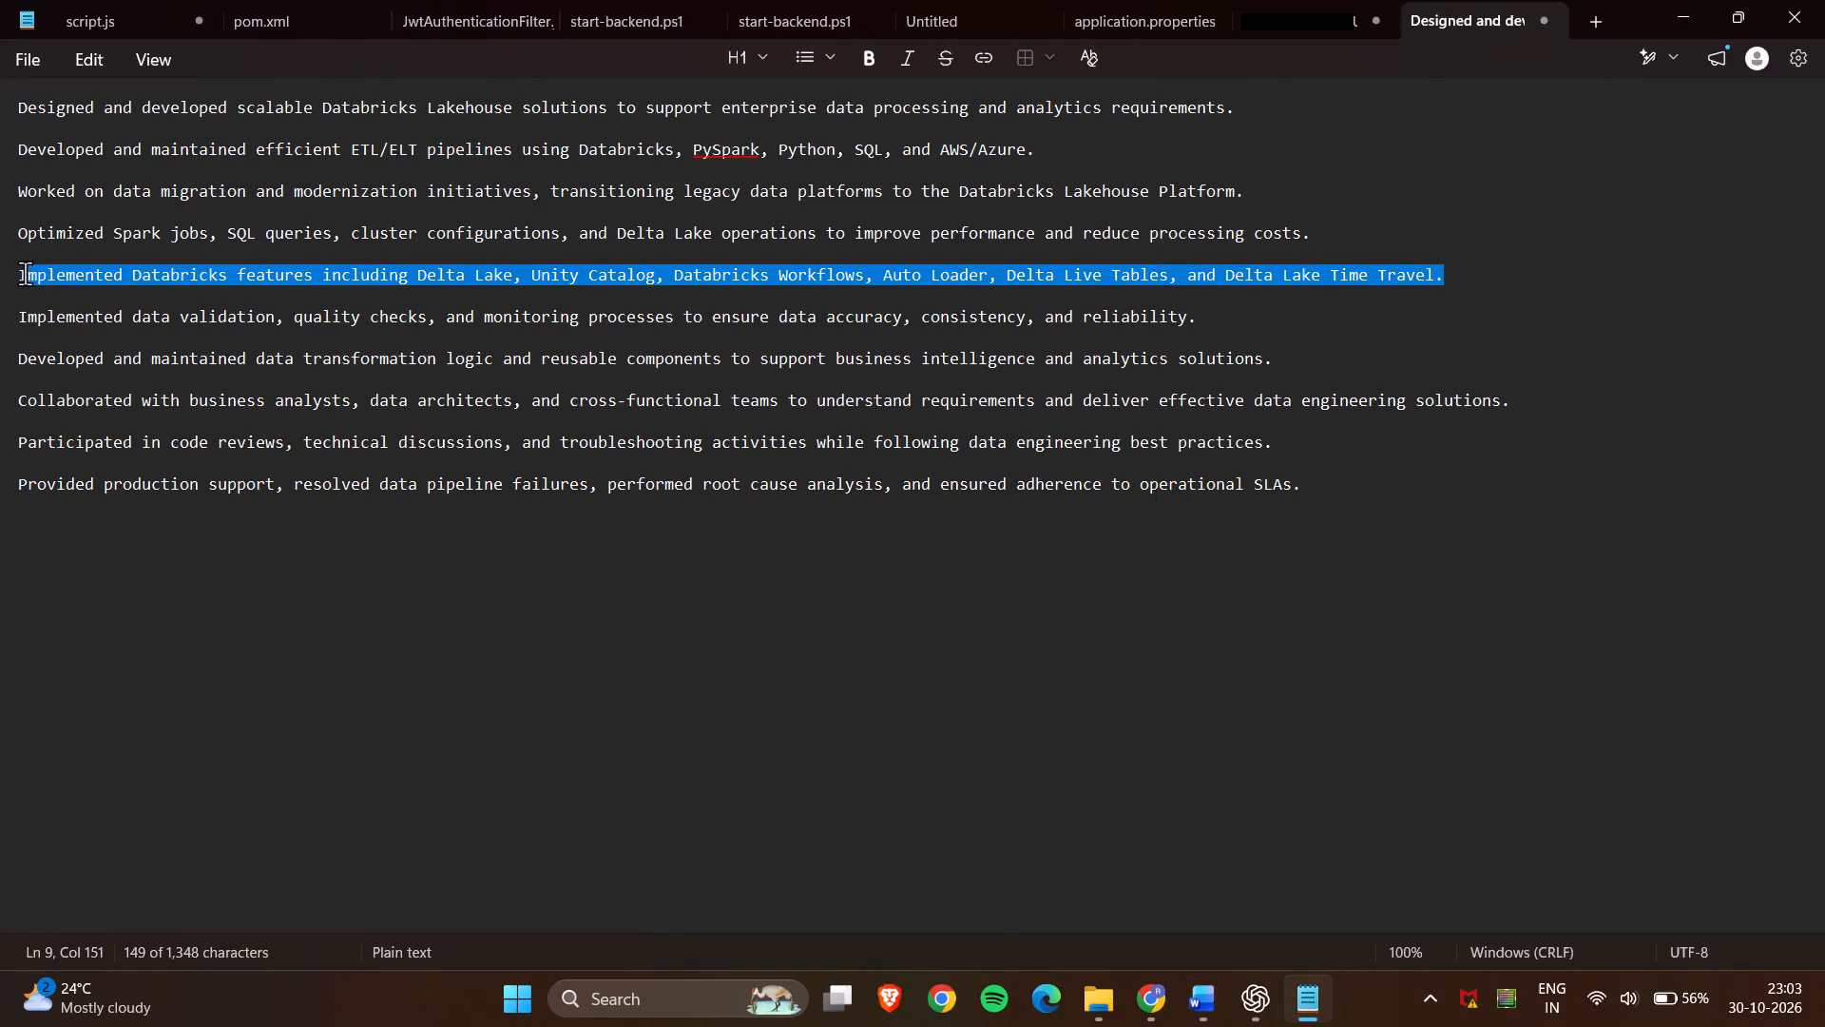
pyautogui.moveTo(25, 273); pyautogui.dragTo(19, 273)
pyautogui.hotkey('ctrl', 'c')
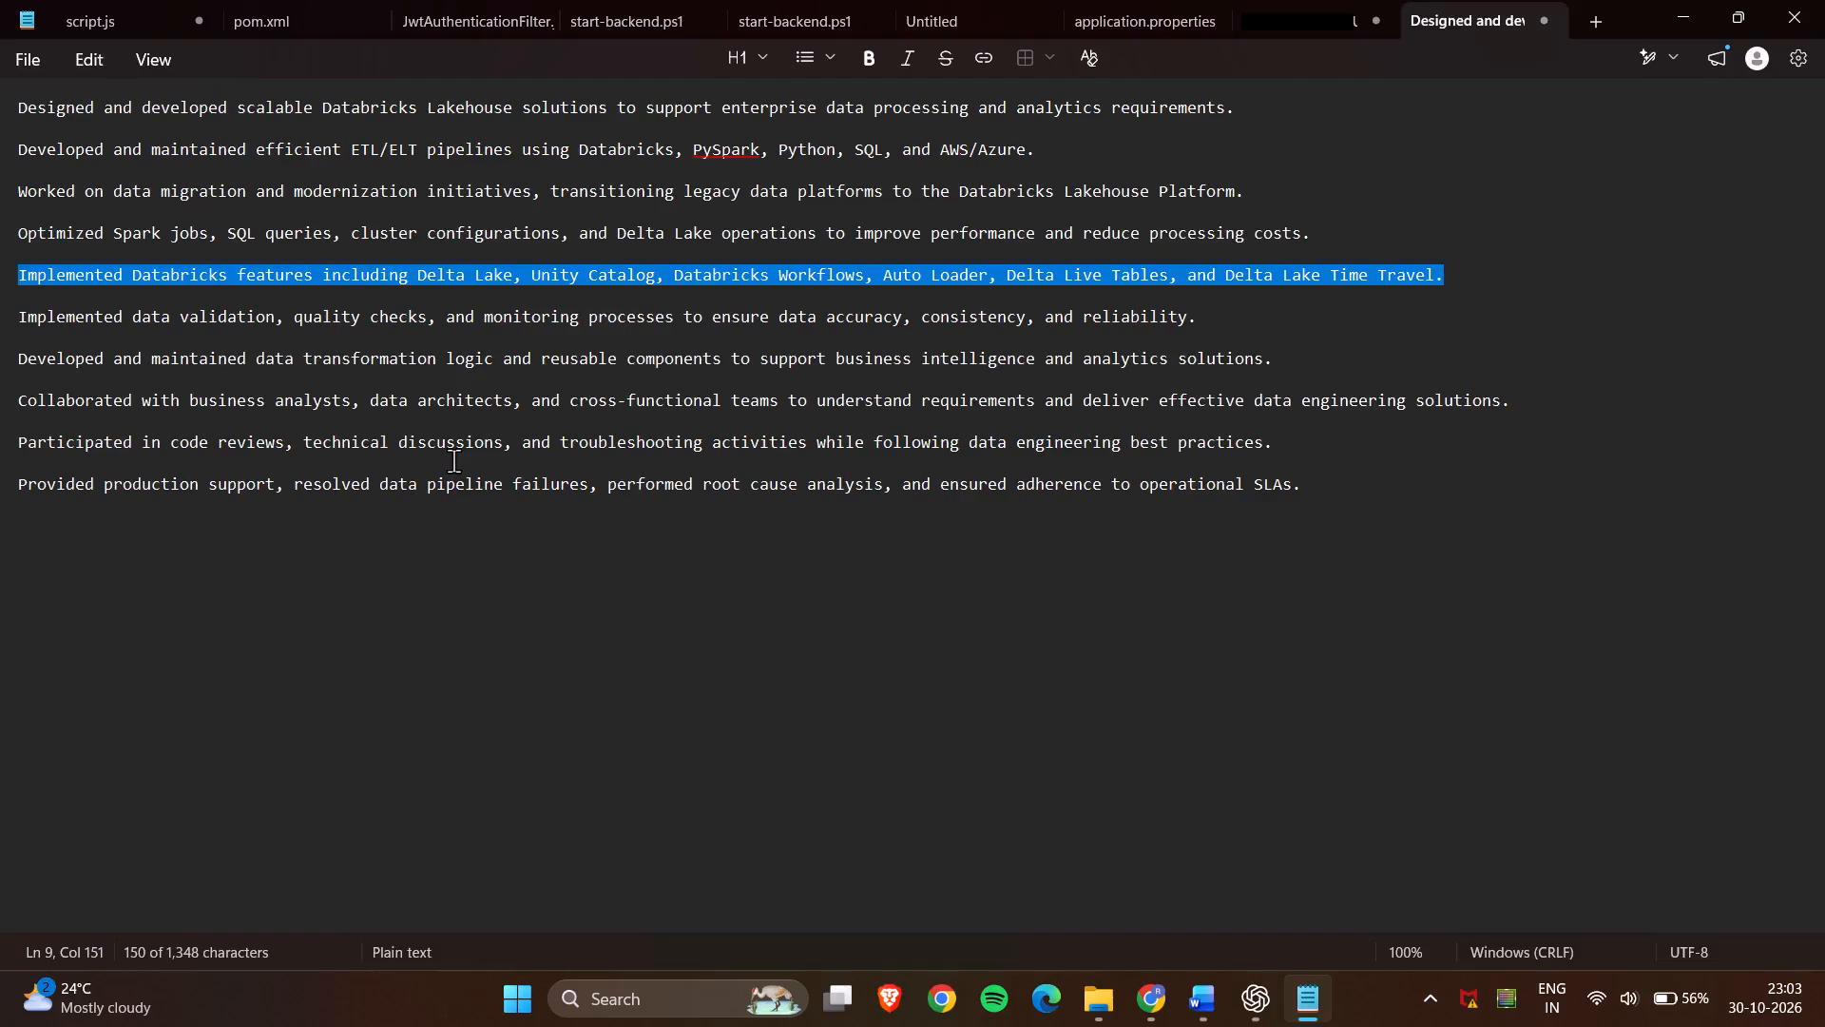
pyautogui.hotkey('alt', 'Tab')
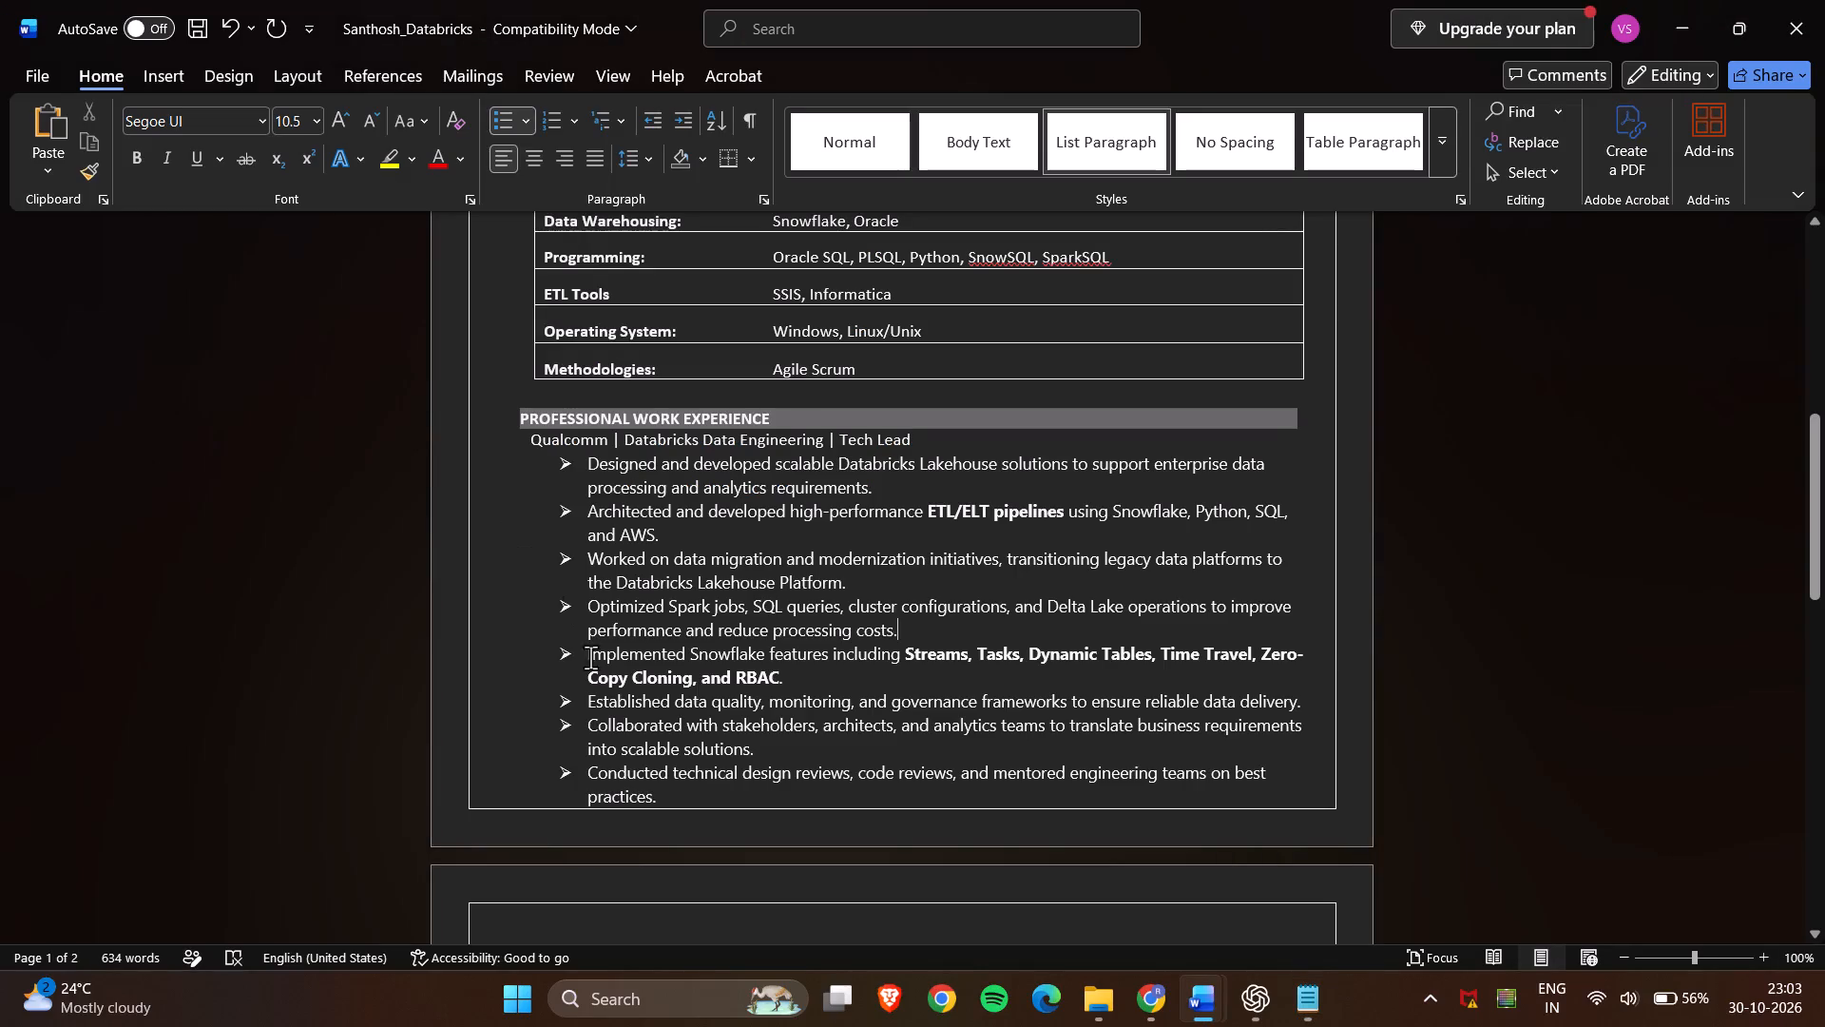
pyautogui.click(594, 664)
pyautogui.moveTo(783, 681); pyautogui.dragTo(620, 658)
pyautogui.click(620, 658)
pyautogui.click(589, 650)
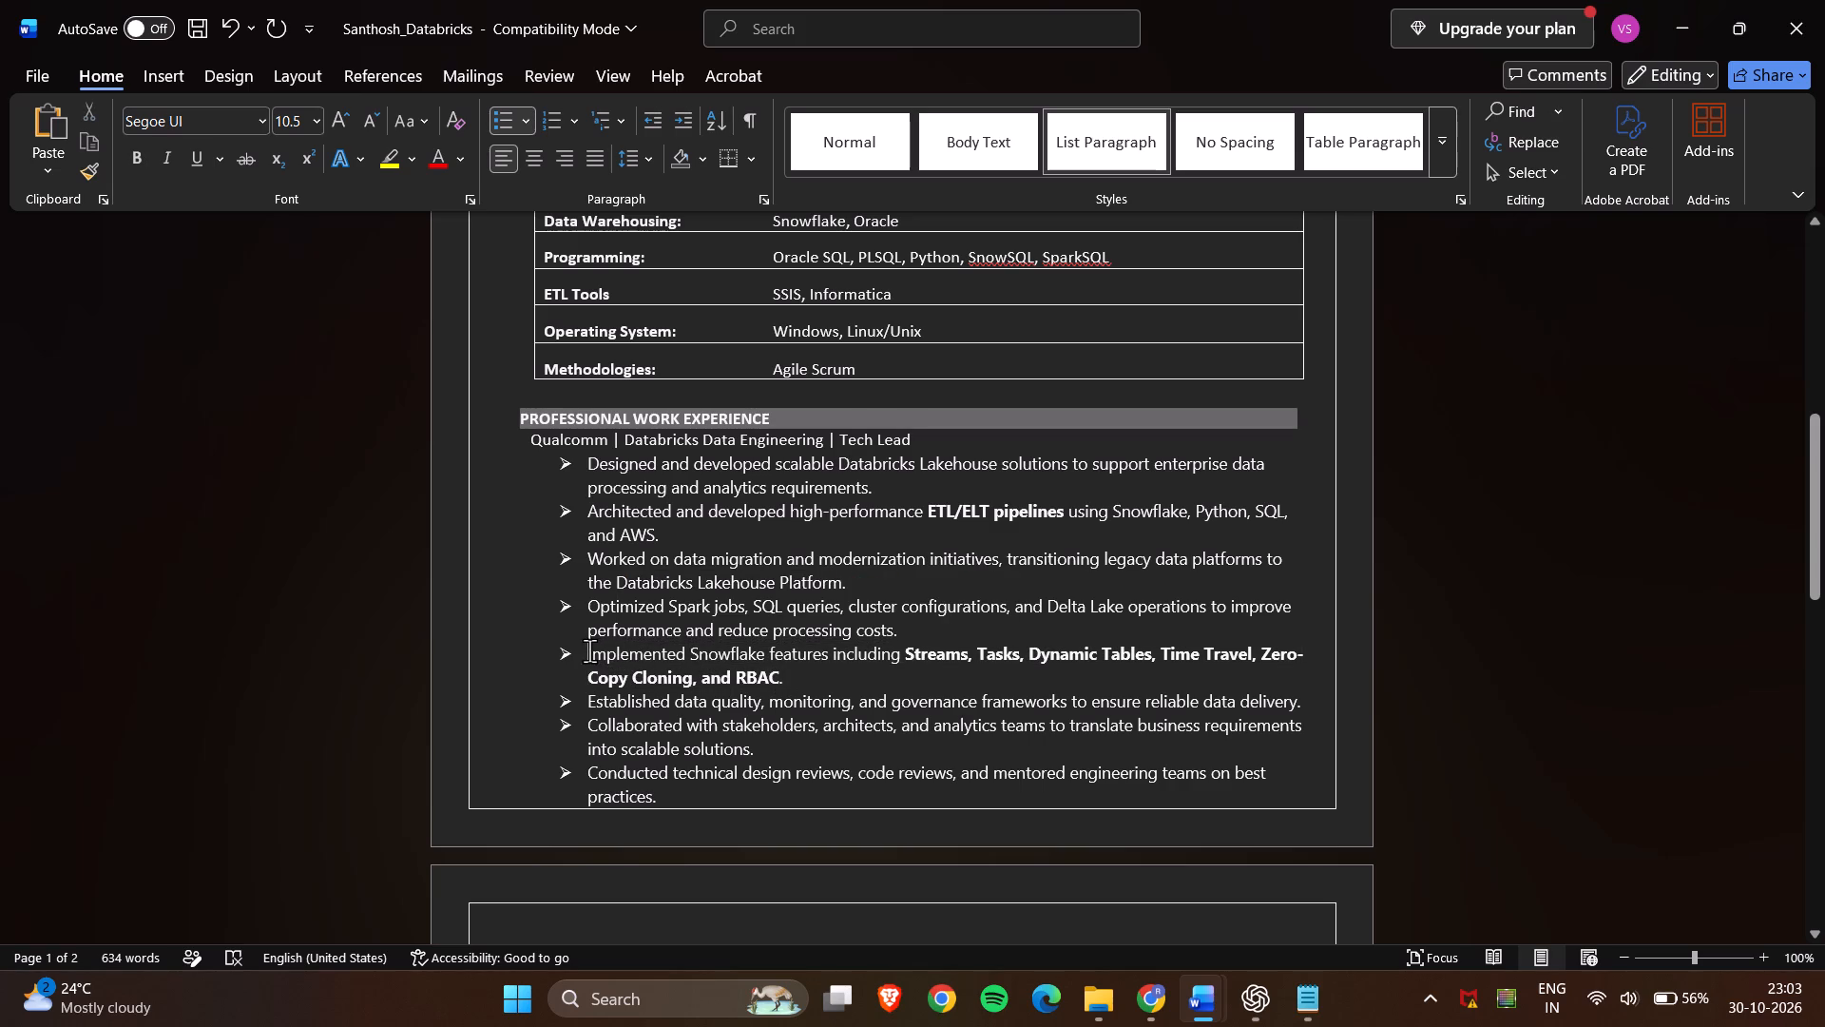
pyautogui.keyDown('shift'); pyautogui.click(784, 674); pyautogui.keyUp('shift')
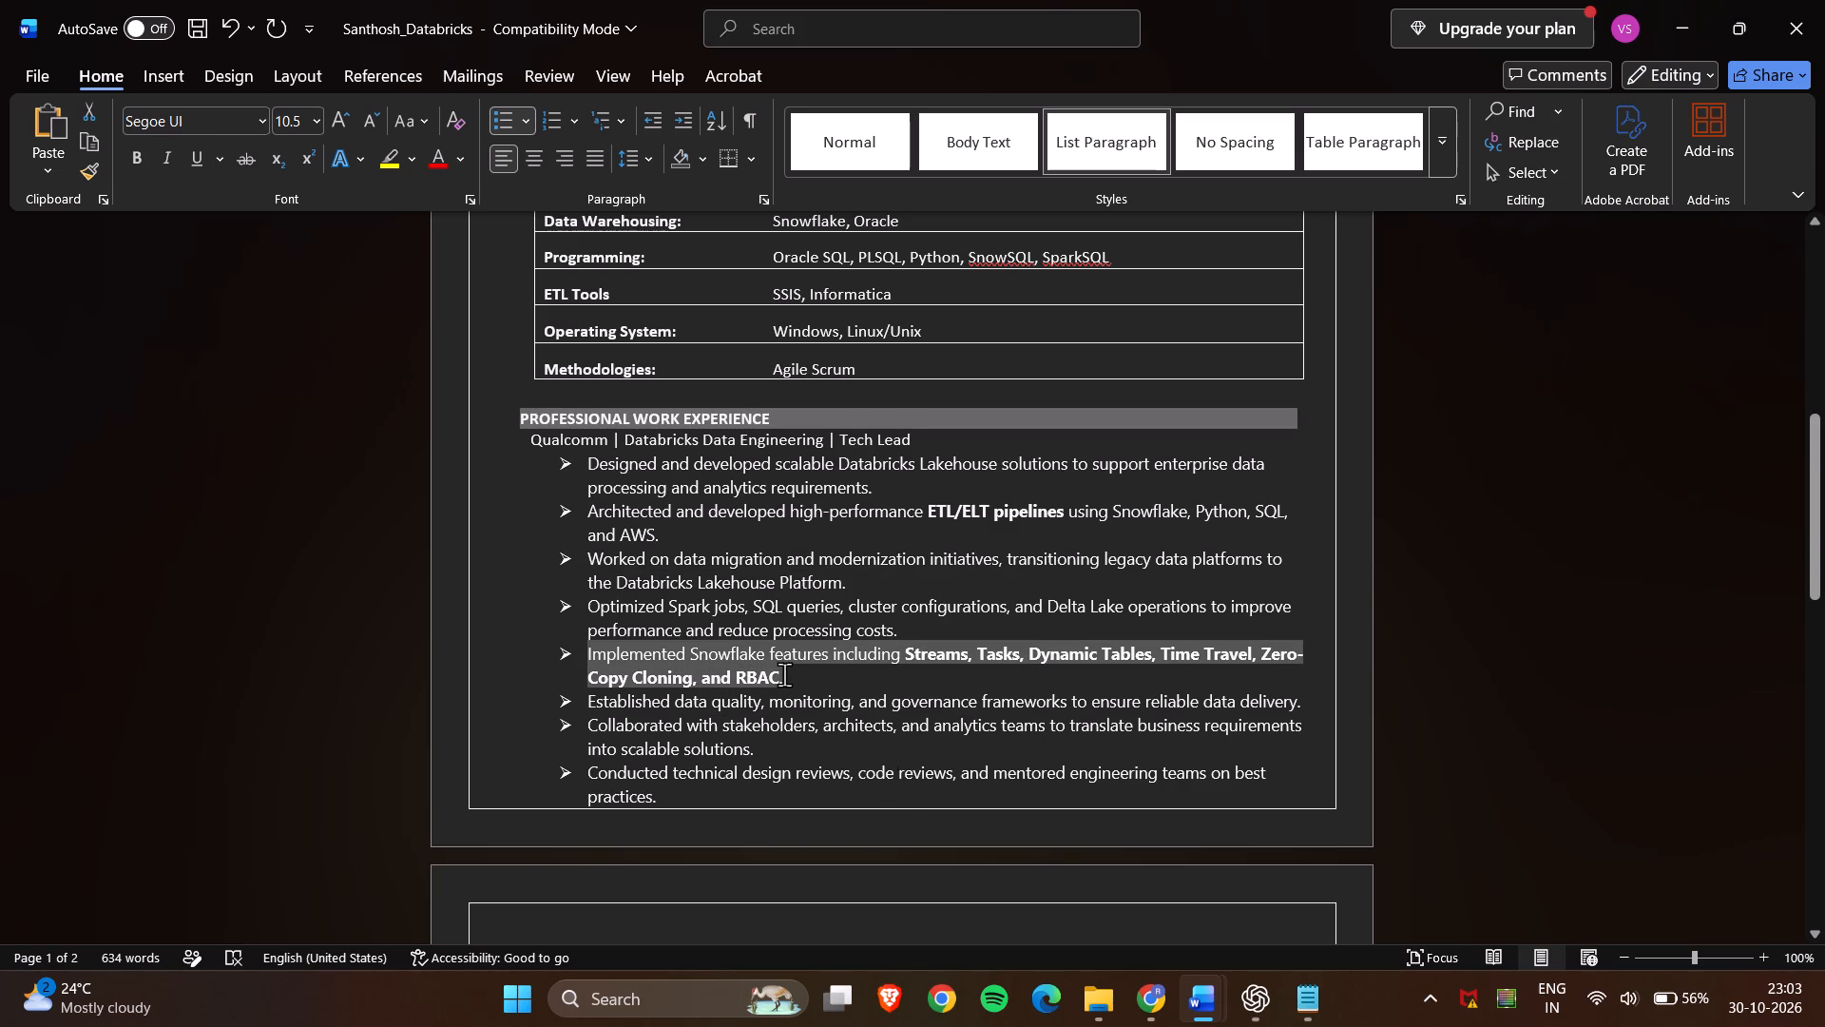
pyautogui.hotkey('ctrl', 'v')
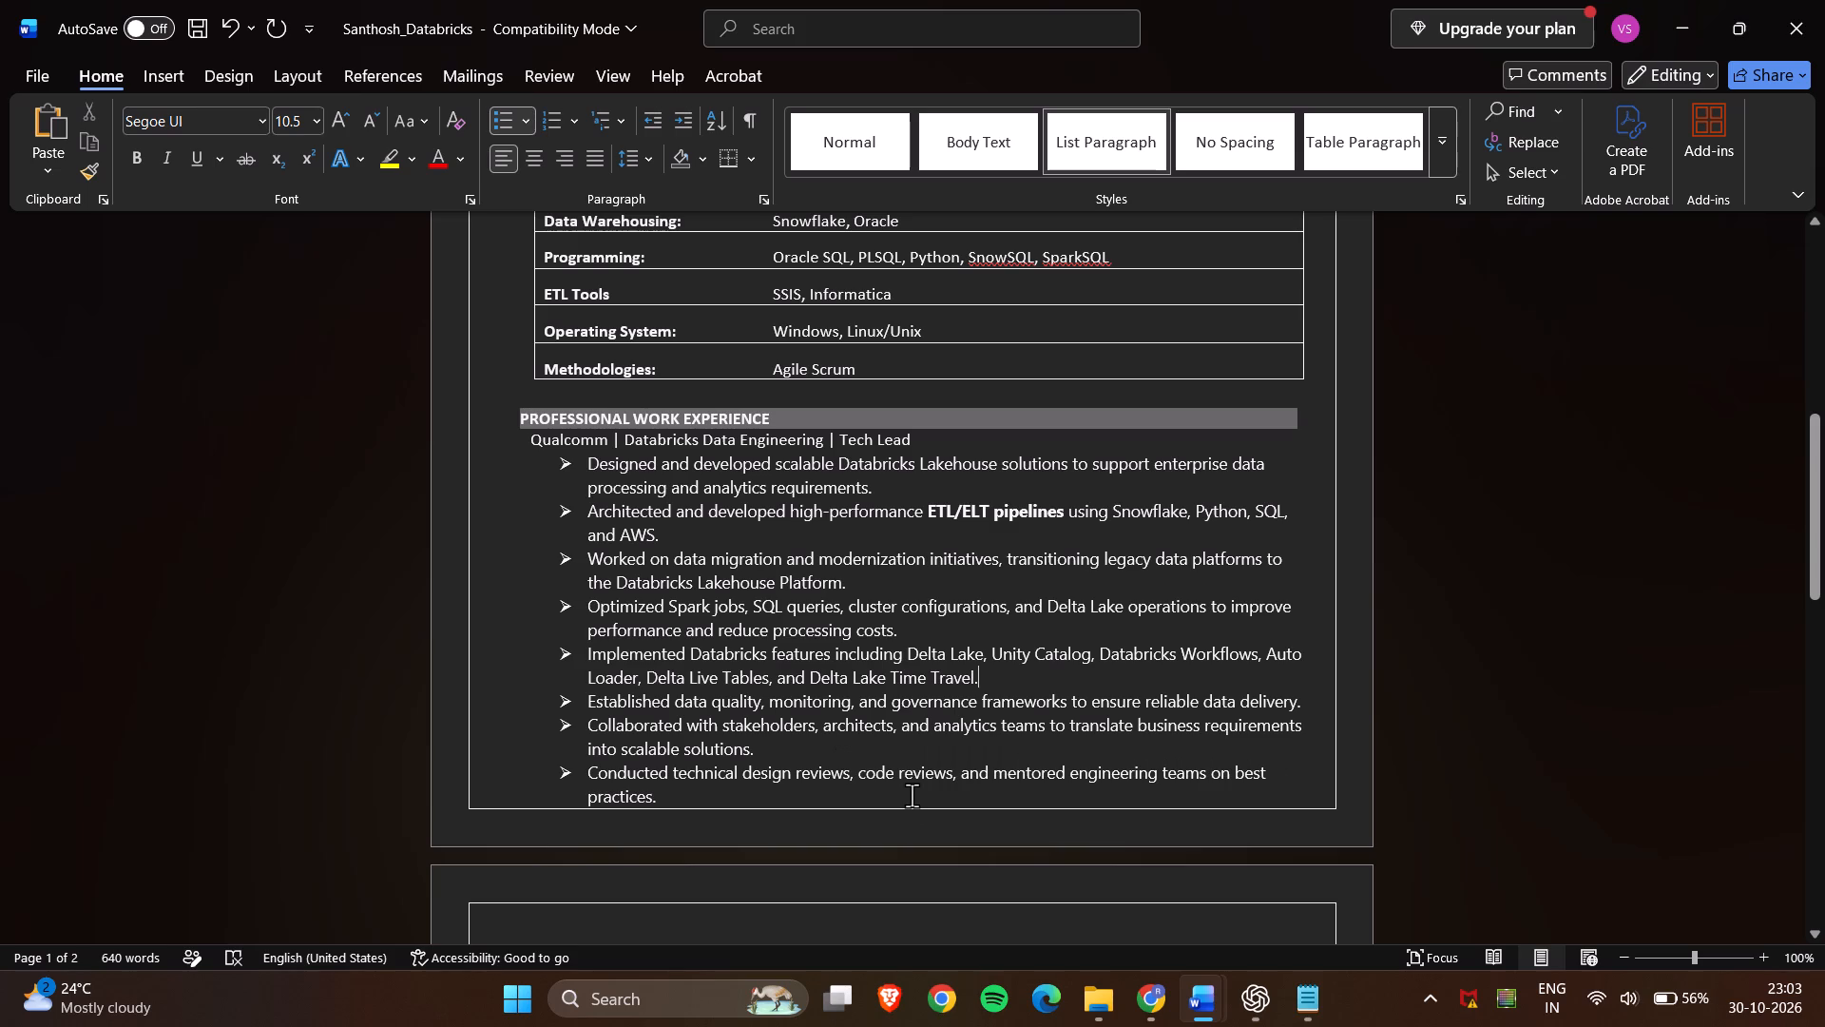
# Replace the resume's sixth Qualcomm bullet, "Established data quality…", with Notepad's sixth line, "Implemented data validation, quality checks, and monitoring processes…".
pyautogui.hotkey('alt', 'Tab')
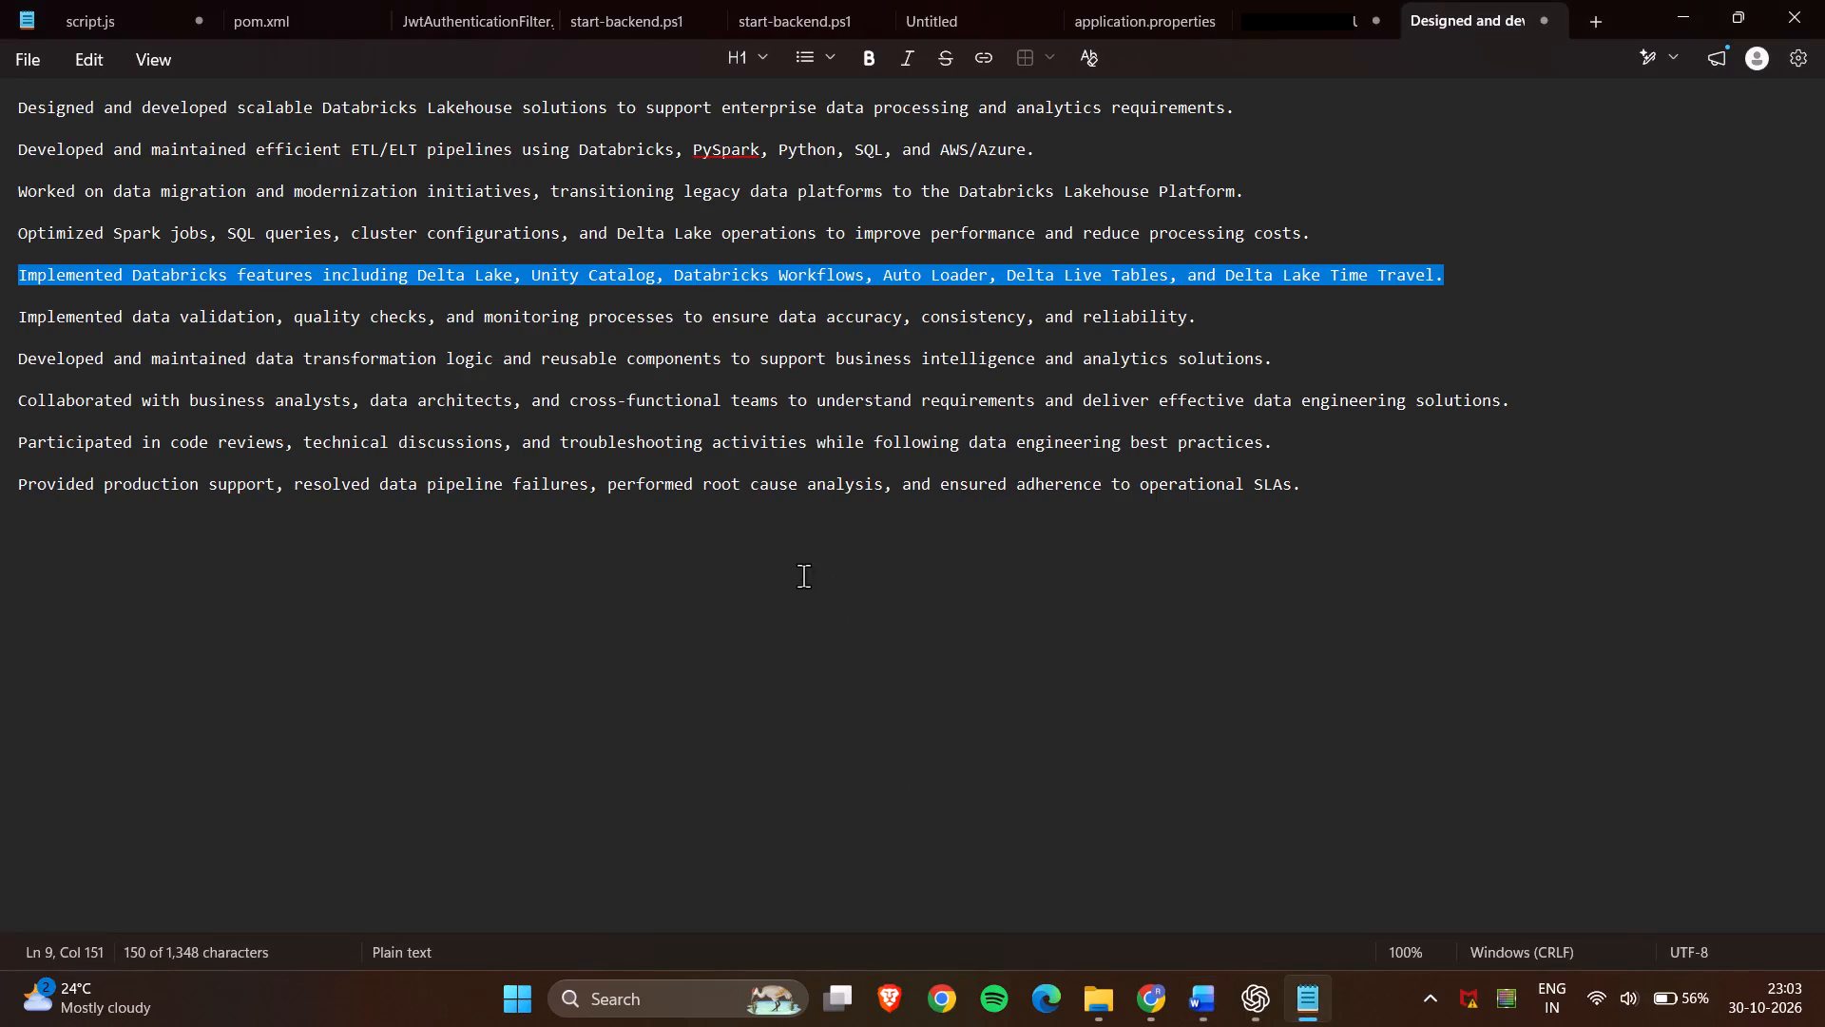
pyautogui.moveTo(1203, 324); pyautogui.dragTo(880, 332)
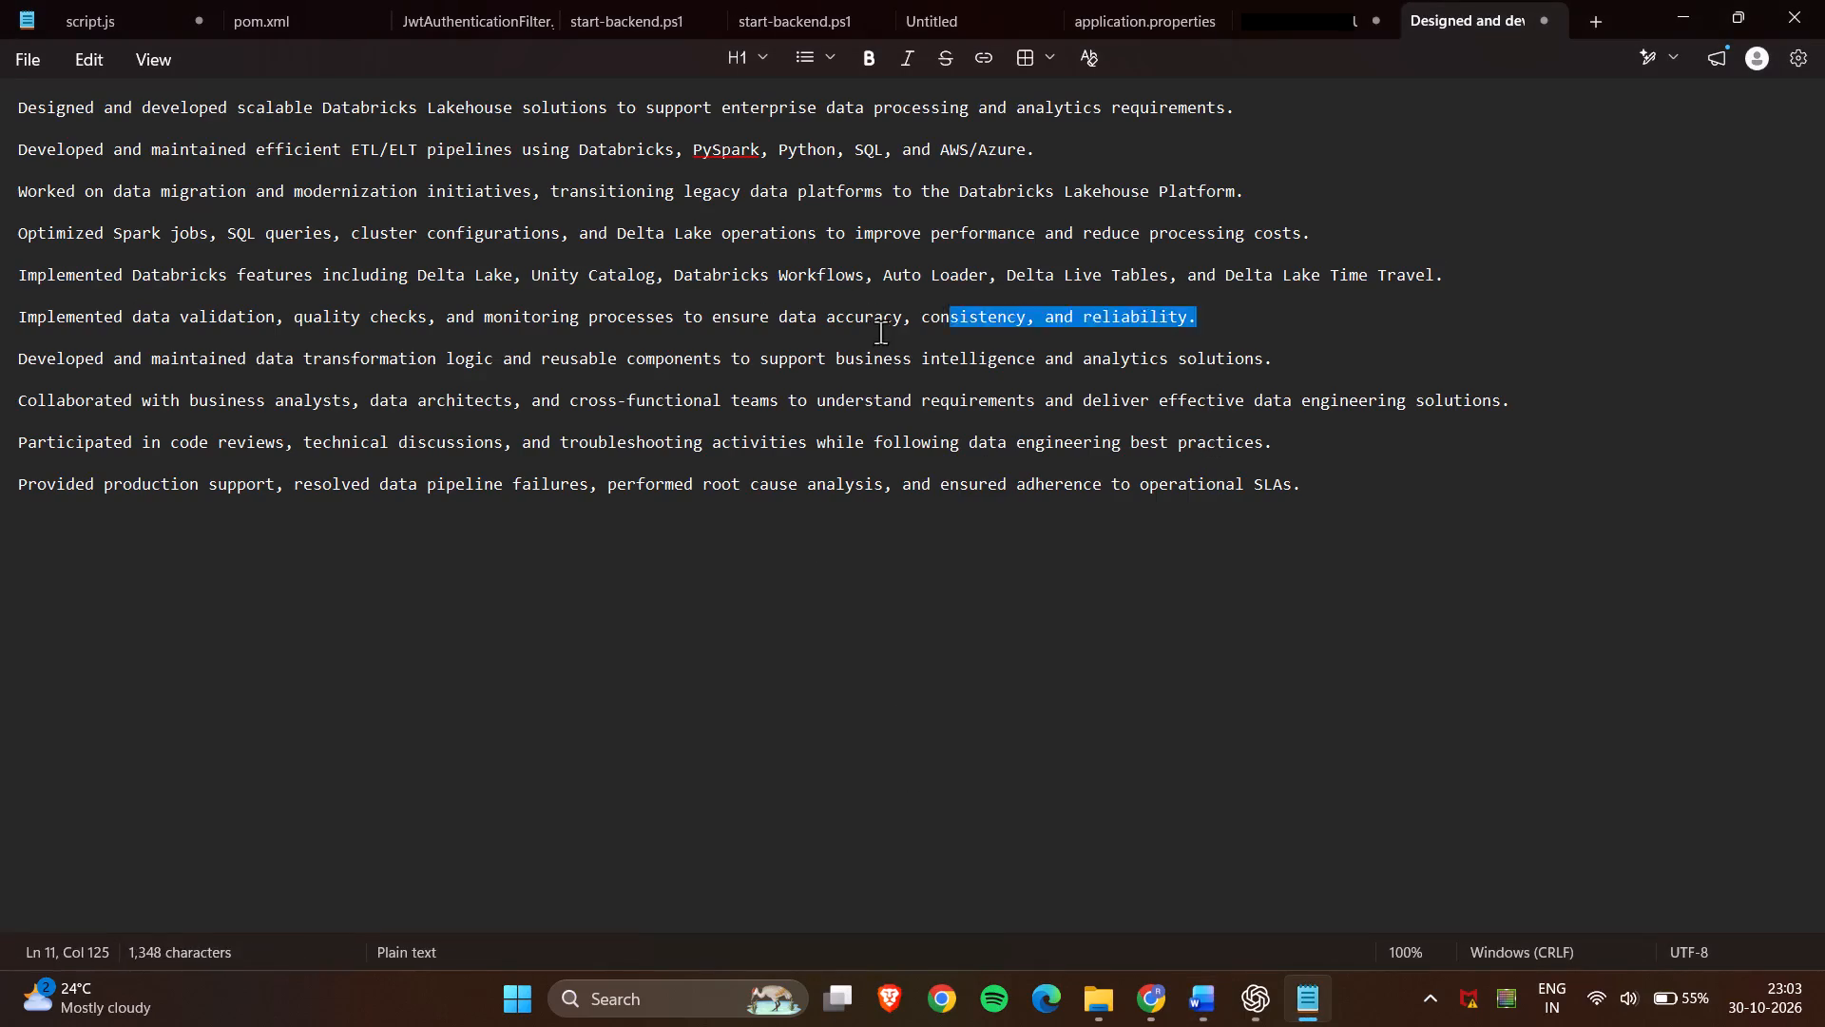
pyautogui.moveTo(880, 332); pyautogui.dragTo(15, 313)
pyautogui.hotkey('ctrl', 'c')
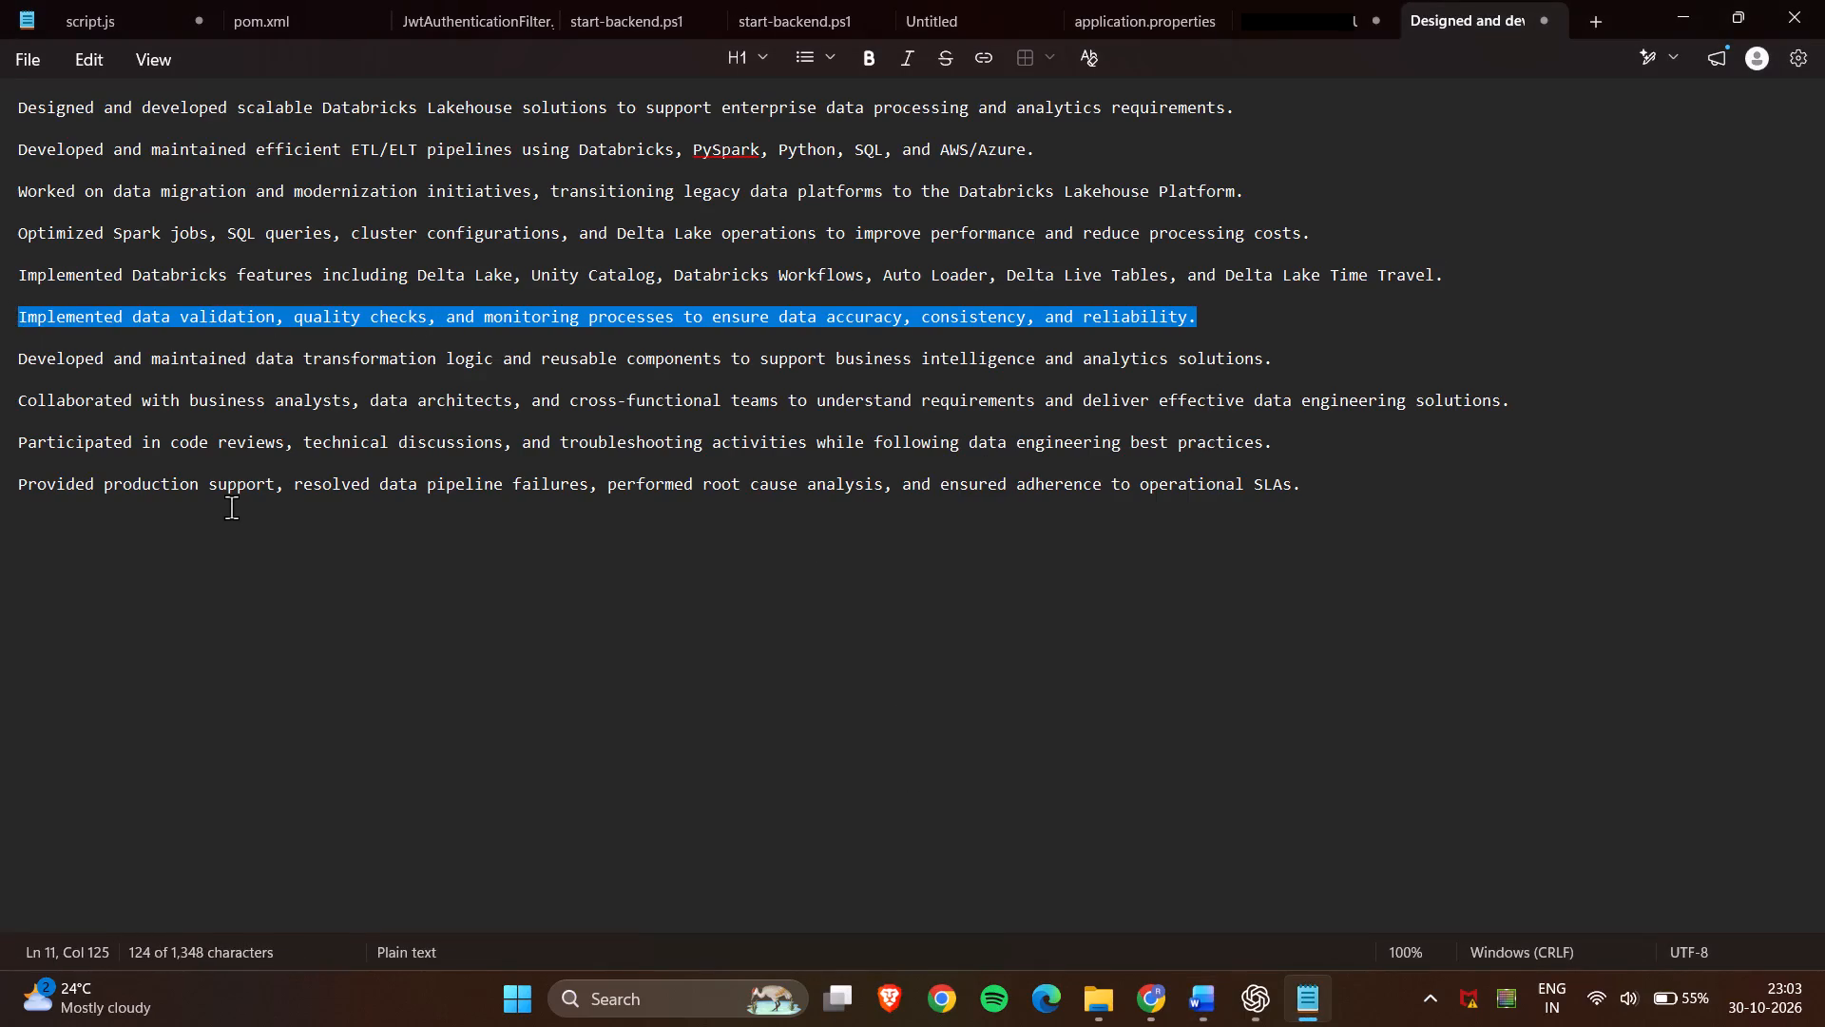
pyautogui.hotkey('alt', 'Tab')
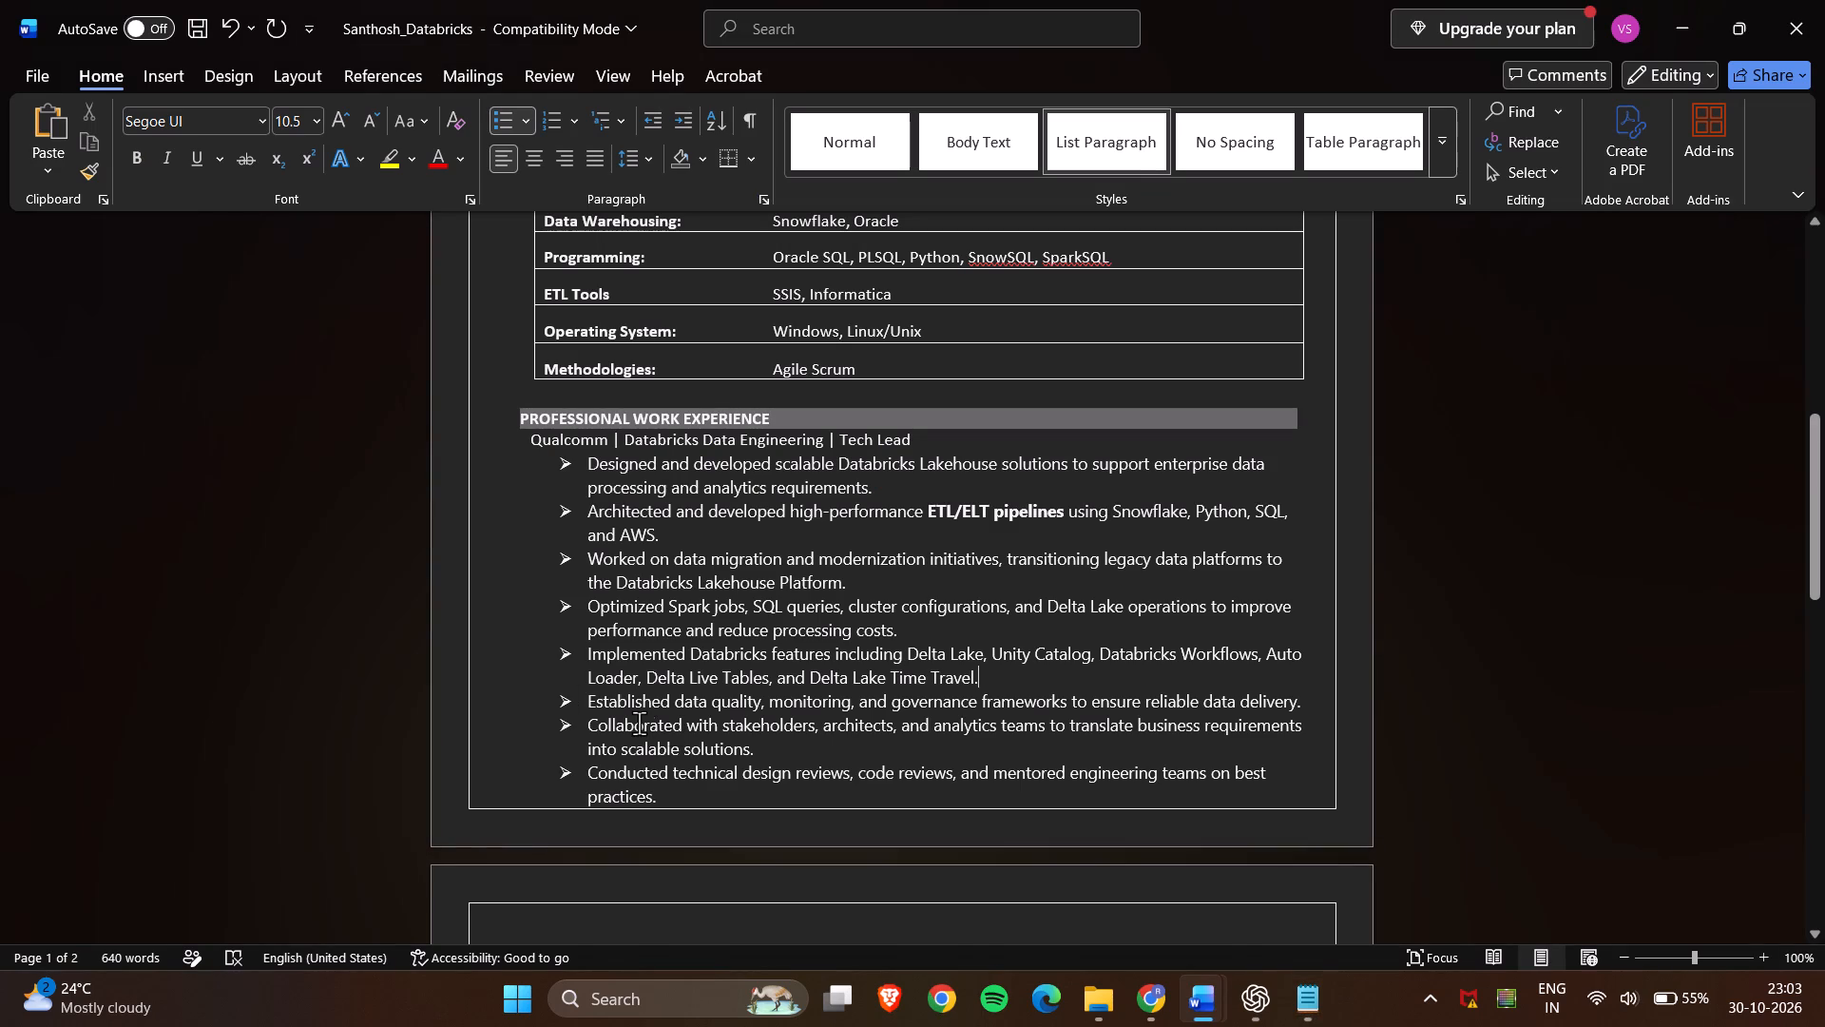
pyautogui.click(593, 705)
pyautogui.press('Left')
pyautogui.keyDown('shift'); pyautogui.click(1299, 701); pyautogui.keyUp('shift')
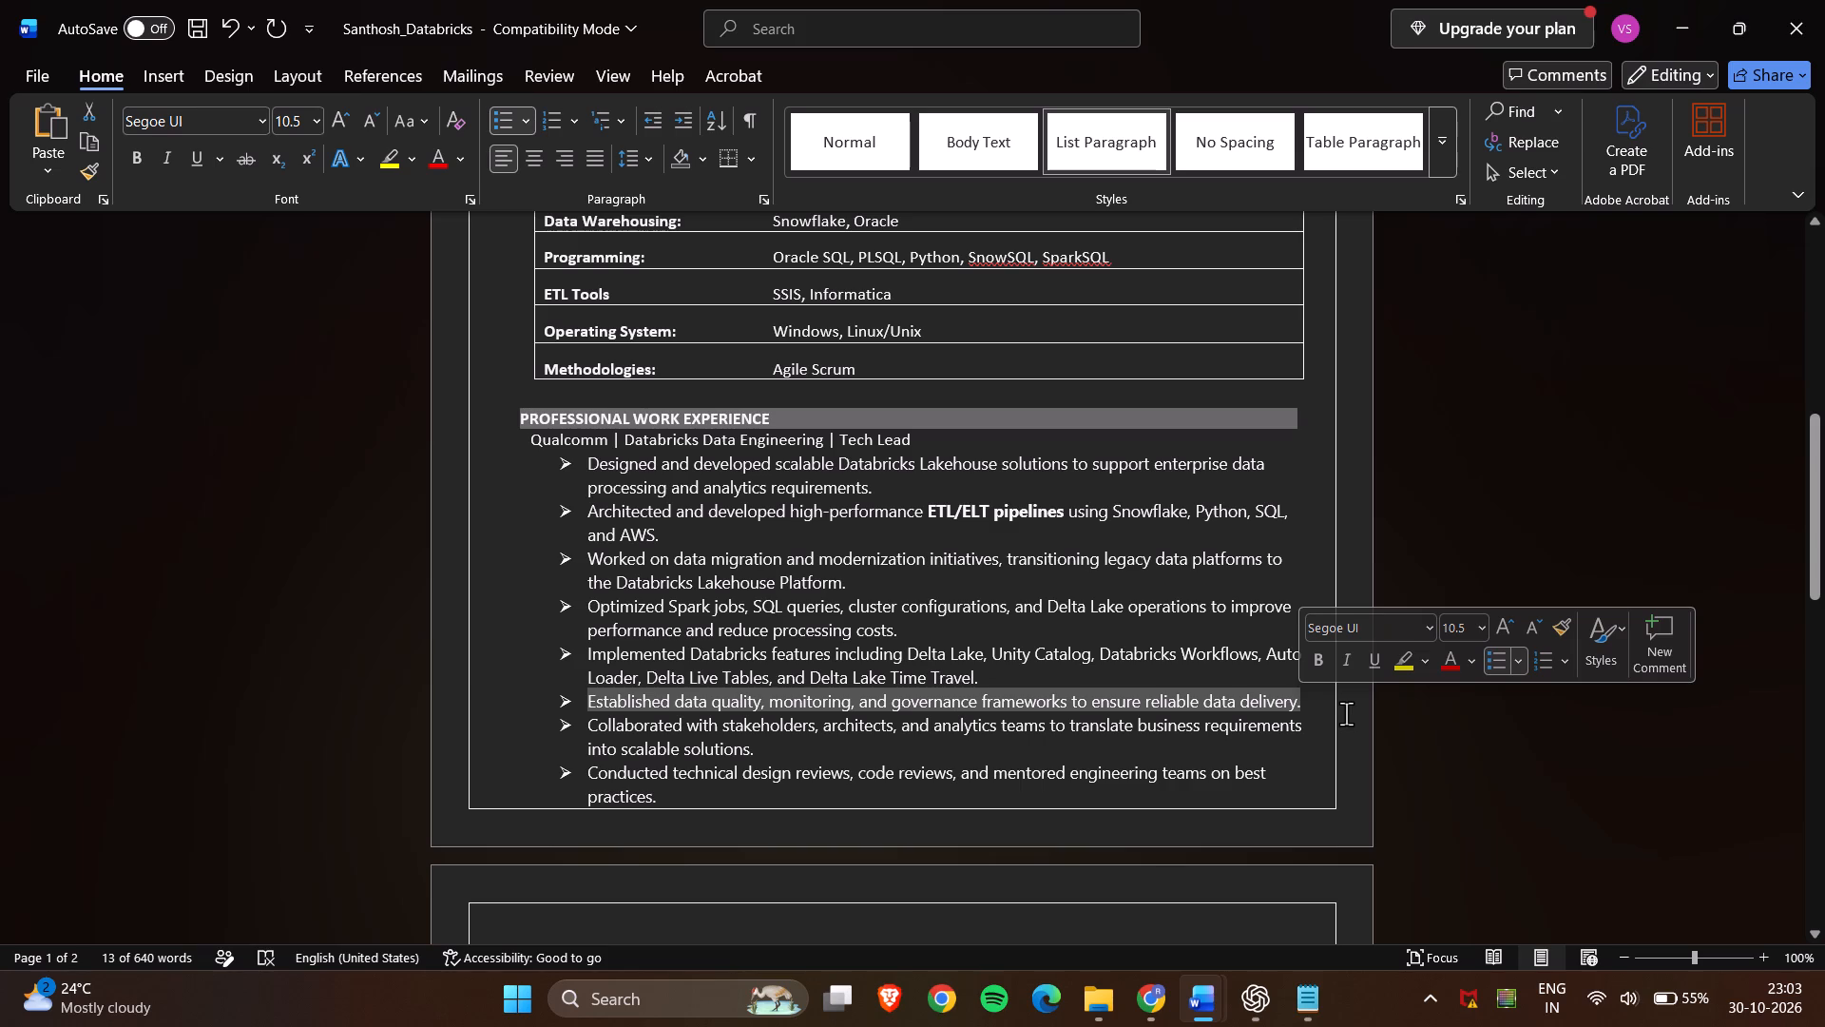
pyautogui.hotkey('ctrl', 'v')
# Replace the resume's seventh Qualcomm bullet, "Collaborated with stakeholders…", with Notepad's seventh line, "Developed and maintained data transformation logic and reusable components…".
pyautogui.hotkey('alt', 'Tab')
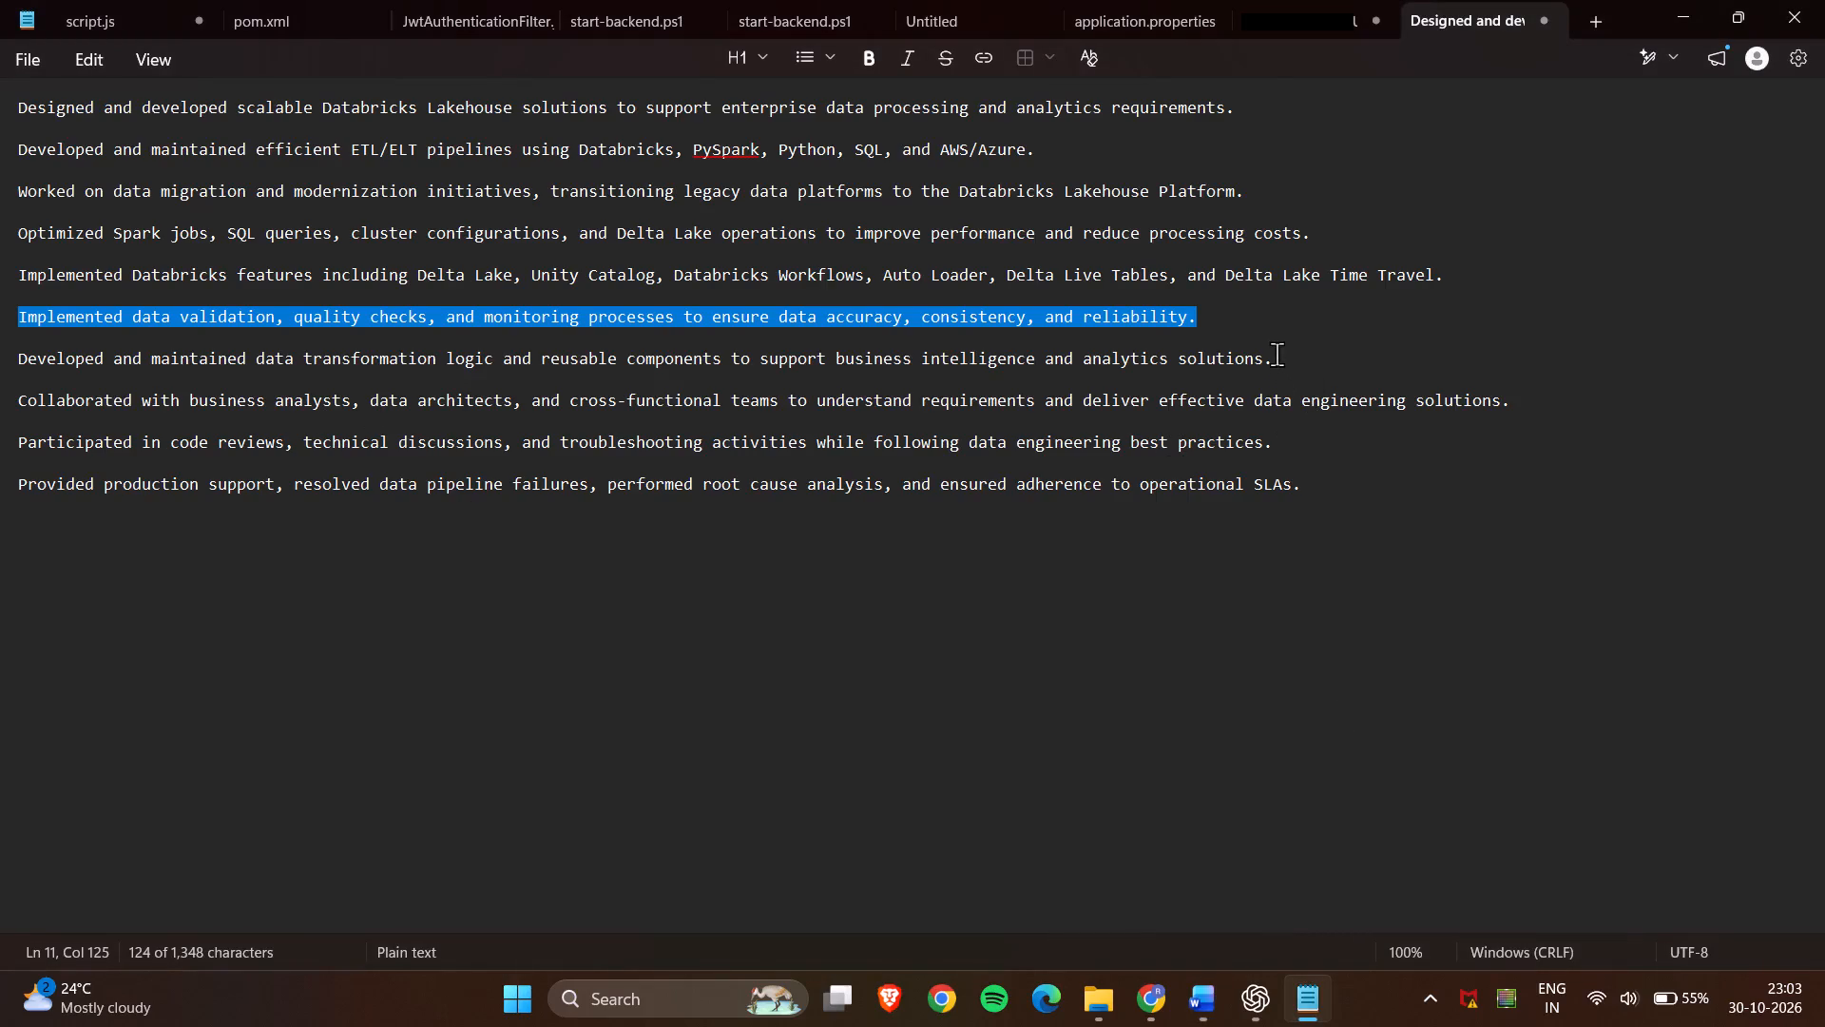
pyautogui.moveTo(1276, 362); pyautogui.dragTo(20, 350)
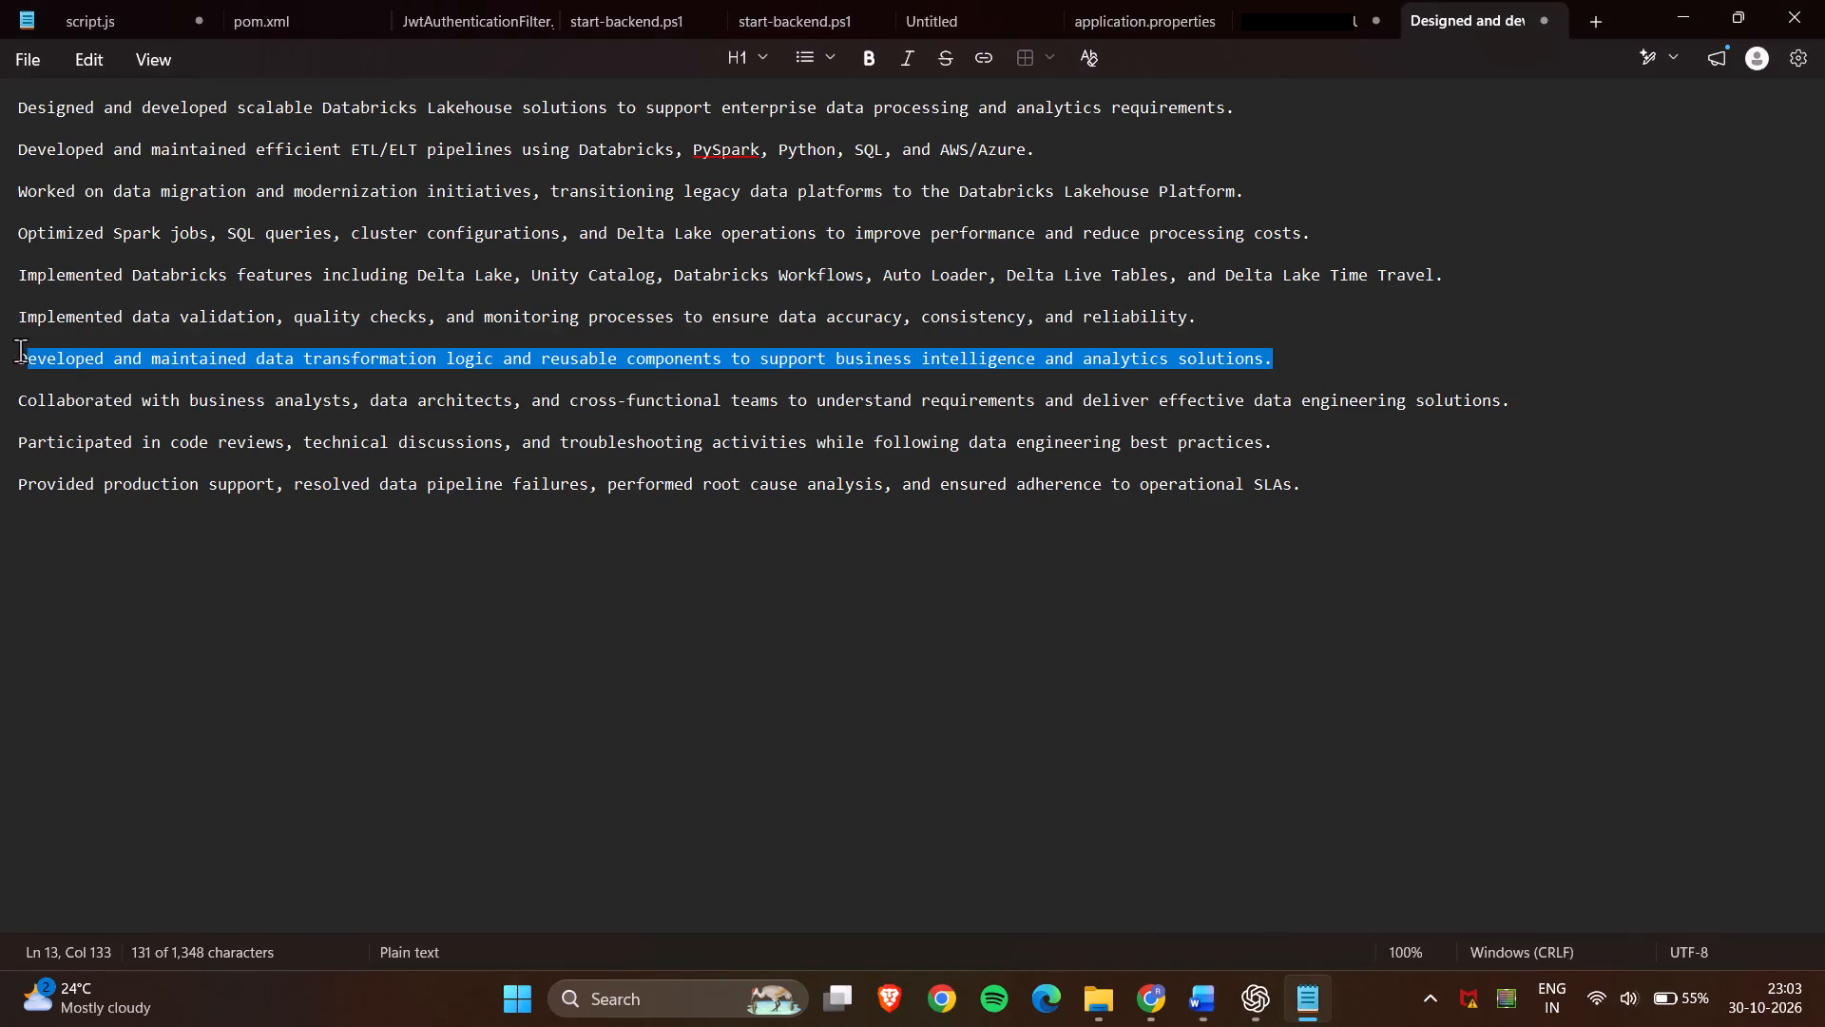
pyautogui.moveTo(20, 350); pyautogui.dragTo(8, 352)
pyautogui.hotkey('ctrl', 'c')
pyautogui.hotkey('alt', 'Tab')
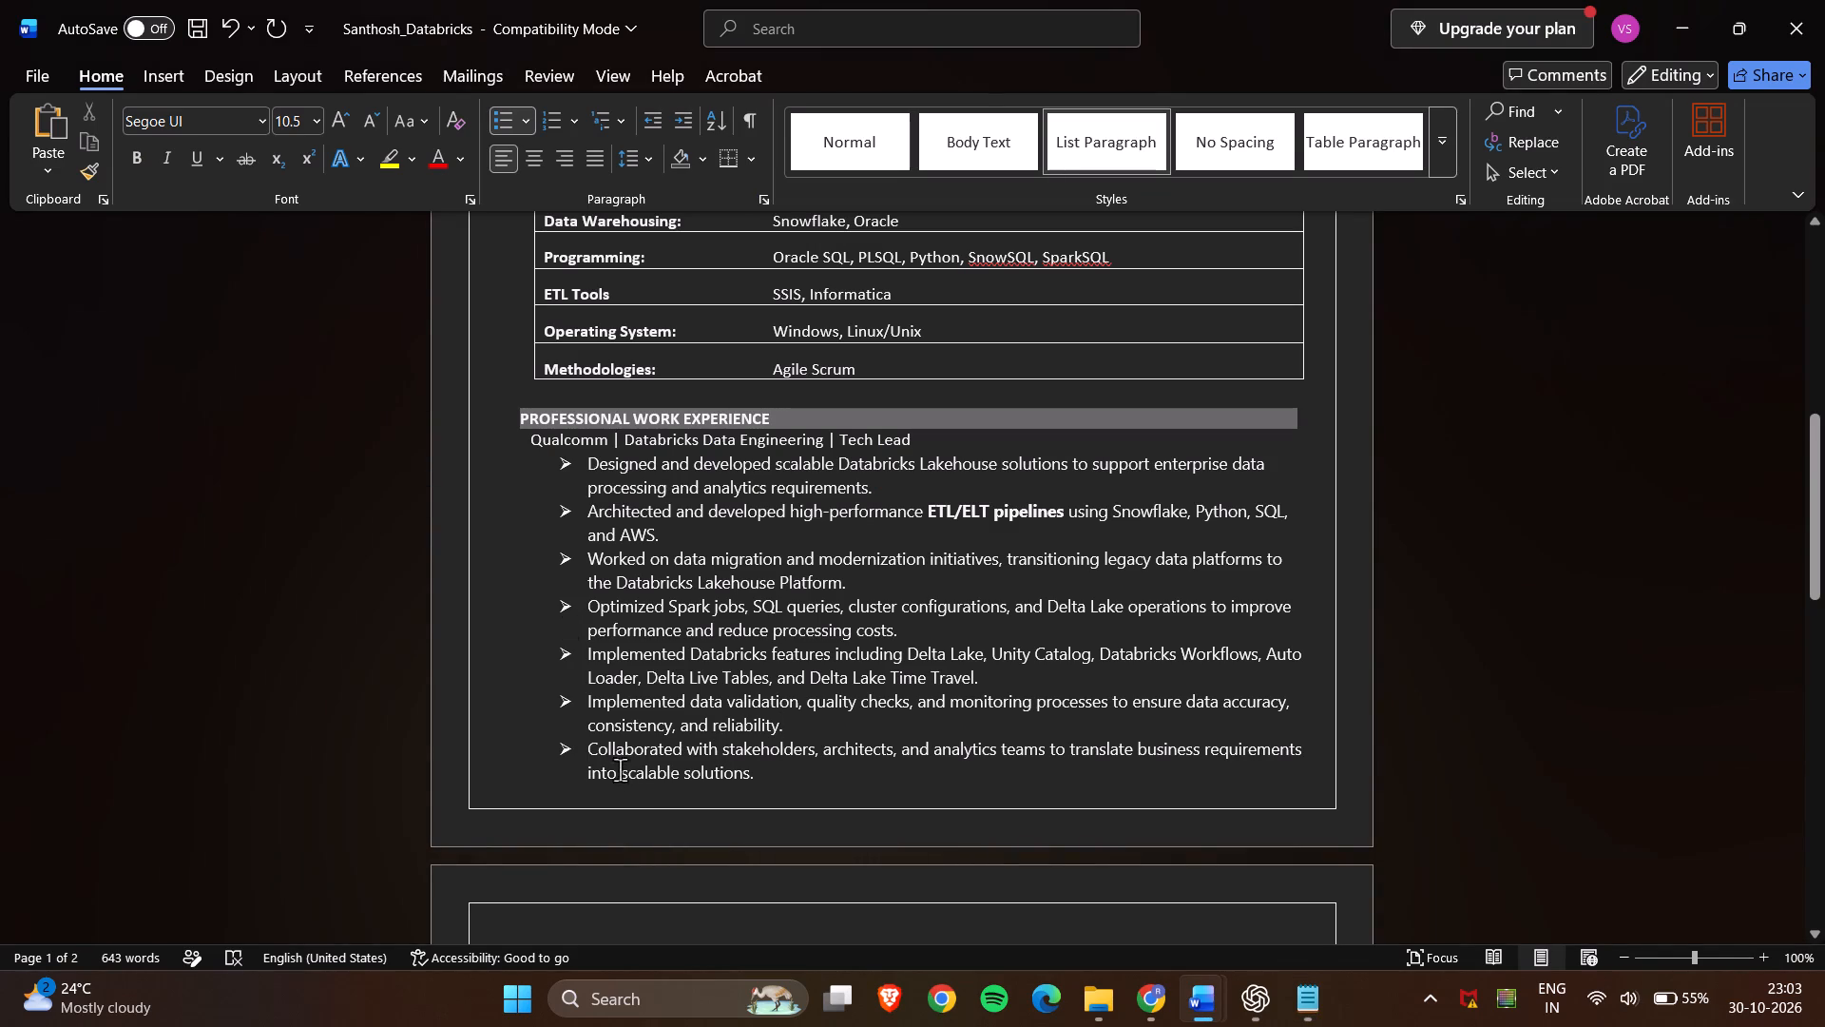
pyautogui.click(600, 756)
pyautogui.press('Left')
pyautogui.keyDown('shift'); pyautogui.click(764, 779); pyautogui.keyUp('shift')
pyautogui.hotkey('shift', 'Left')
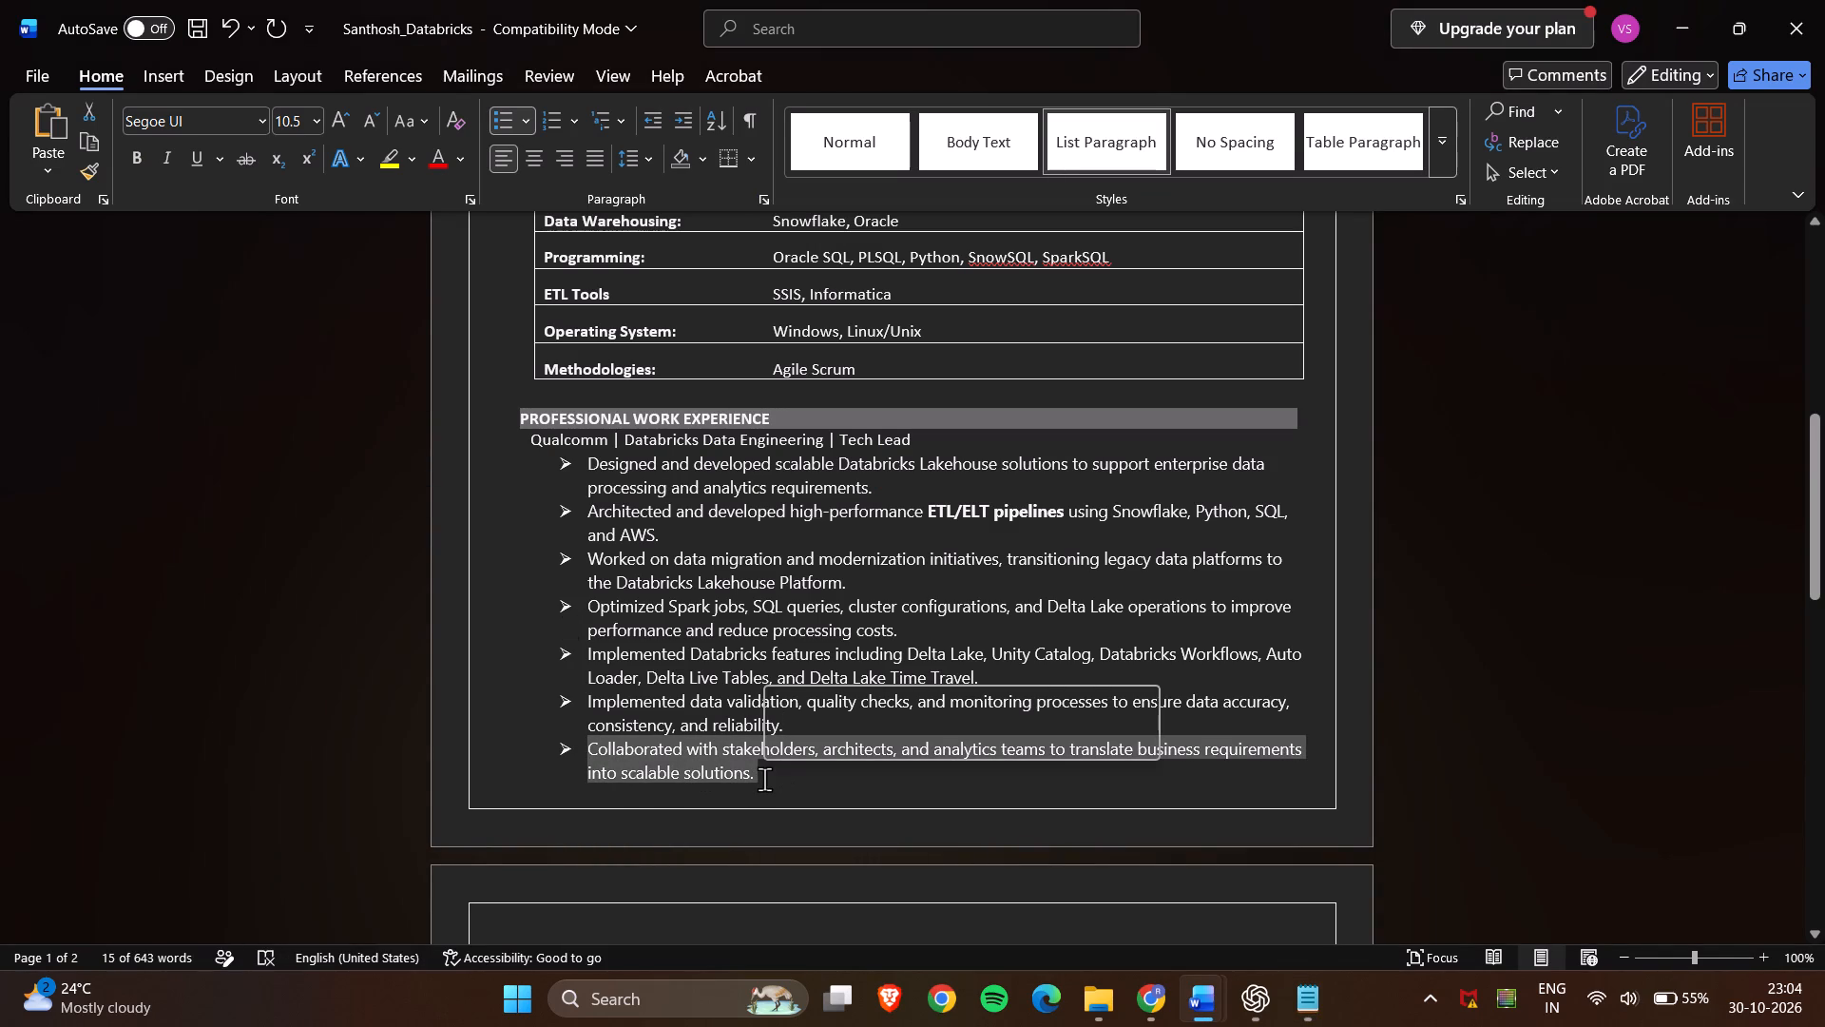
pyautogui.hotkey('ctrl', 'v')
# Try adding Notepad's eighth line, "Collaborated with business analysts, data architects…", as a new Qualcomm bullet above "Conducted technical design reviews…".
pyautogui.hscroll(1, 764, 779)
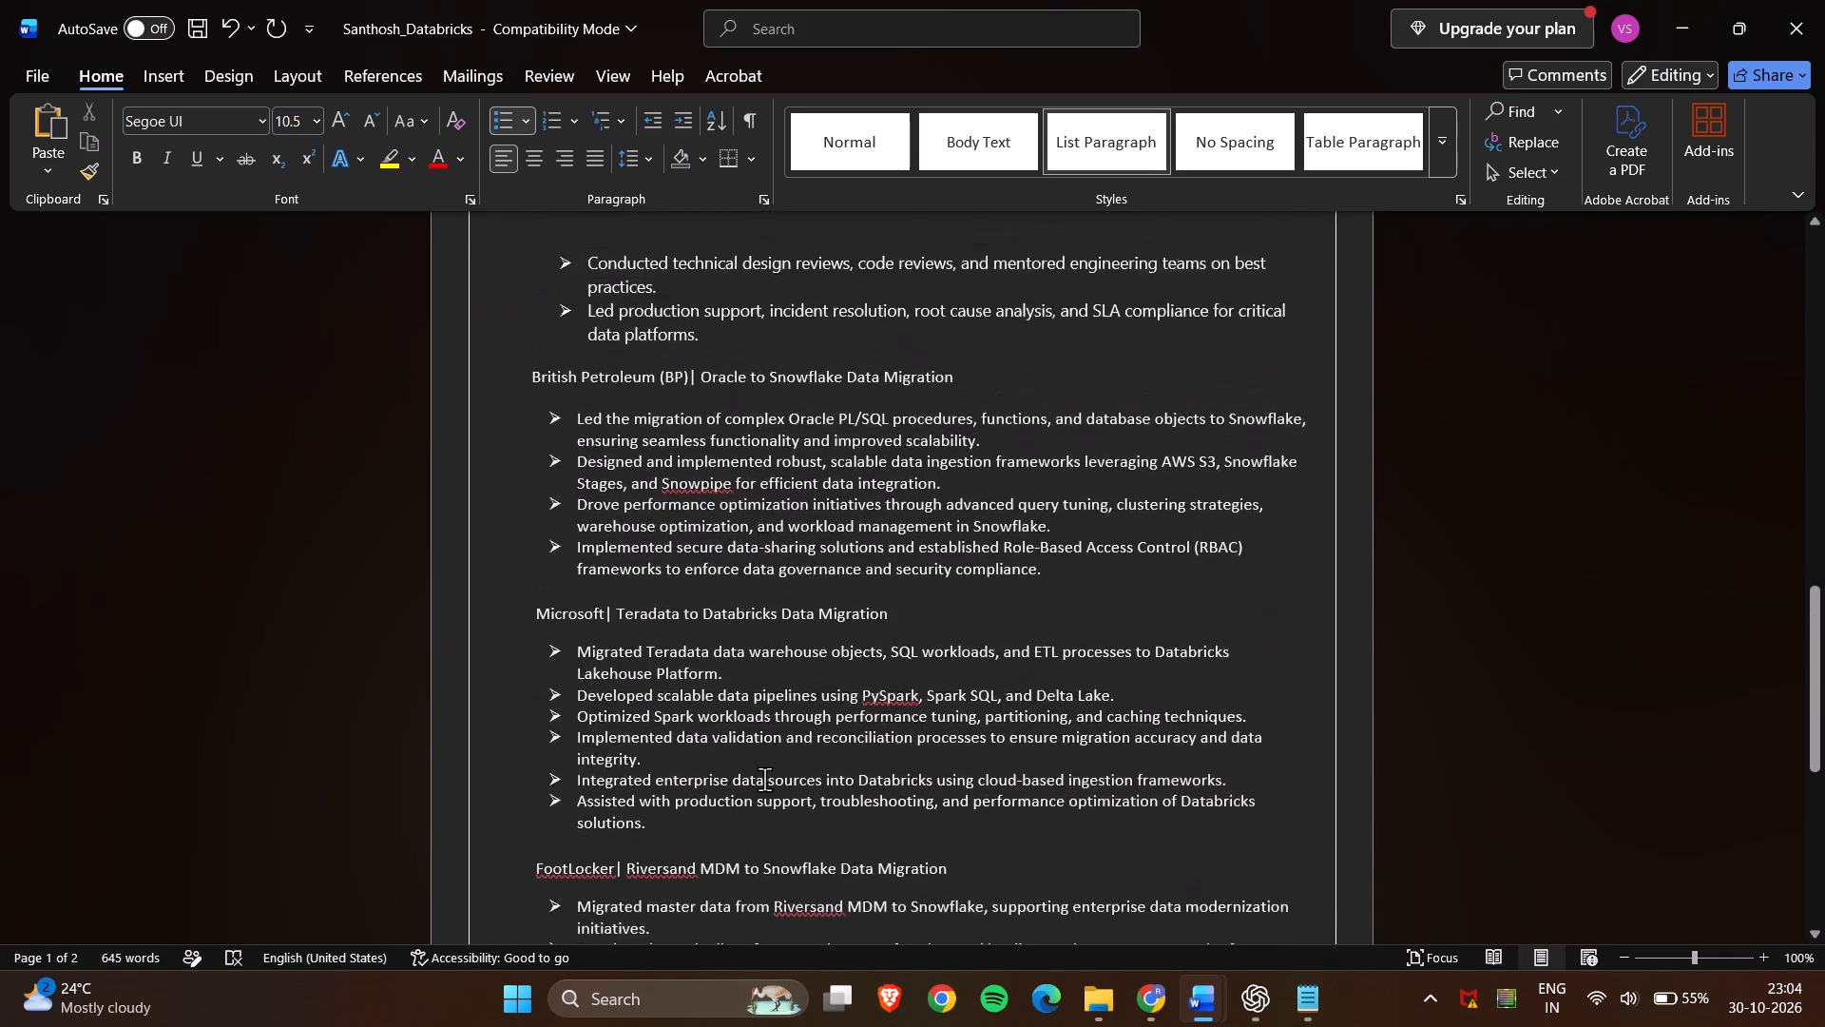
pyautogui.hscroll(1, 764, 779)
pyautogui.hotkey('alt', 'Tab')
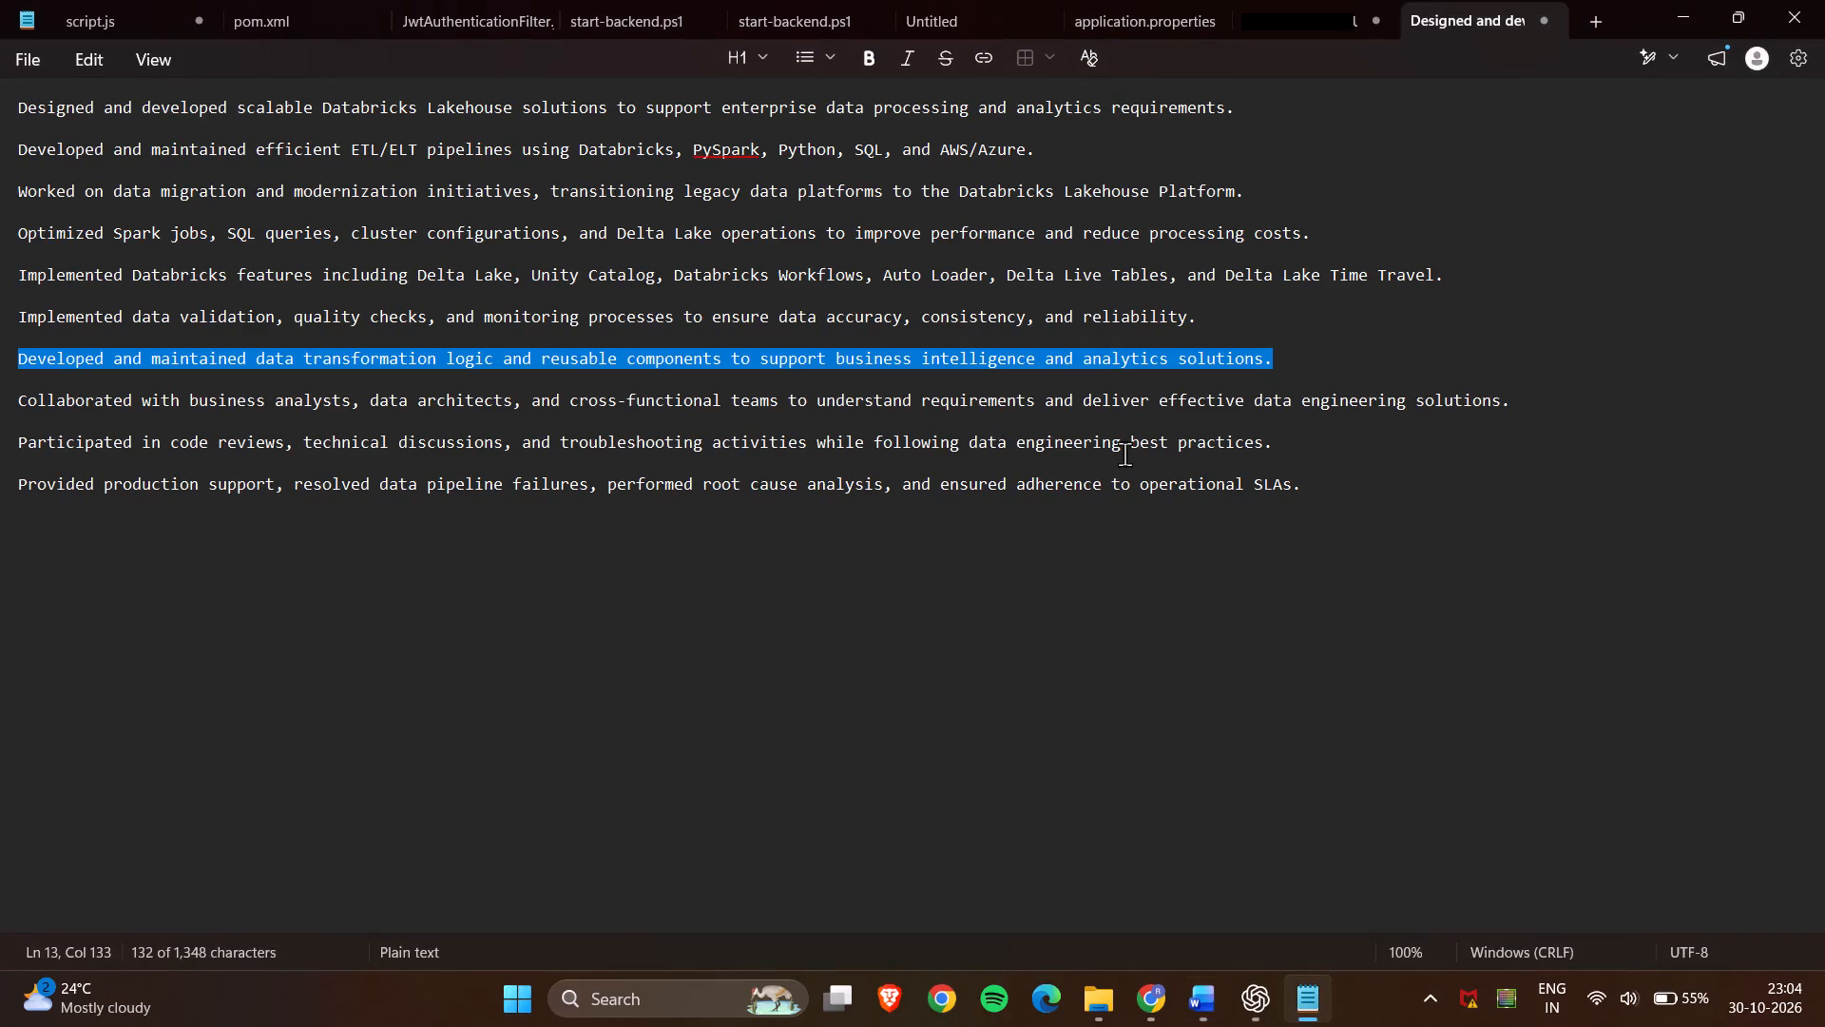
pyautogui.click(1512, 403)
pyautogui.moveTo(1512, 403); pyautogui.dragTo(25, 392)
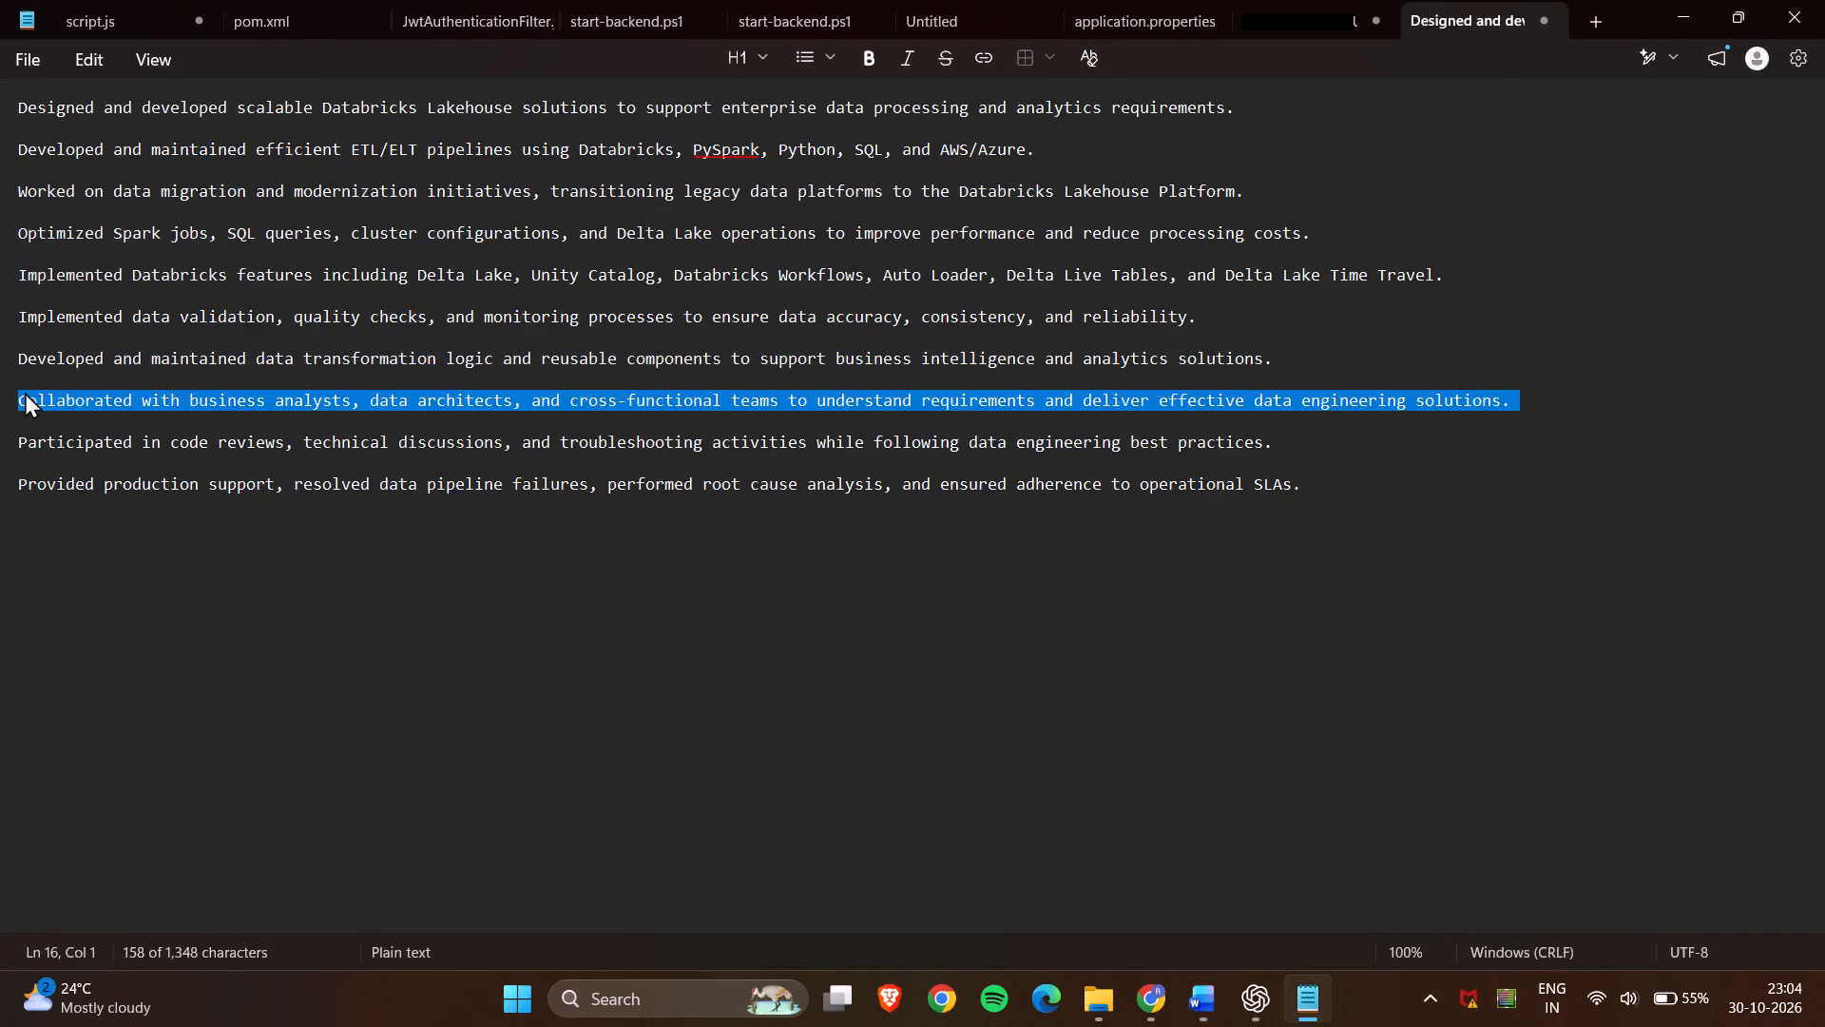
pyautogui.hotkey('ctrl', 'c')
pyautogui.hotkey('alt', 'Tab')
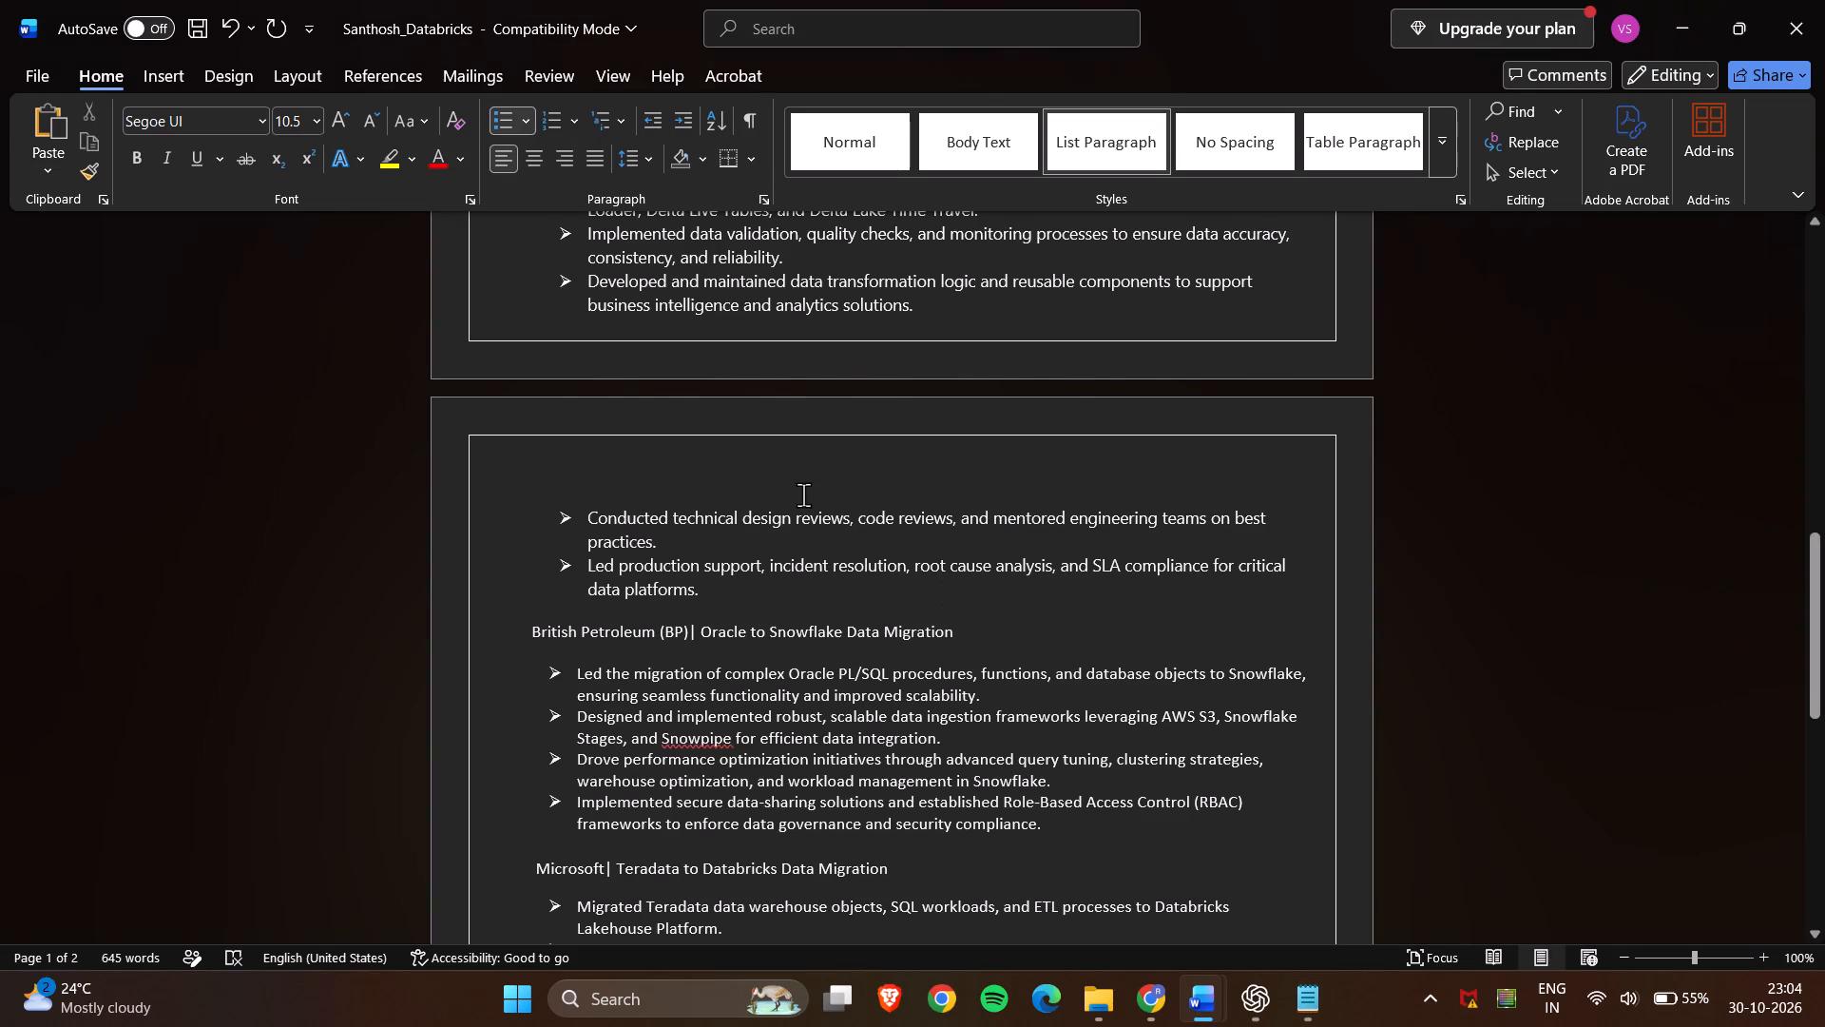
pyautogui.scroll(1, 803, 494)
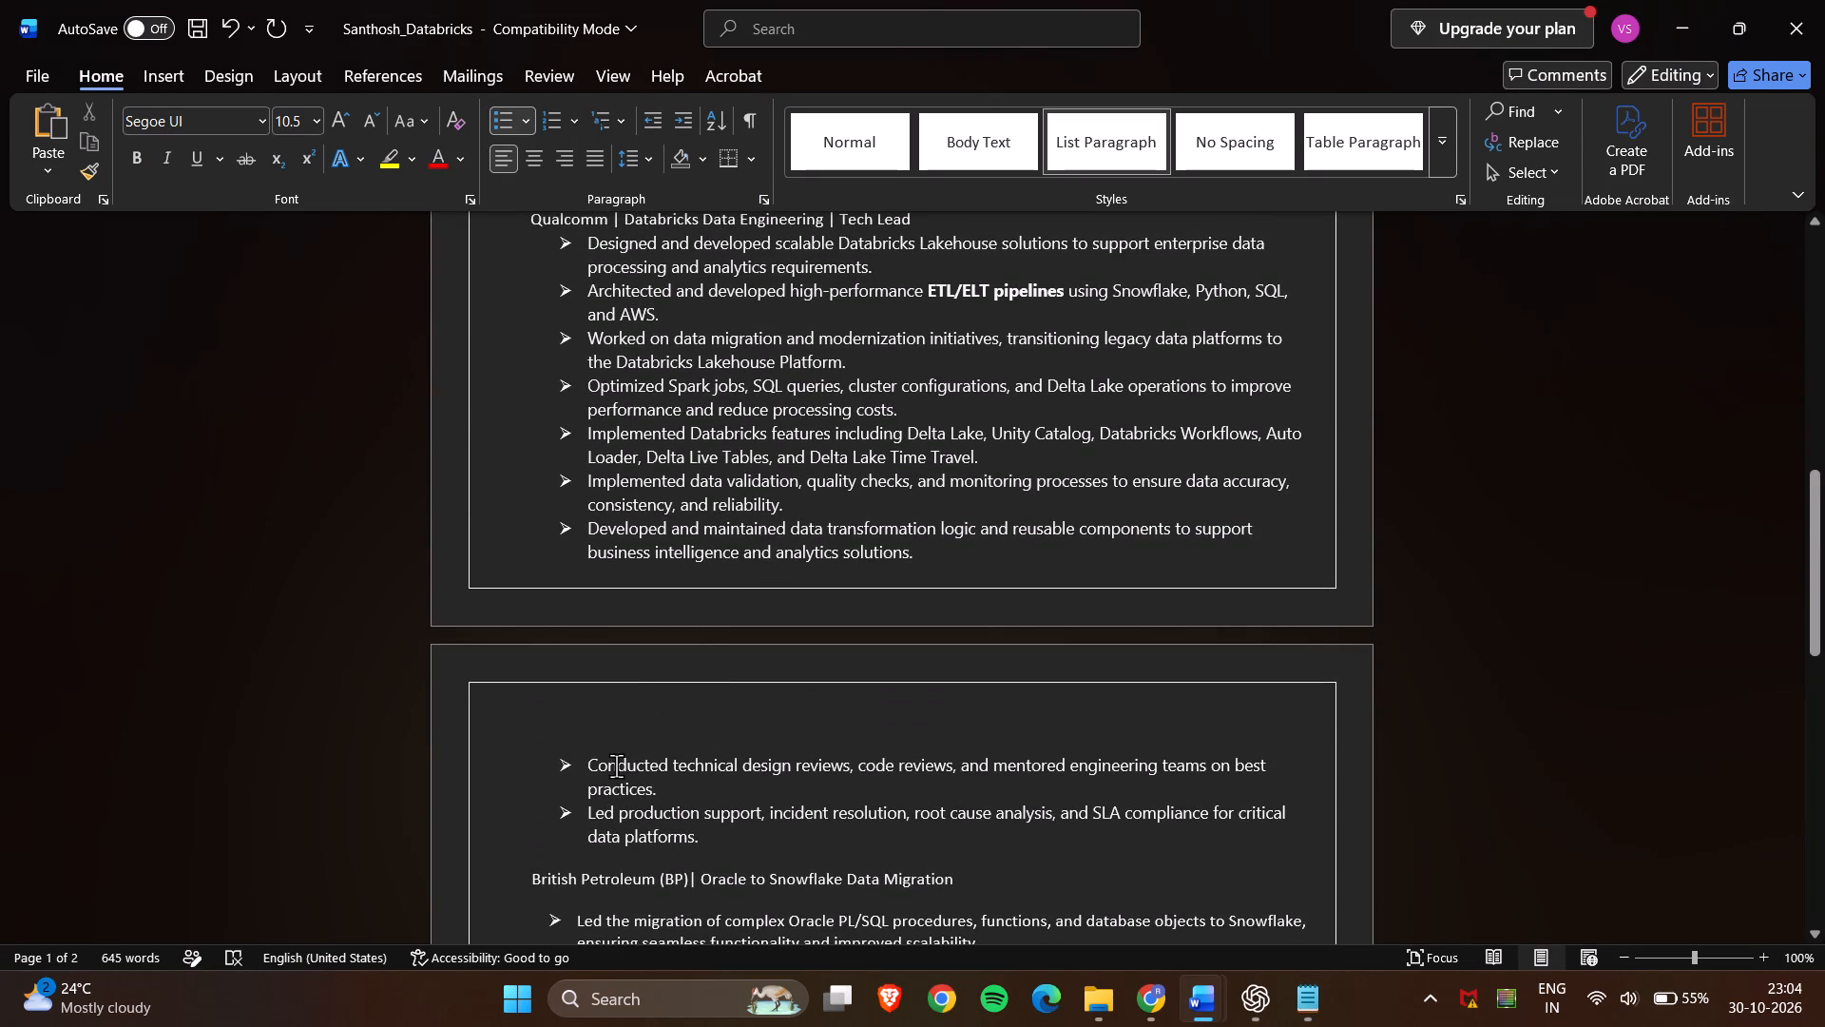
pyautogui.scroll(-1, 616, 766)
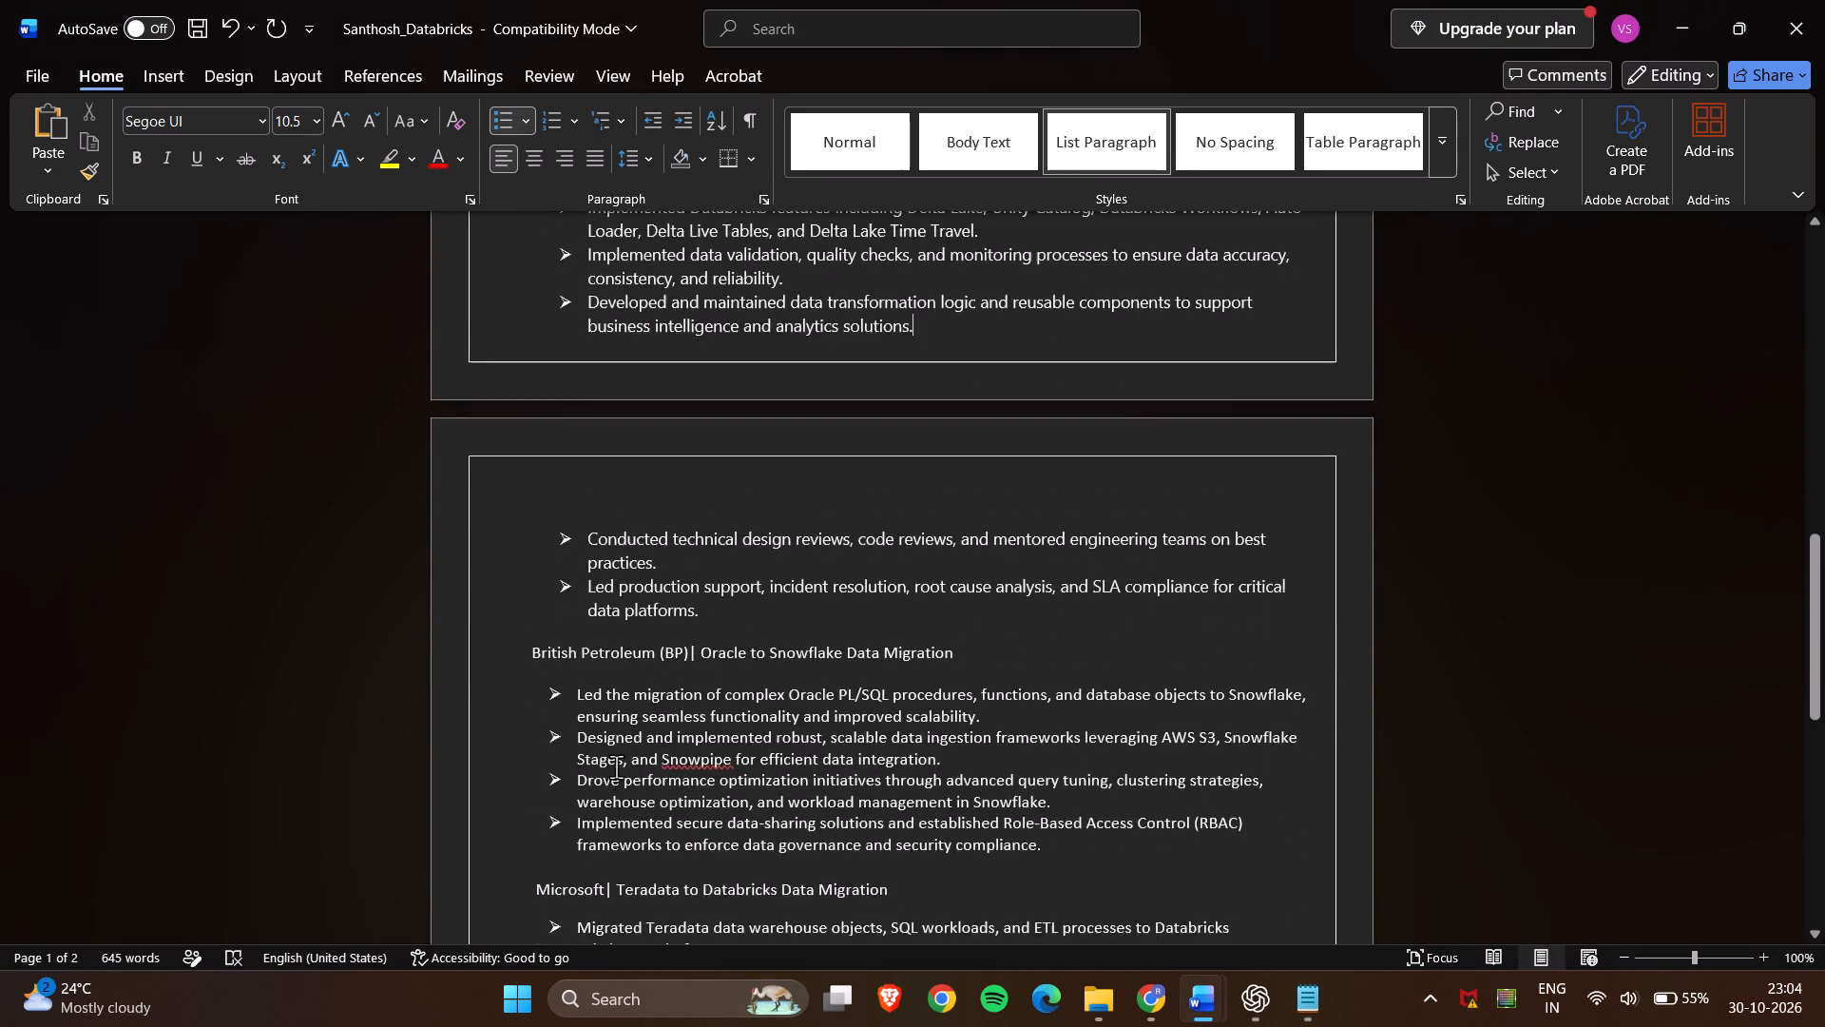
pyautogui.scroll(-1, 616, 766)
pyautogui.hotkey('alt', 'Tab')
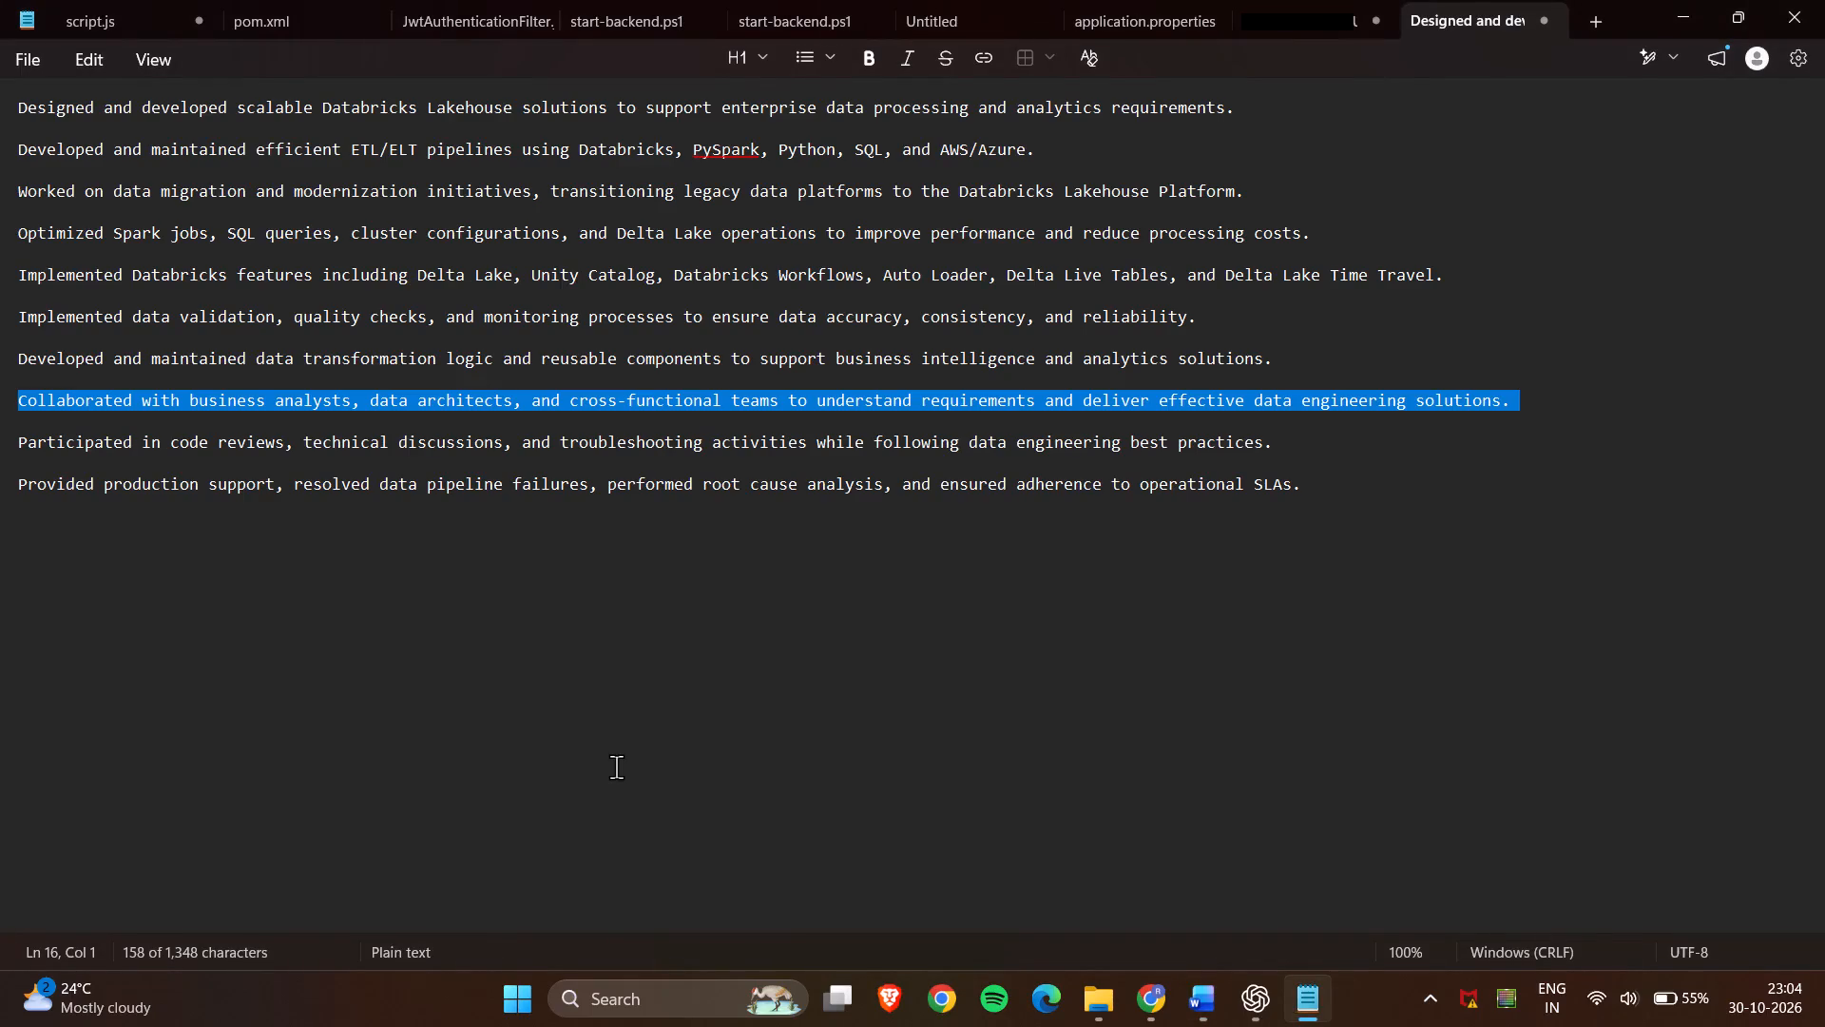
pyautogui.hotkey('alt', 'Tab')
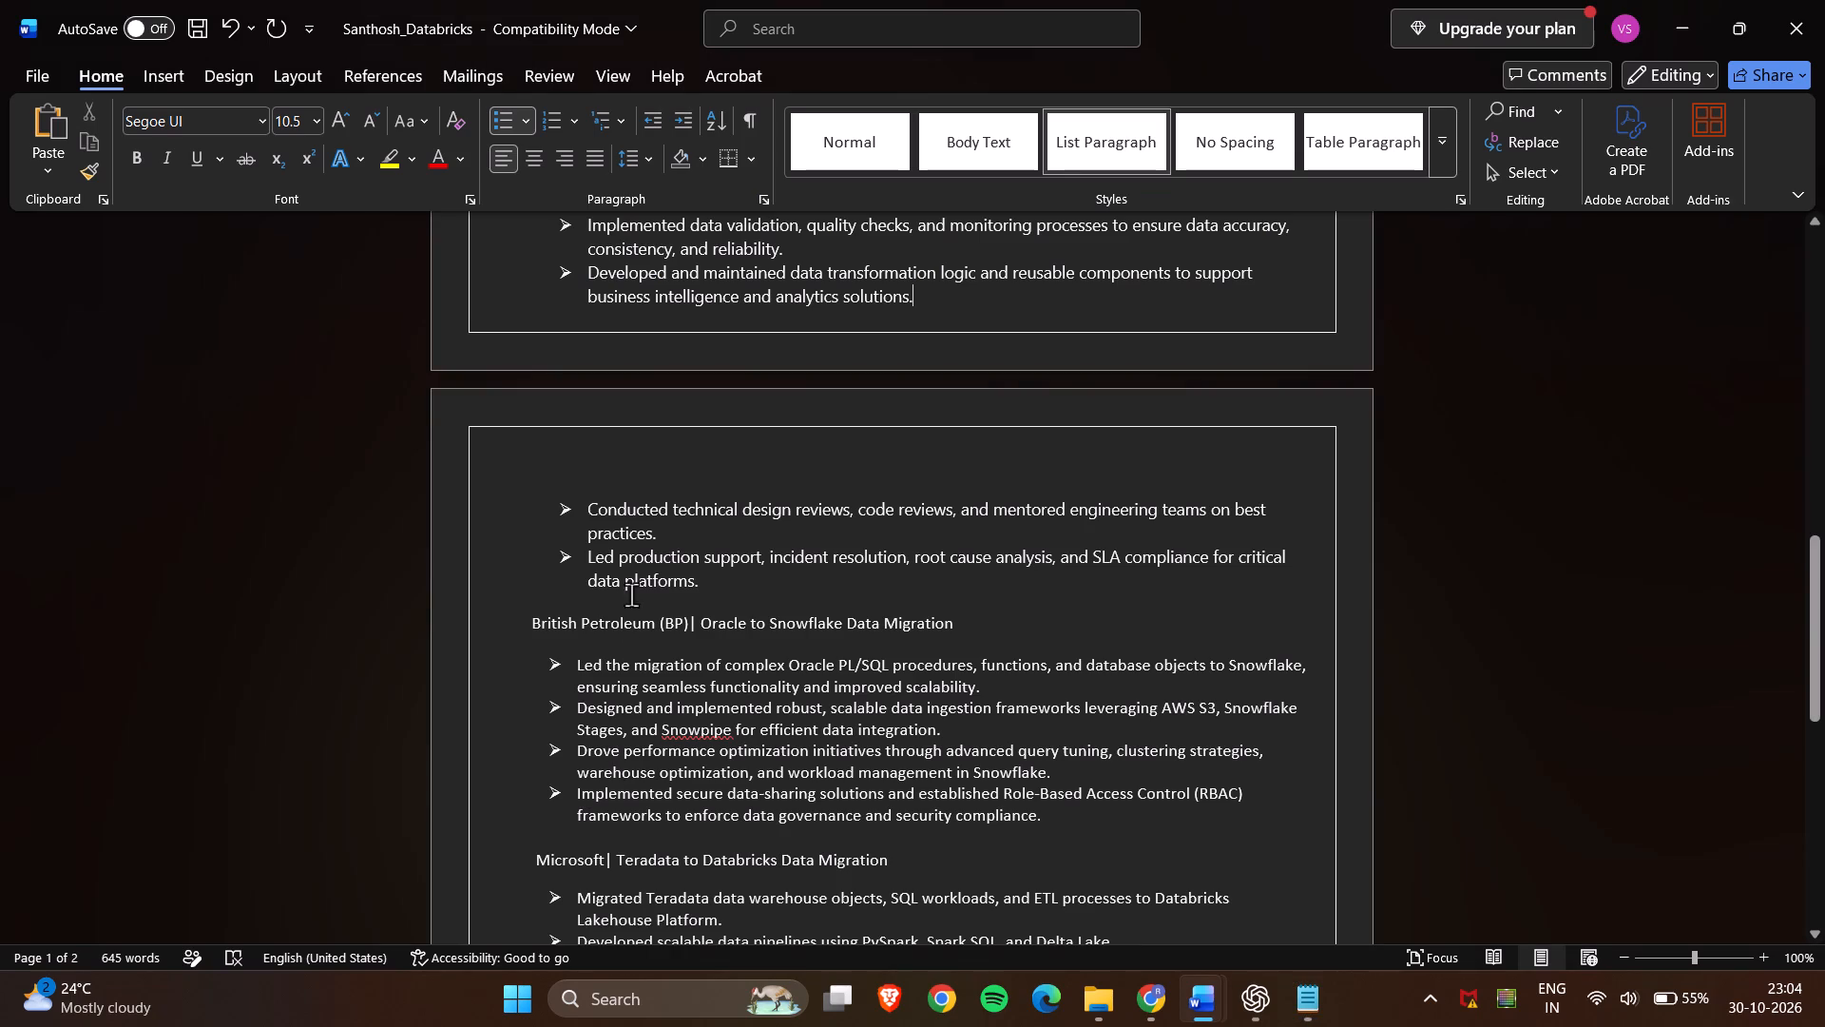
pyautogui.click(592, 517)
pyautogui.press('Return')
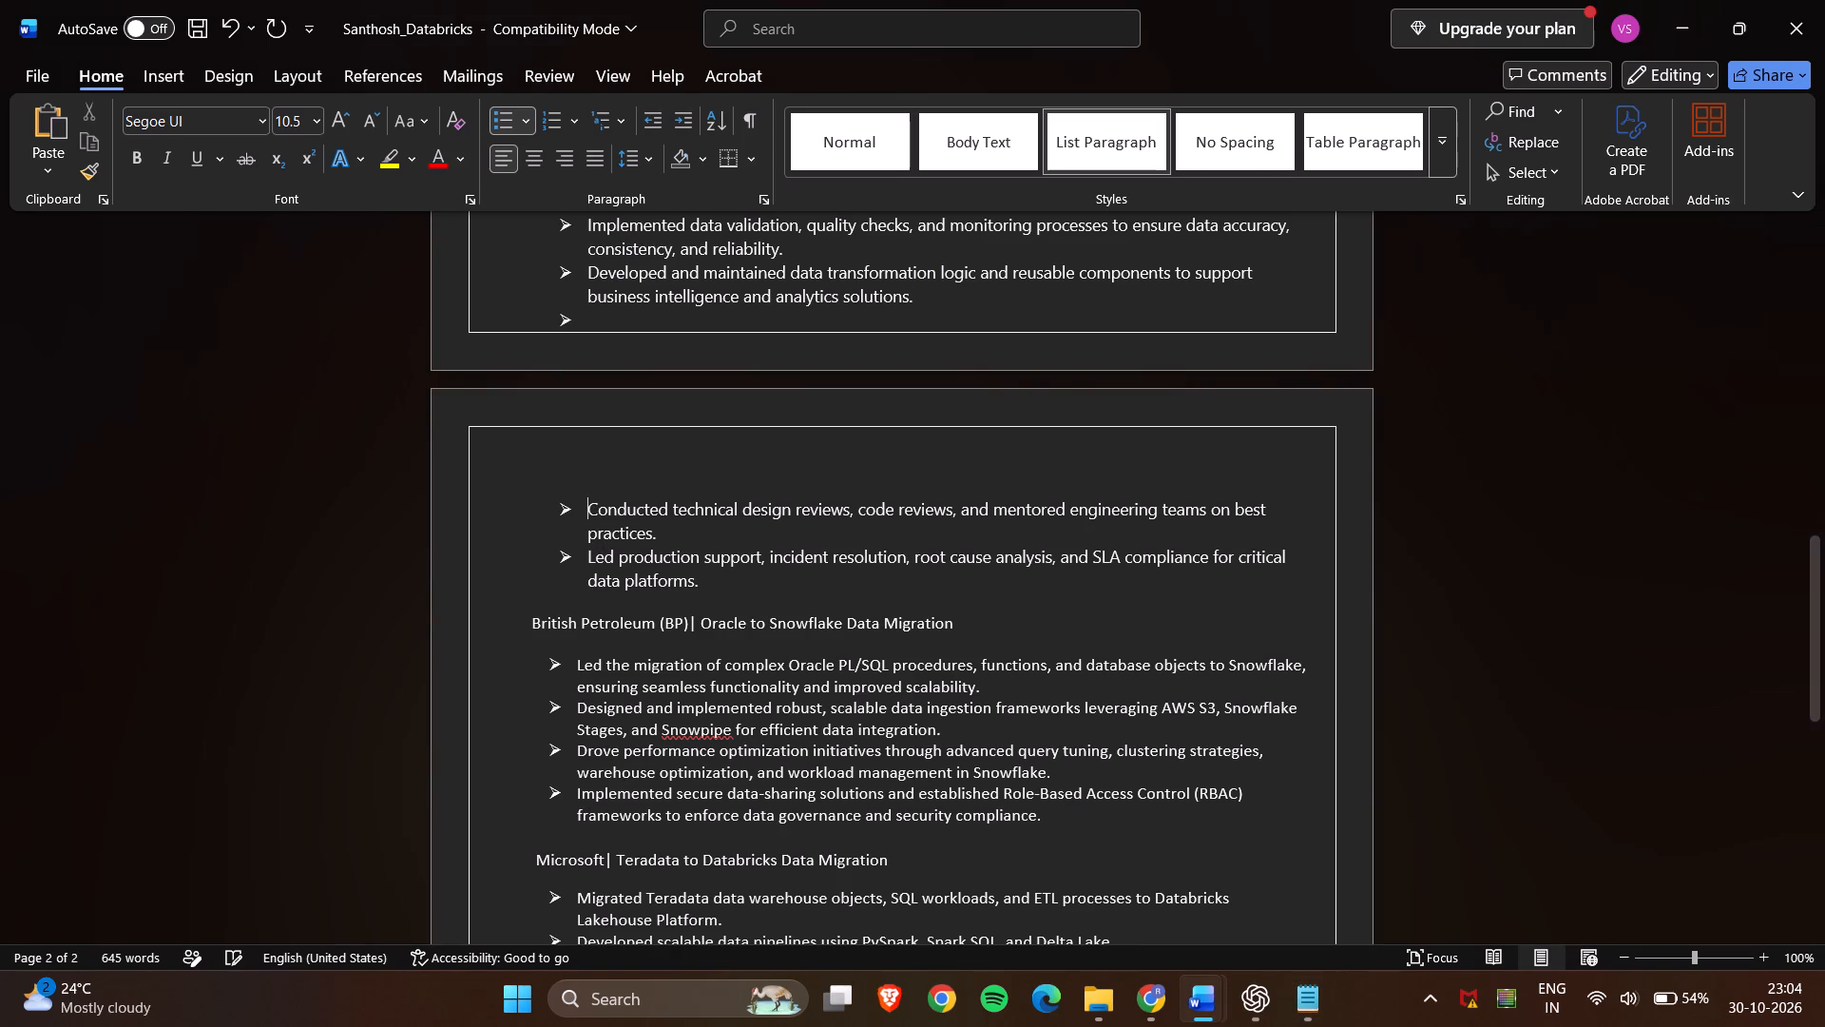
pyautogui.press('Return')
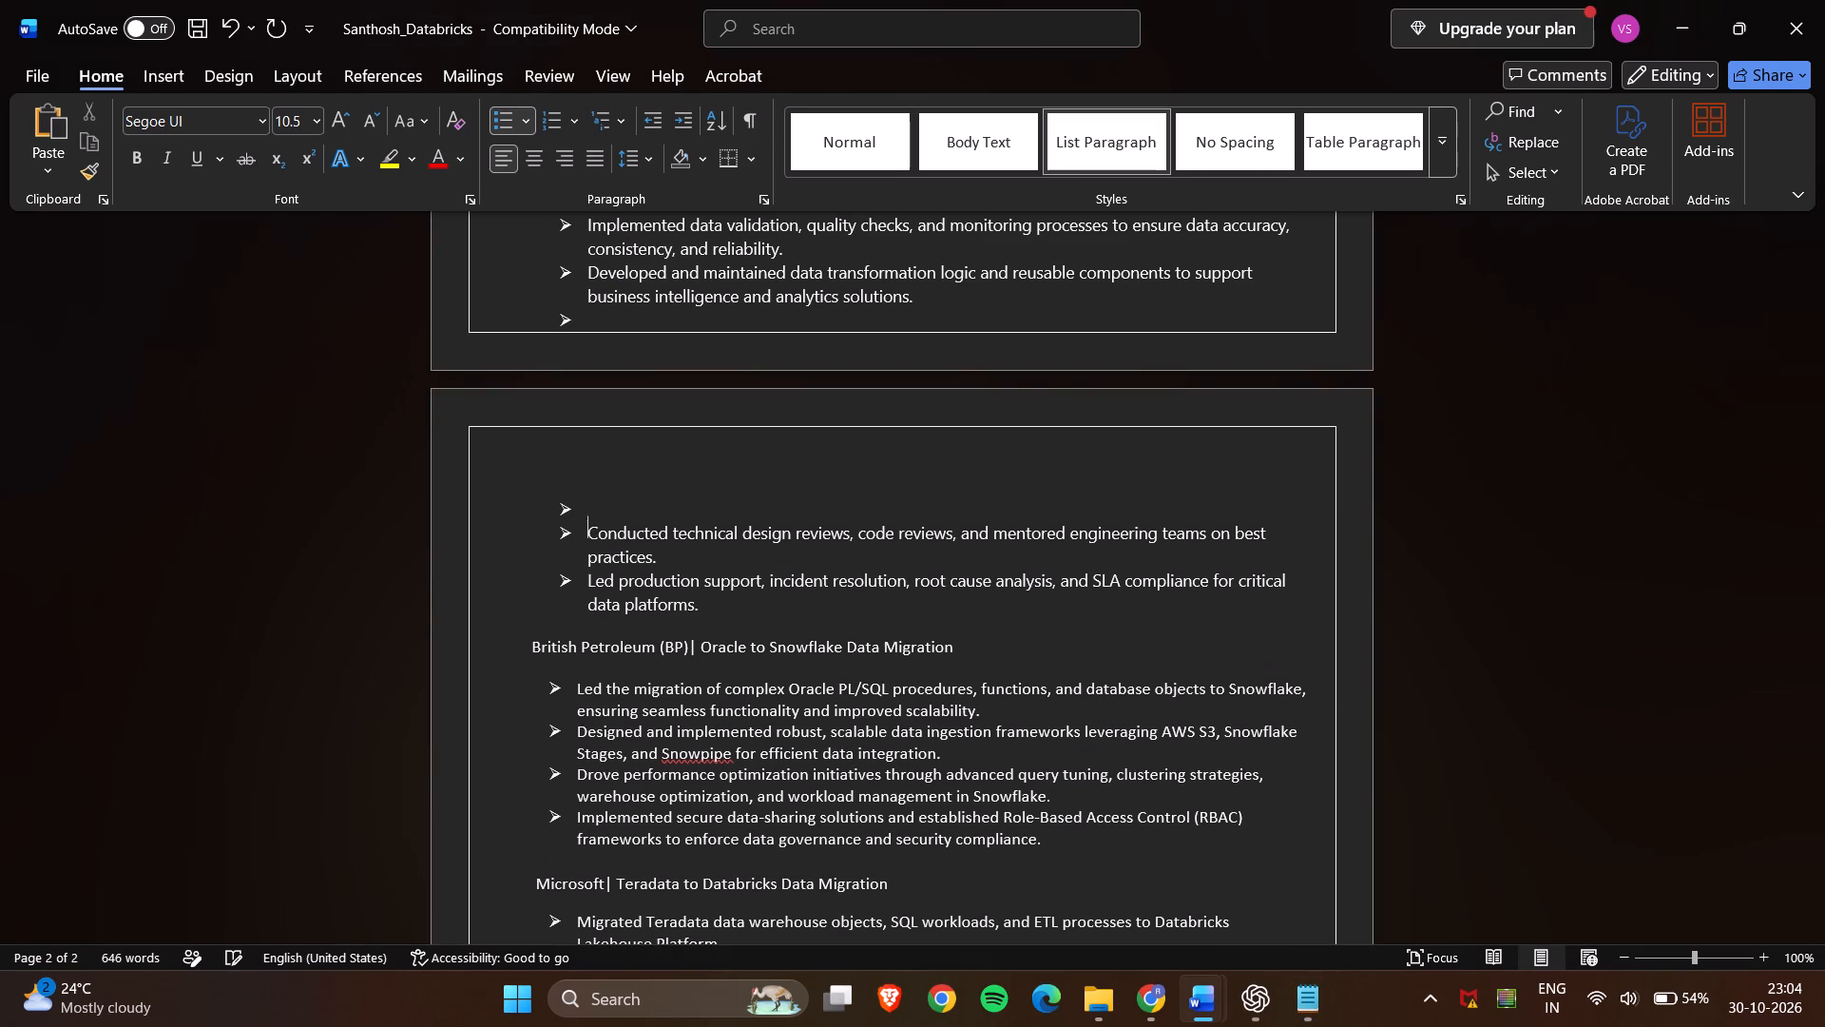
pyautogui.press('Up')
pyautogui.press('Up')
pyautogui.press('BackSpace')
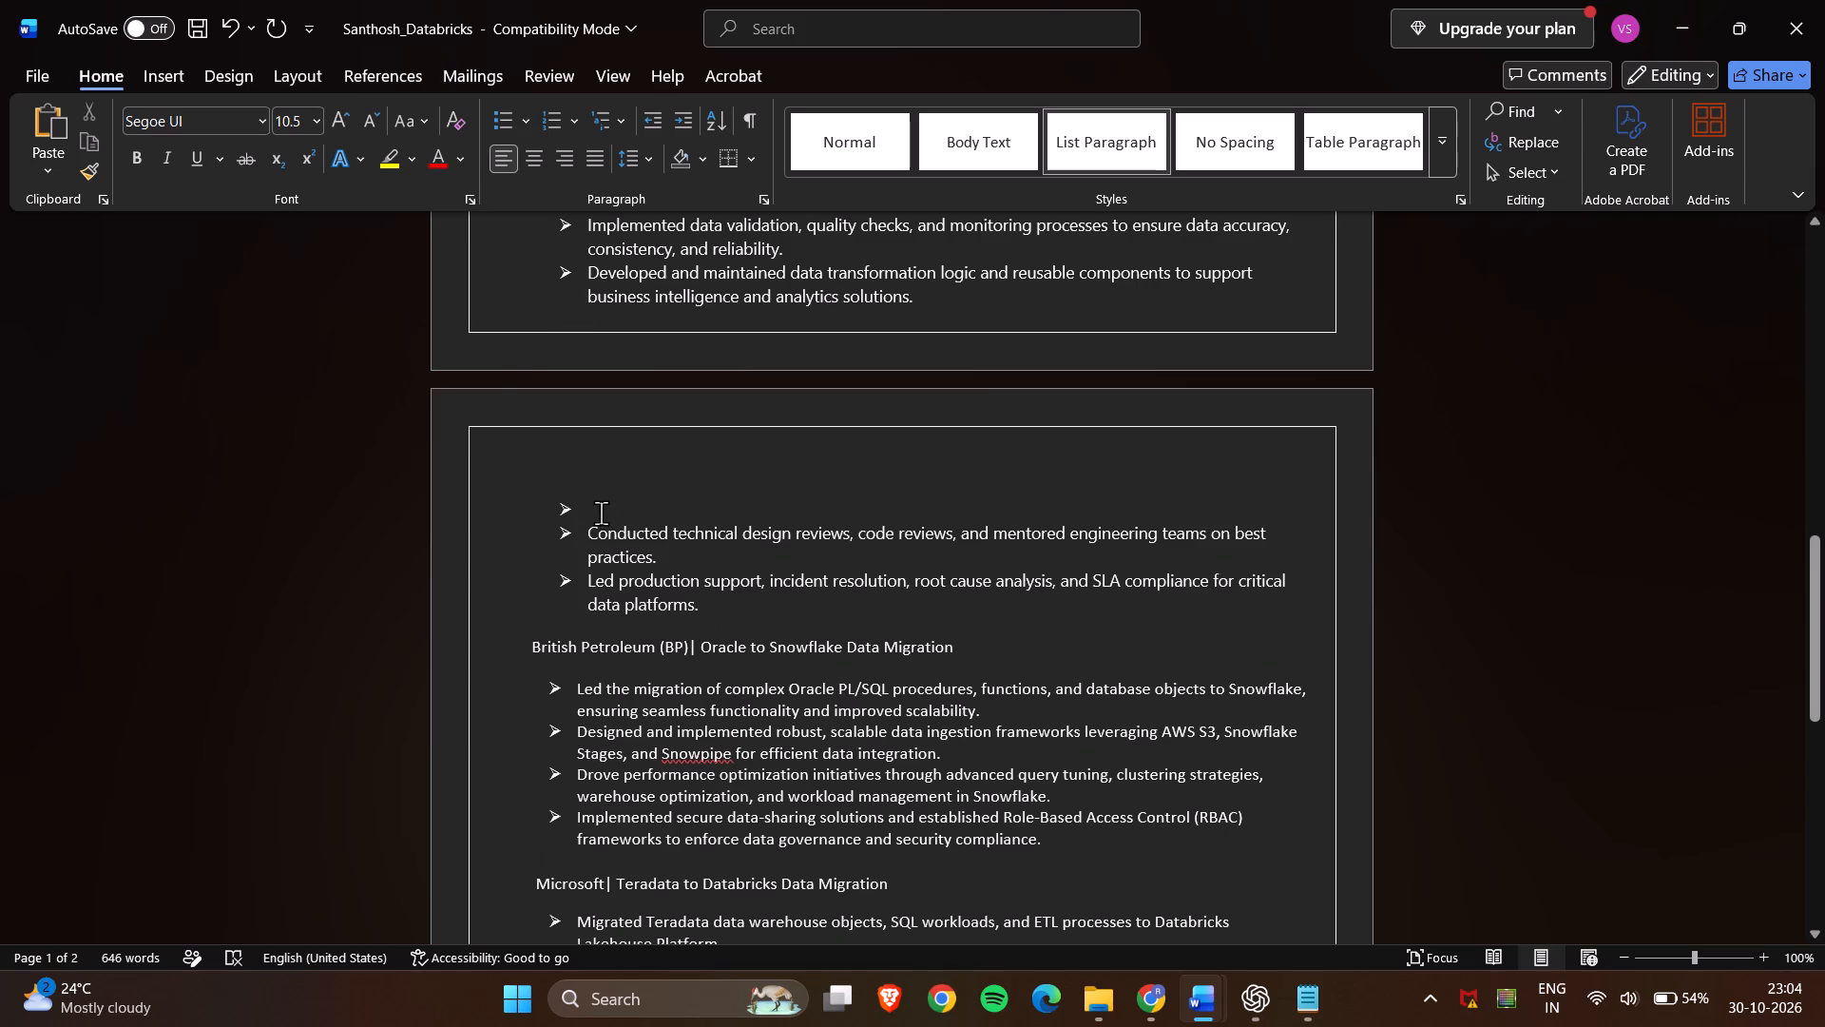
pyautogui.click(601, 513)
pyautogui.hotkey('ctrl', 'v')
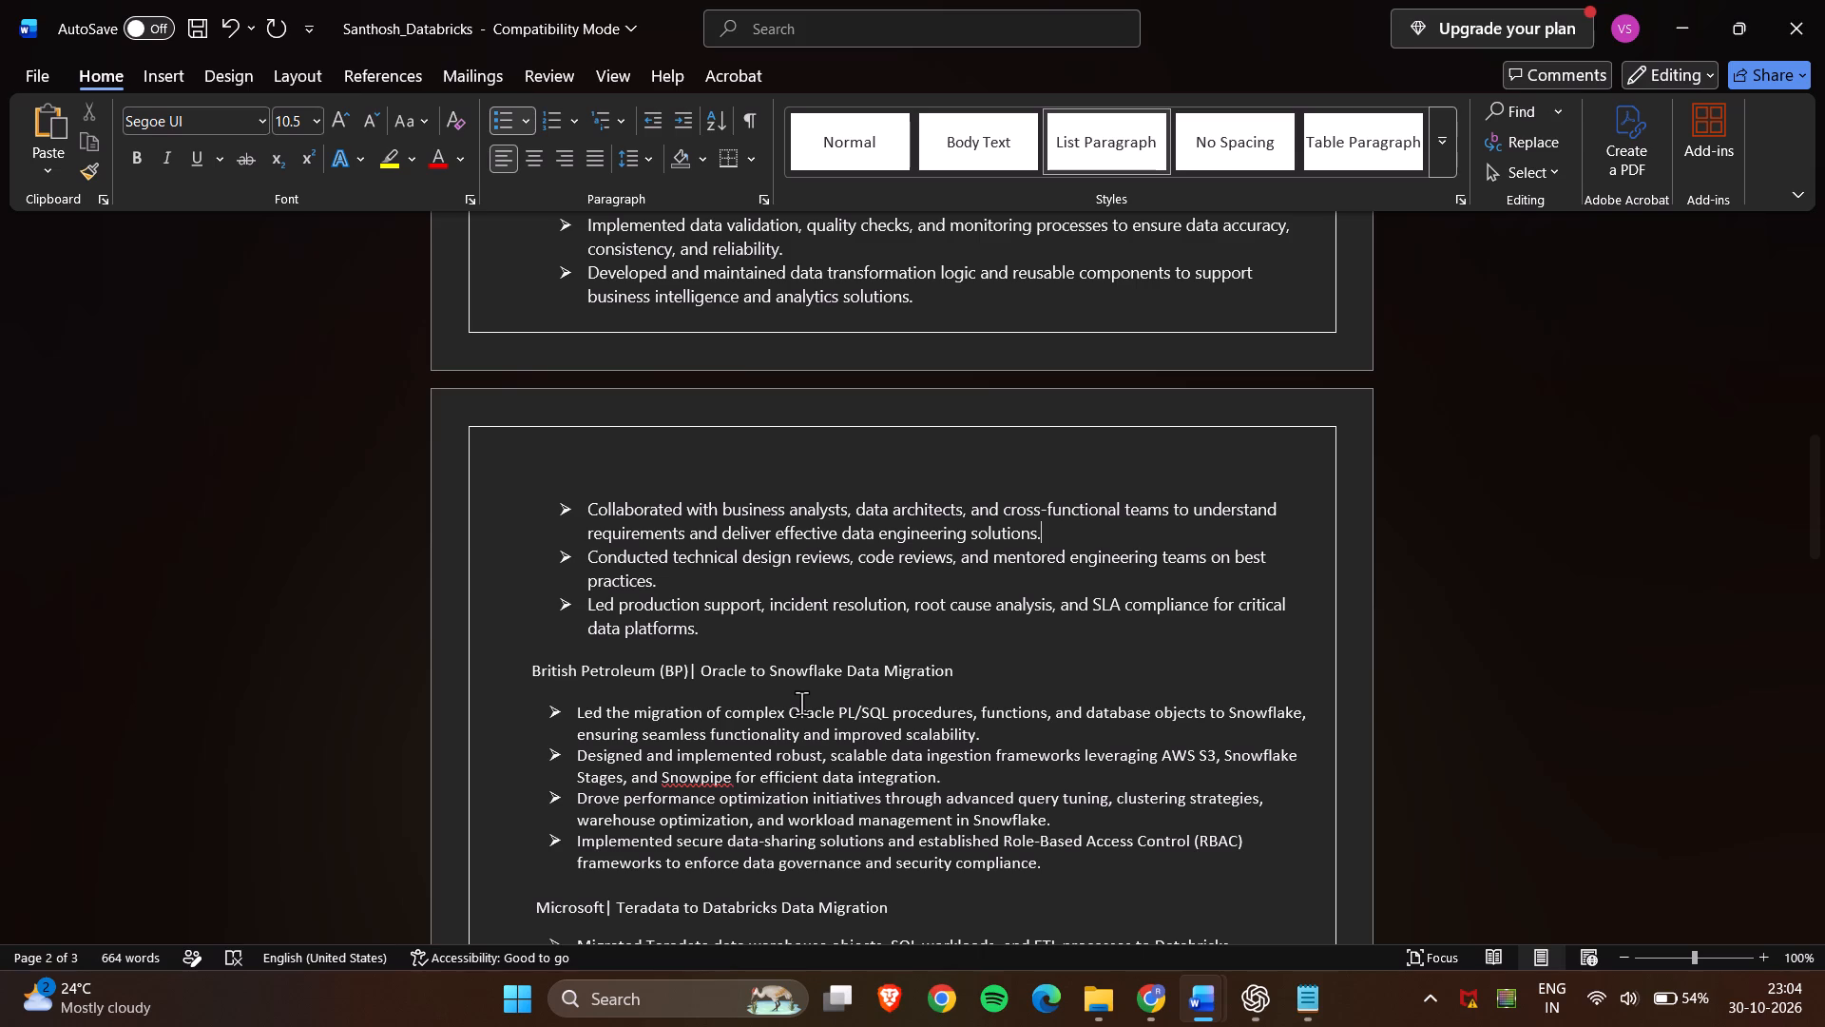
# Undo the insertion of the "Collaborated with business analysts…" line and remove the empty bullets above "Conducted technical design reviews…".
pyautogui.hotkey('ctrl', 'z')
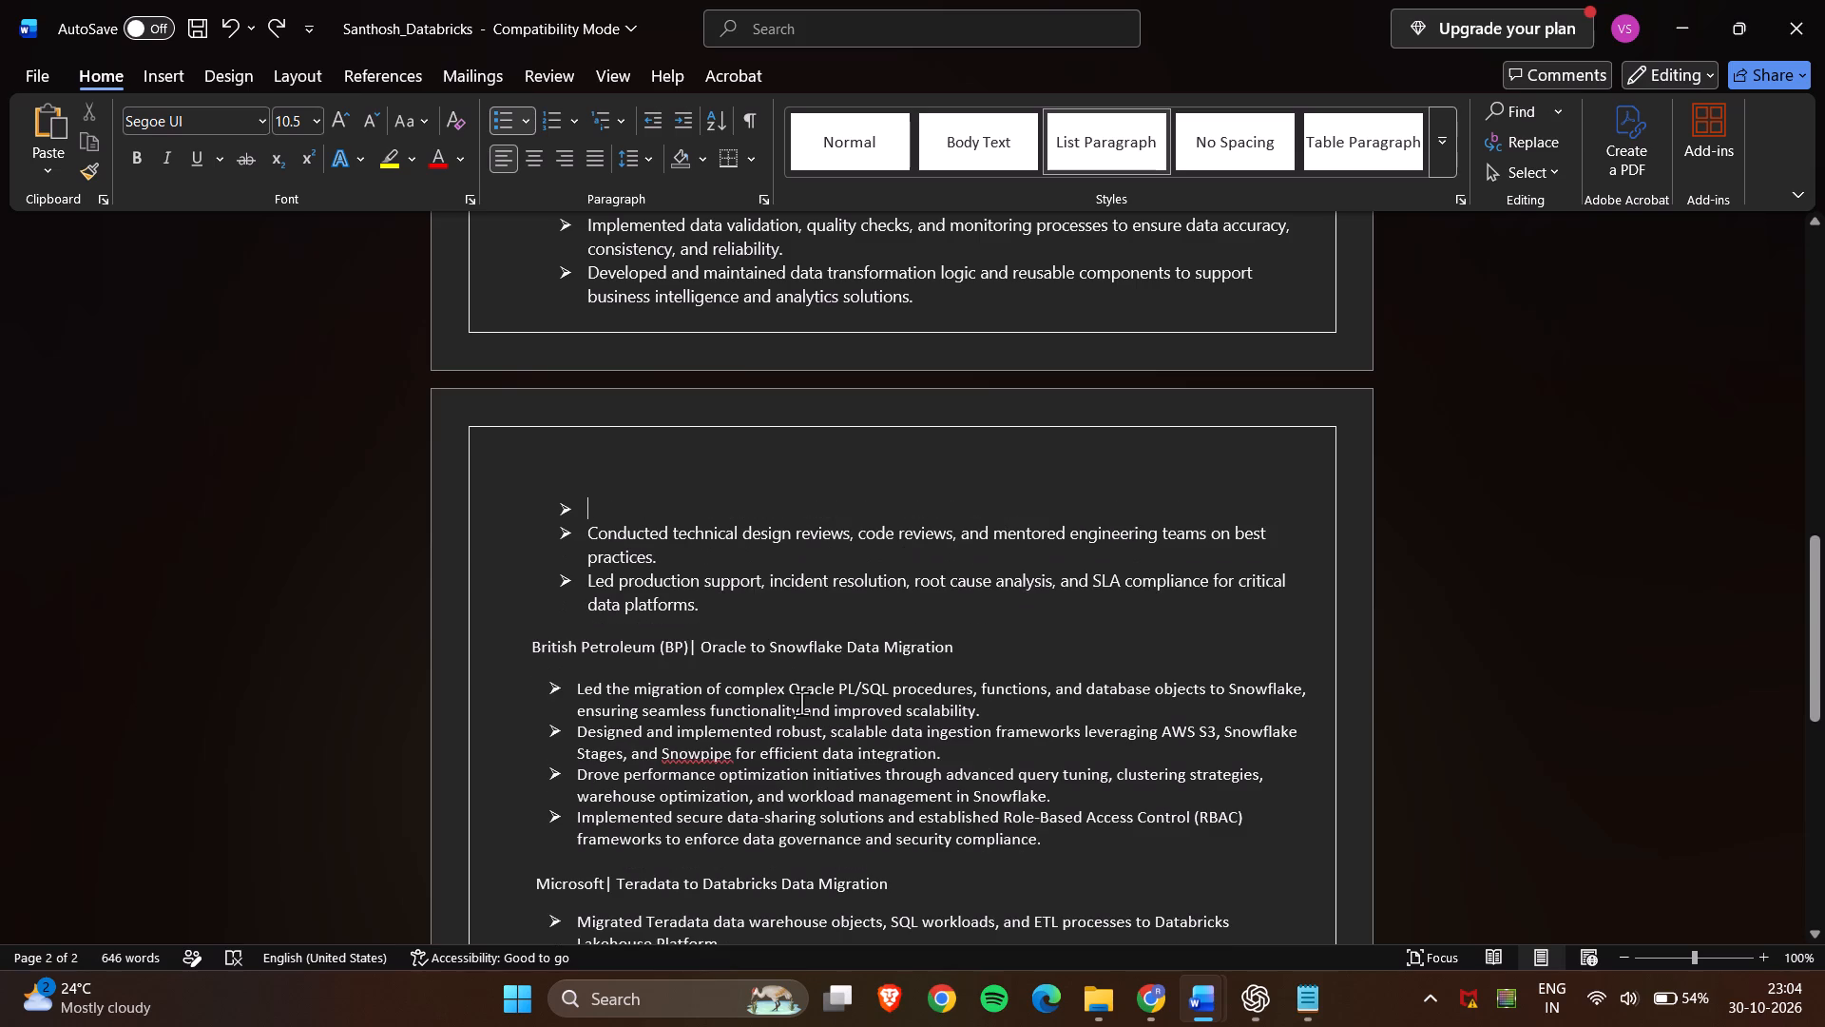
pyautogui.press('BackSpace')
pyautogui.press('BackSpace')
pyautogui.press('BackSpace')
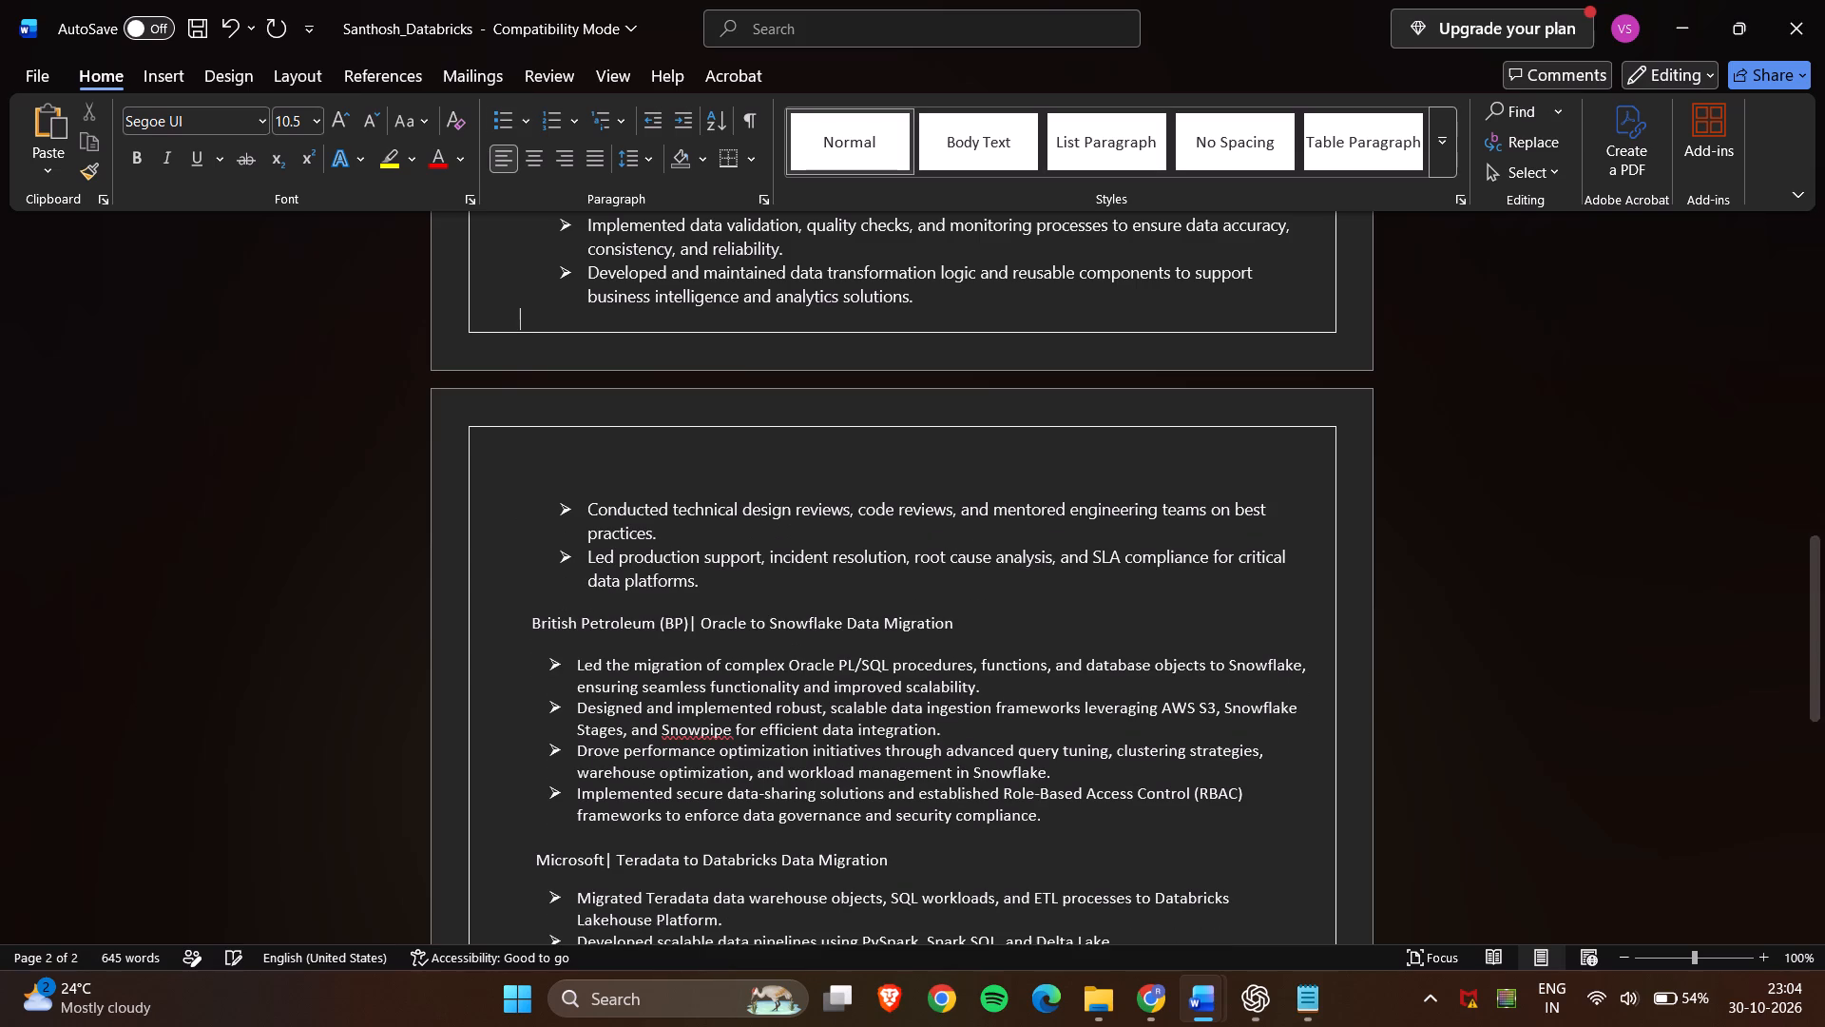
# Save the Databricks resume.
pyautogui.hotkey('ctrl', 's')
# Replace the resume's last Qualcomm bullet, "Led production support…", with Notepad's last line, "Provided production support, resolved data pipeline failures…".
pyautogui.hotkey('alt', 'Tab')
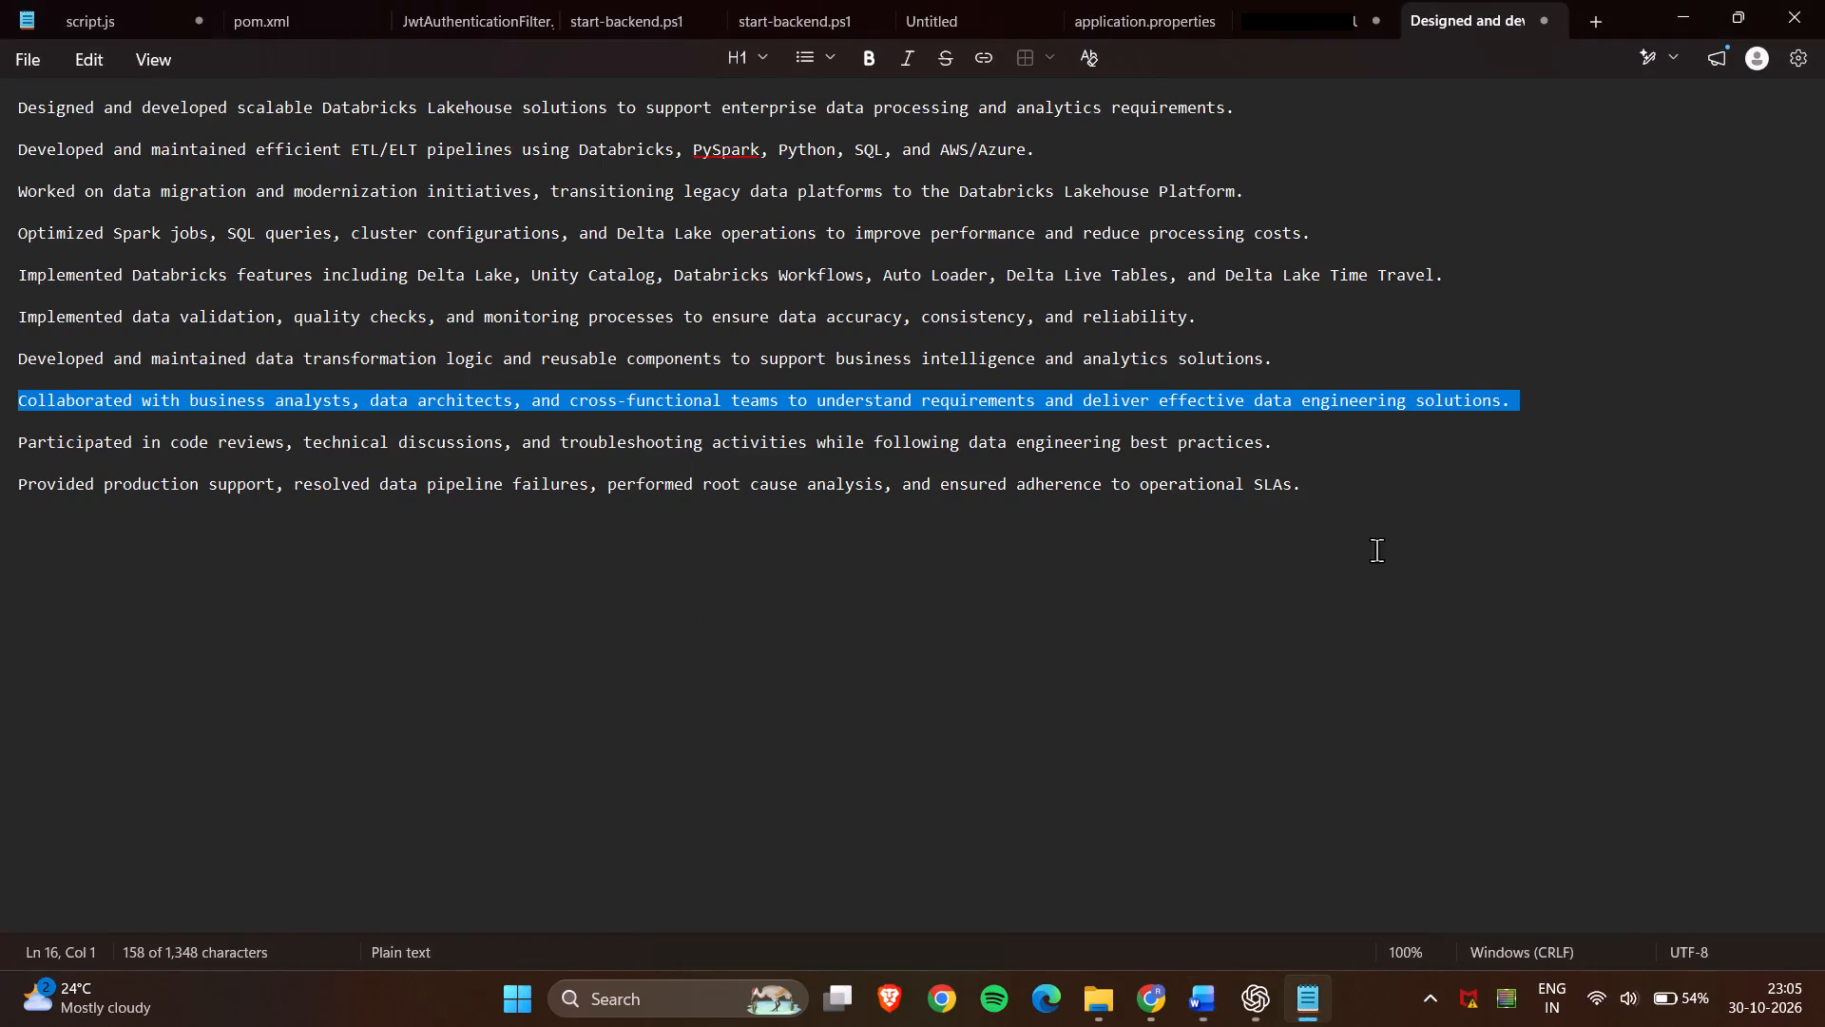
pyautogui.moveTo(1304, 487); pyautogui.dragTo(491, 493)
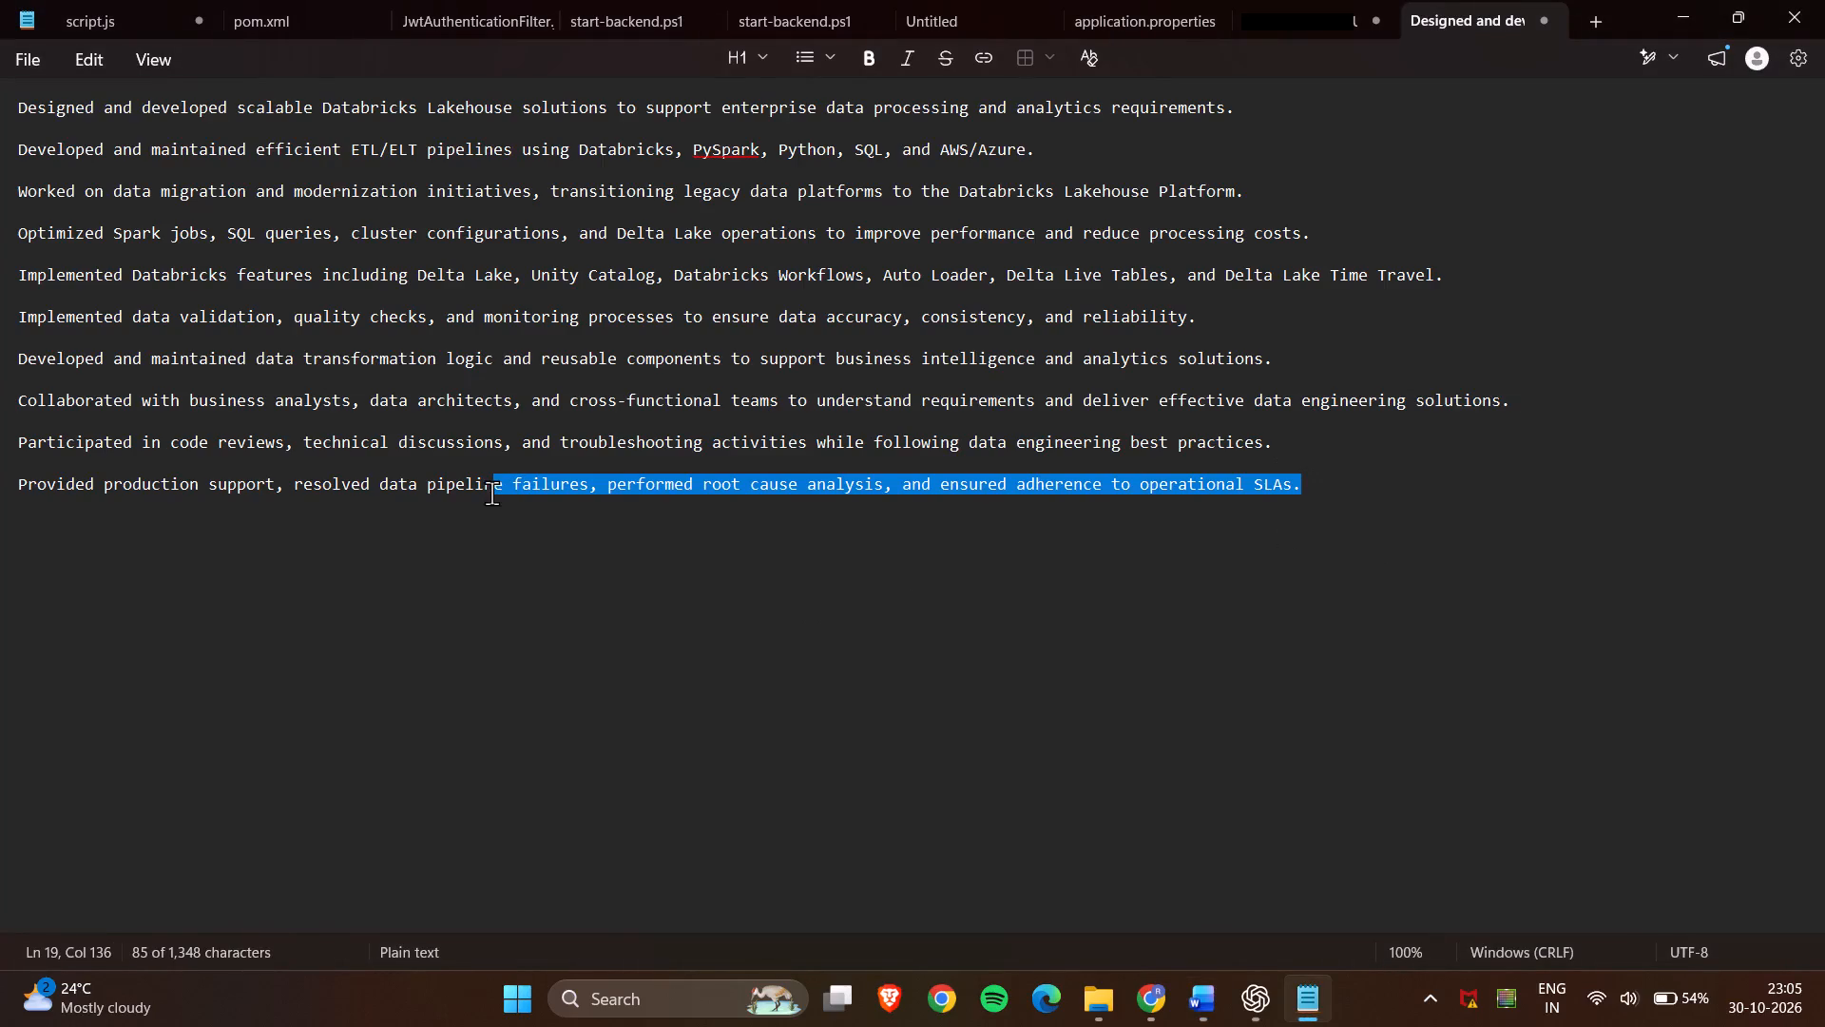
pyautogui.moveTo(491, 493); pyautogui.dragTo(18, 476)
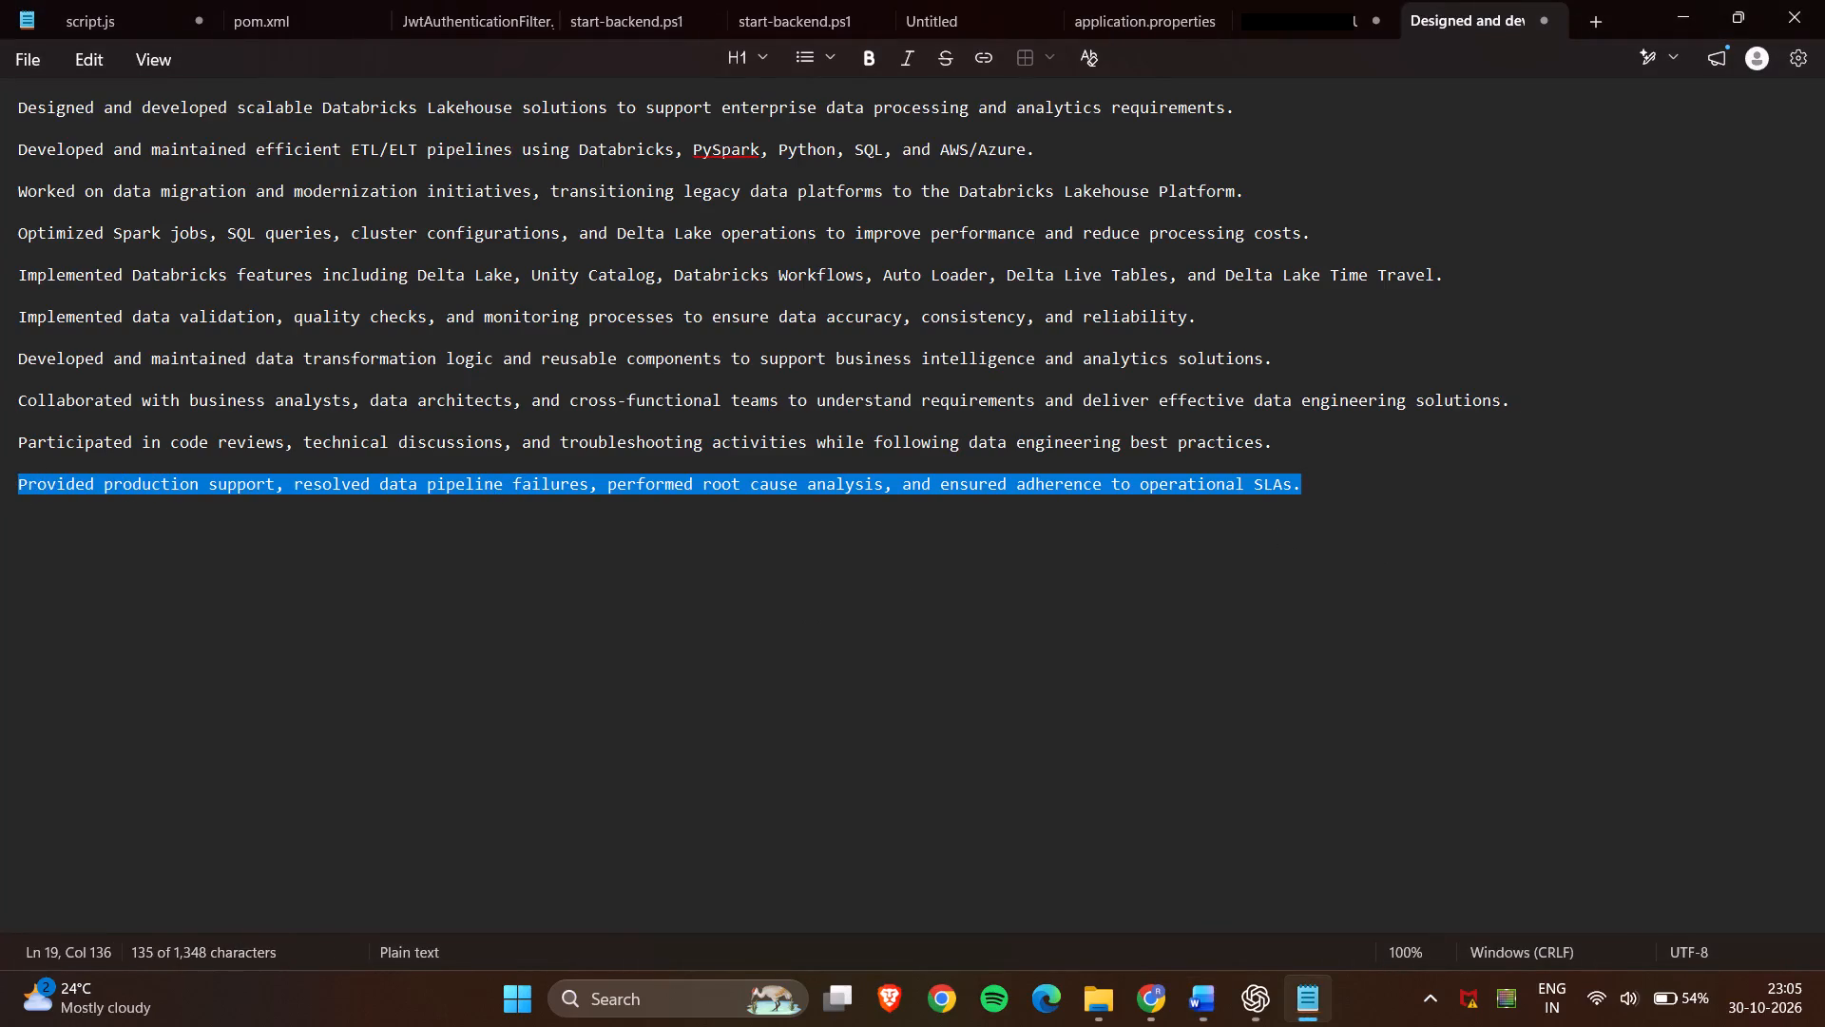
pyautogui.hotkey('ctrl', 'c')
pyautogui.hotkey('alt', 'Tab')
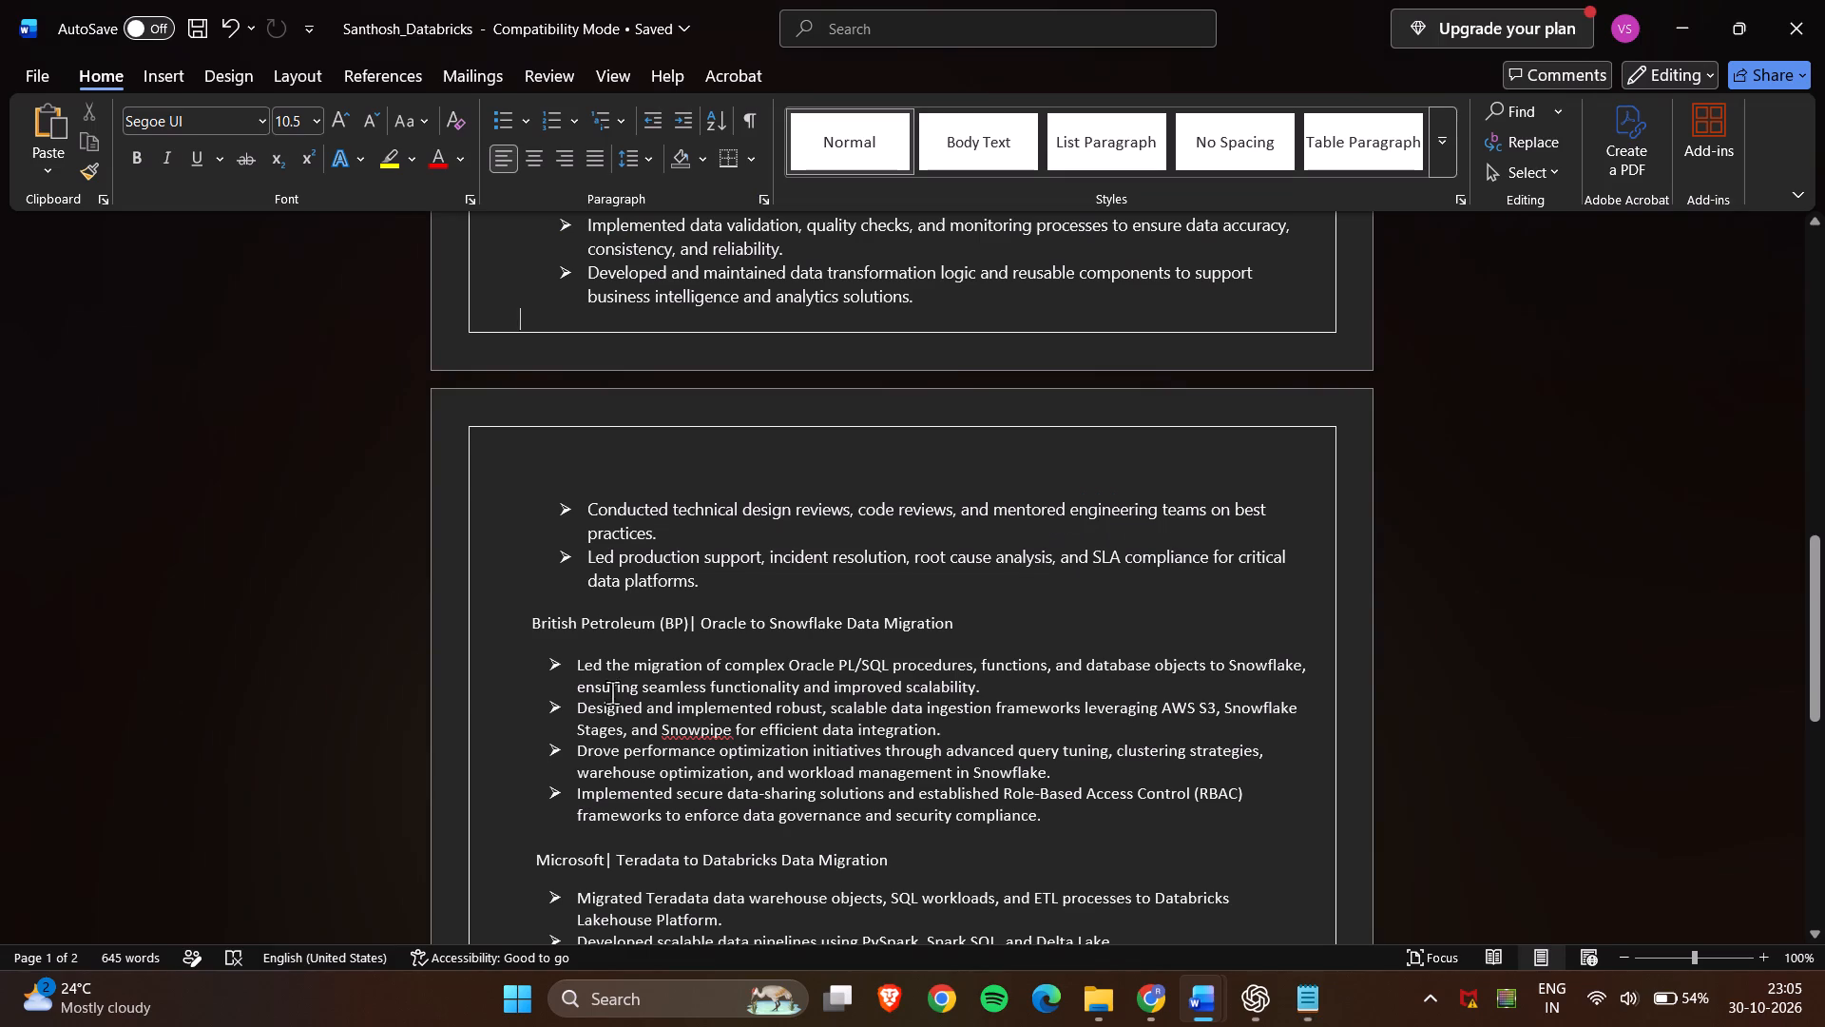
pyautogui.click(594, 562)
pyautogui.press('Left')
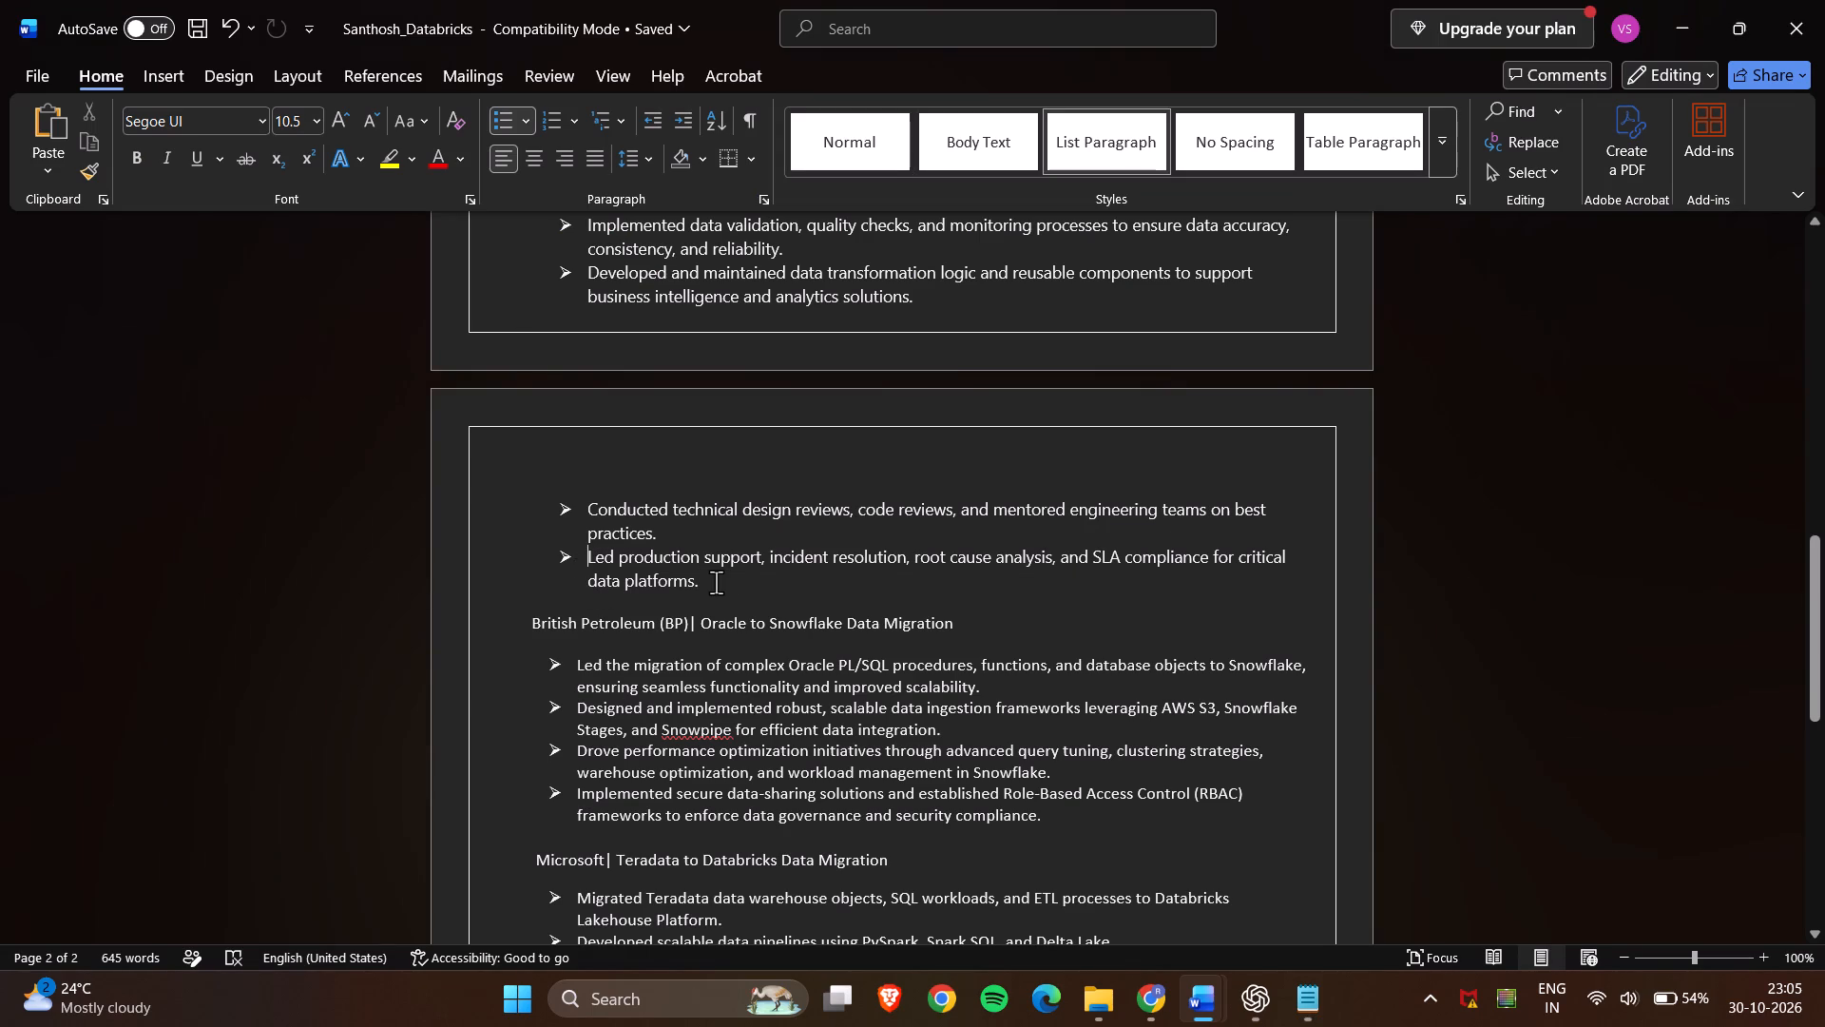
pyautogui.keyDown('shift'); pyautogui.click(716, 582); pyautogui.keyUp('shift')
pyautogui.hotkey('shift', 'Left')
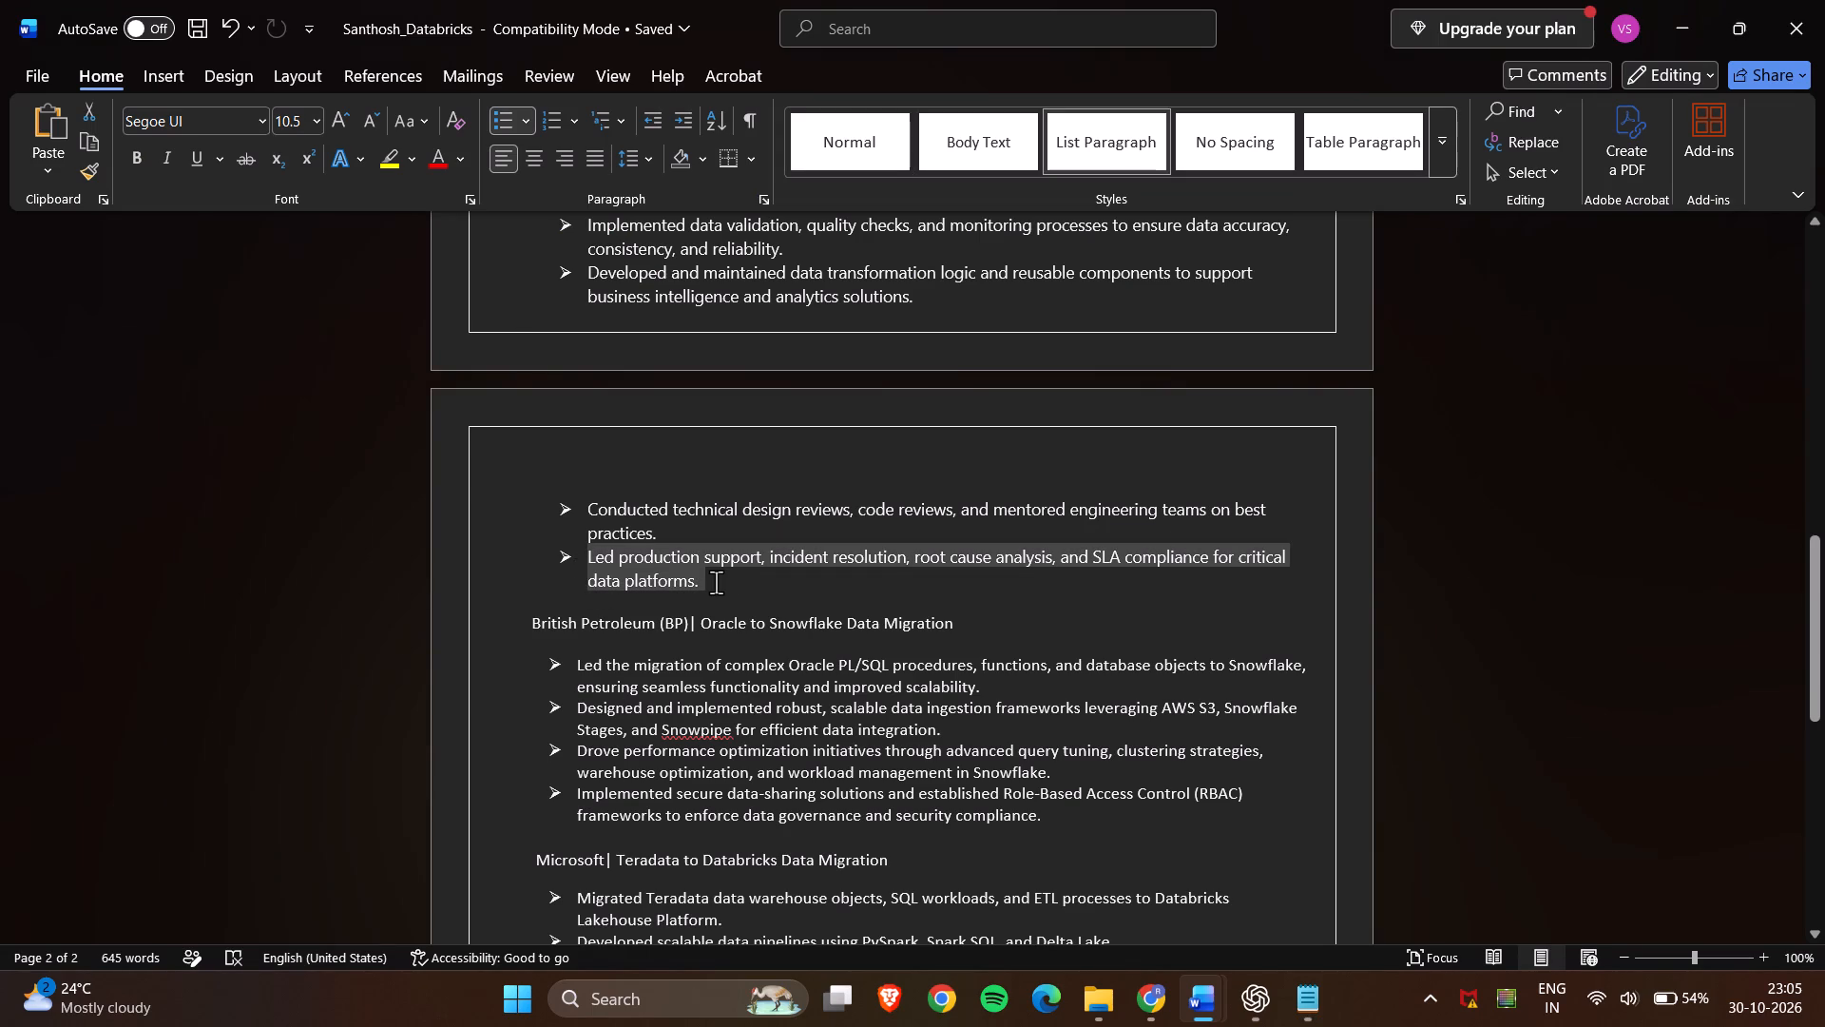
pyautogui.hotkey('shift', 'Left')
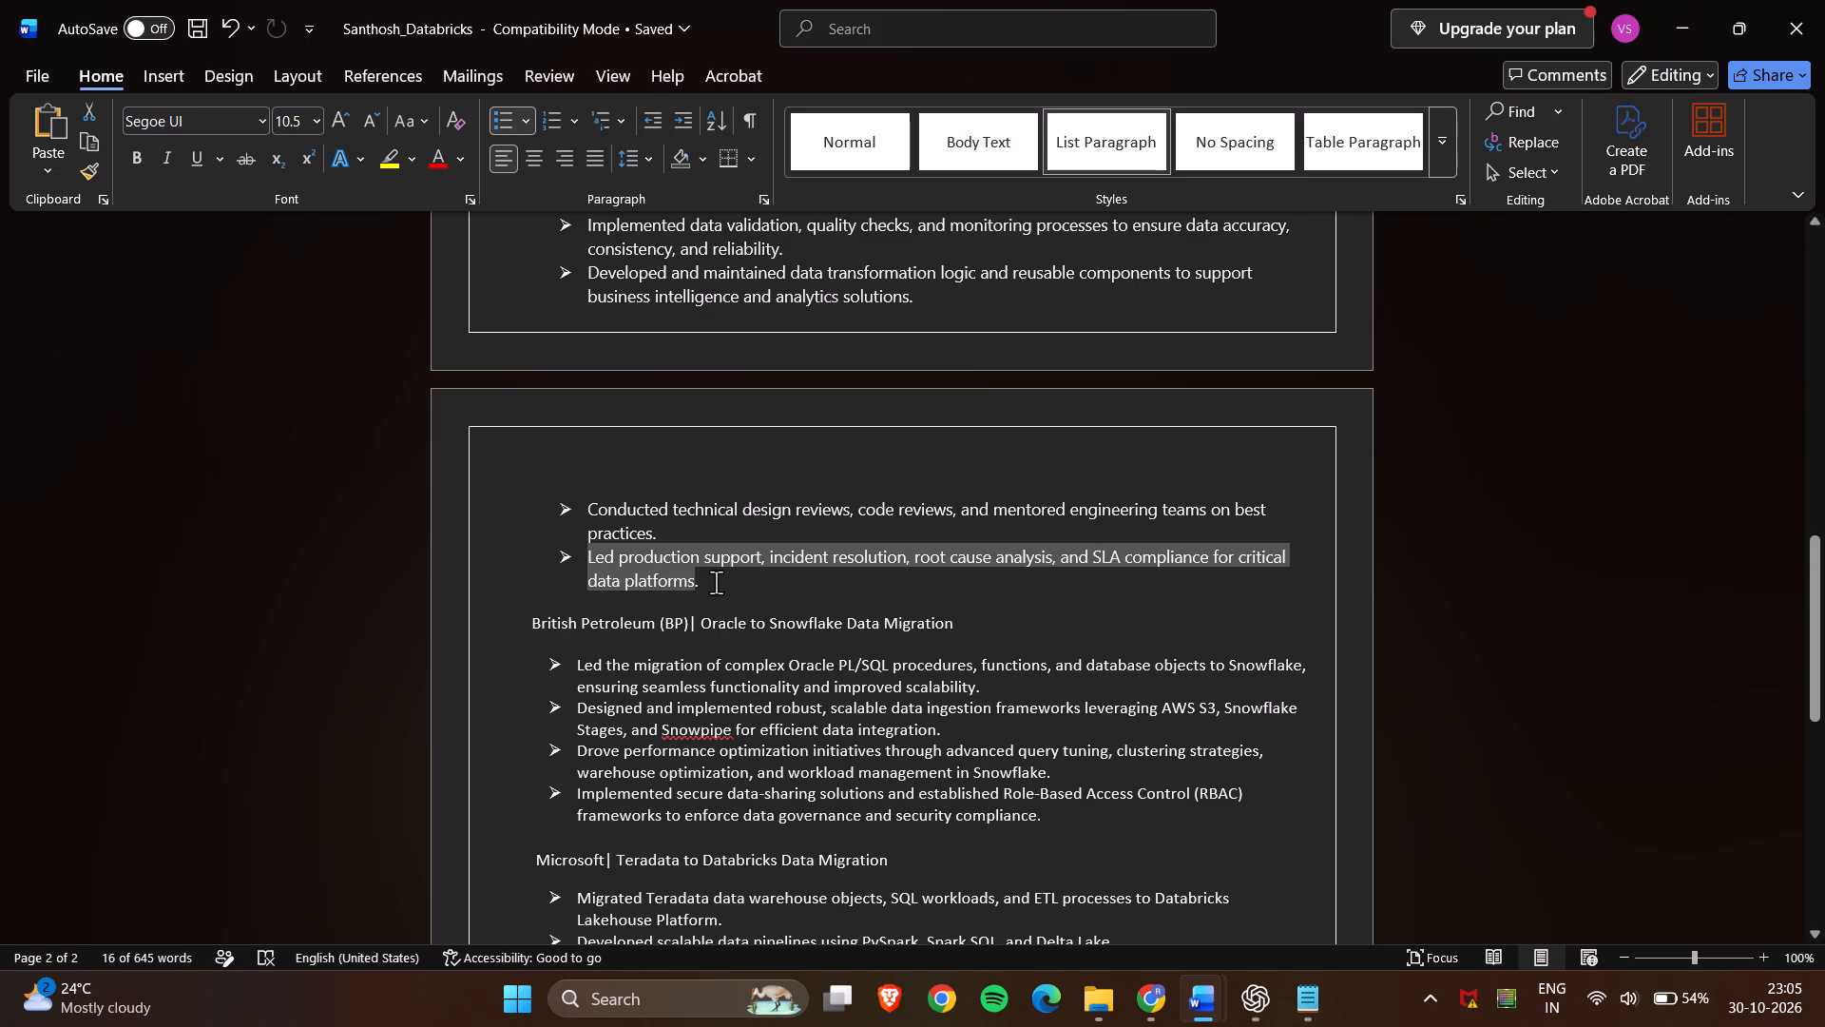
pyautogui.hotkey('shift', 'Right')
pyautogui.hotkey('shift', 'Left')
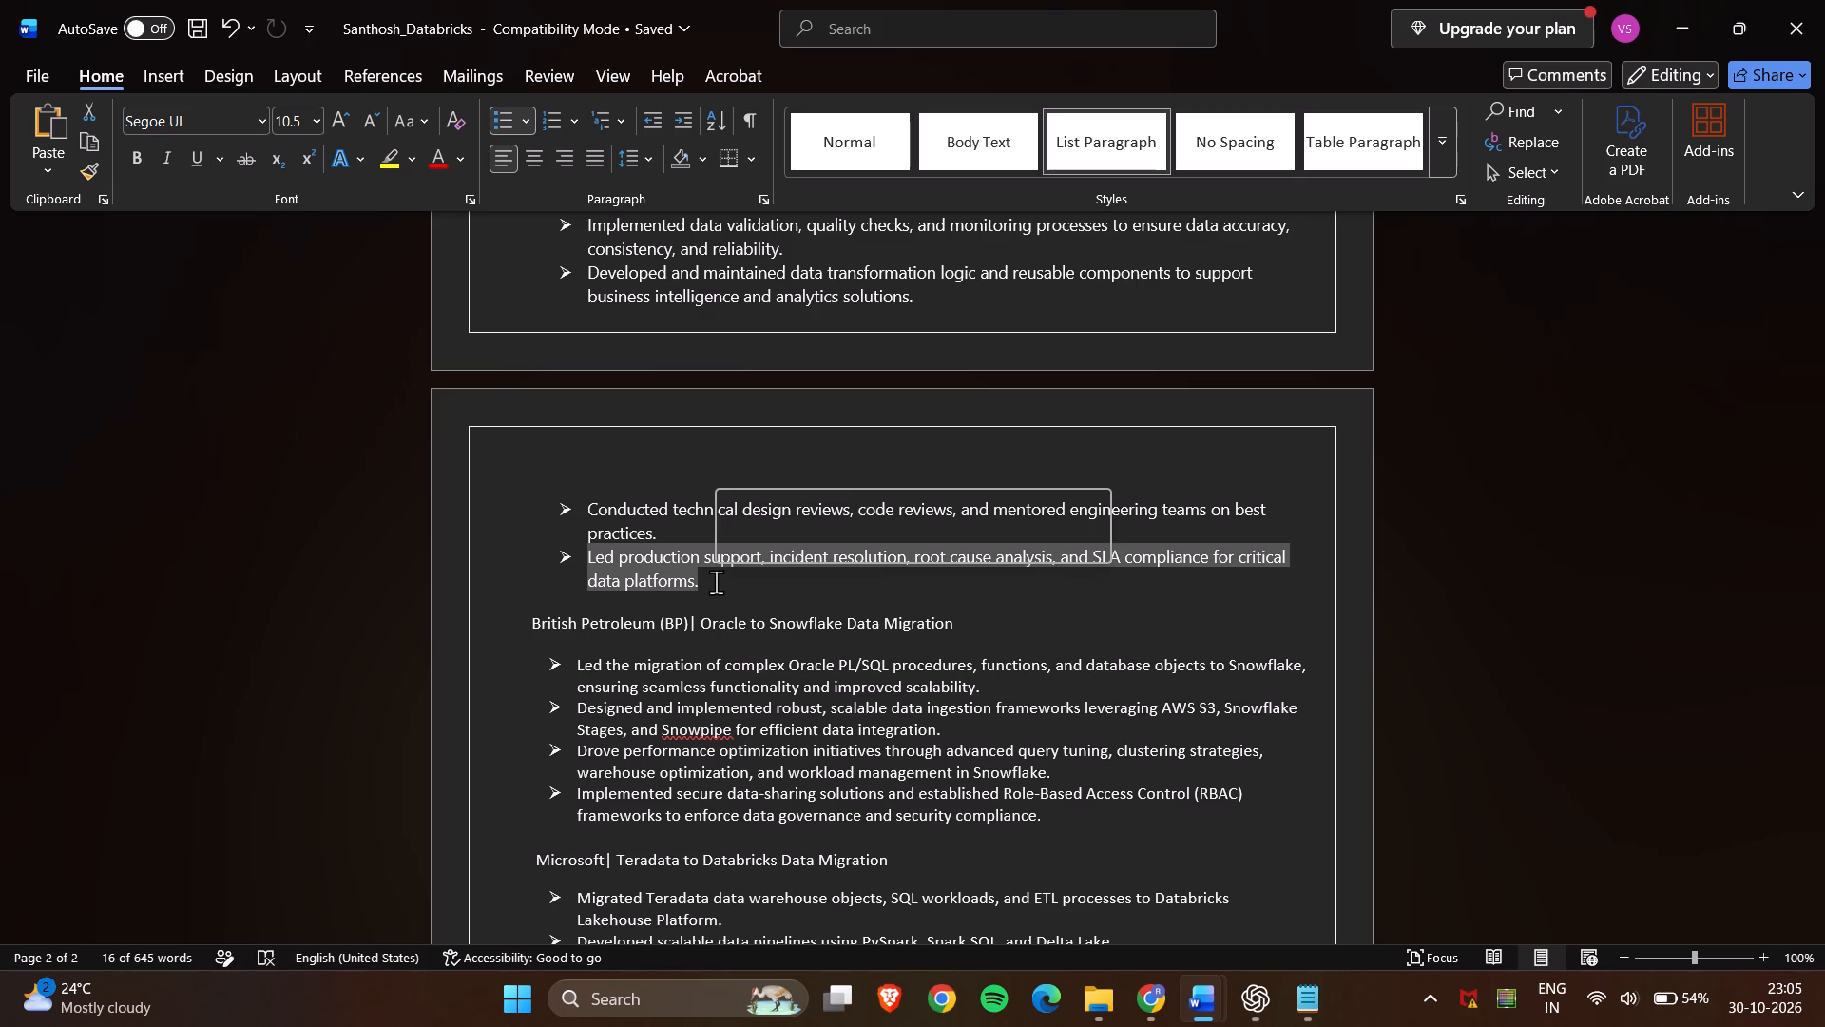
pyautogui.hotkey('ctrl', 'v')
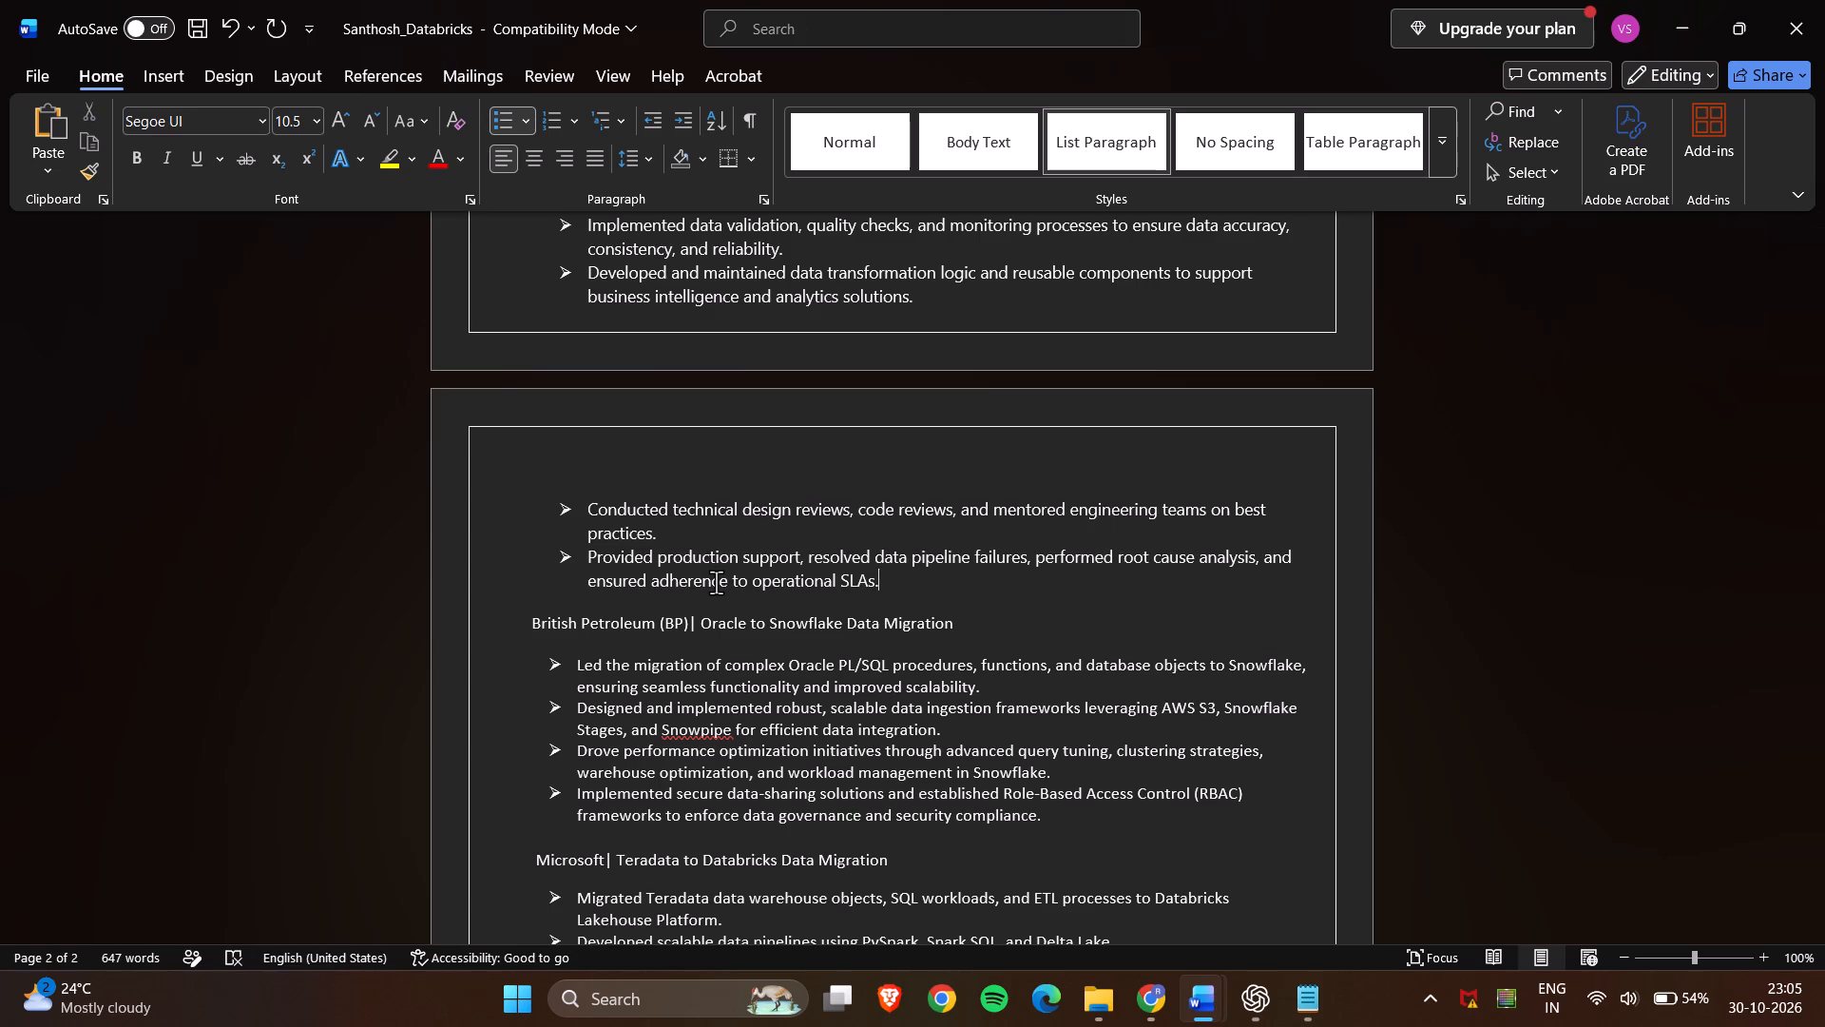
pyautogui.hotkey('ctrl', 's')
pyautogui.hotkey('ctrl', 's')
pyautogui.hotkey('ctrl', 's')
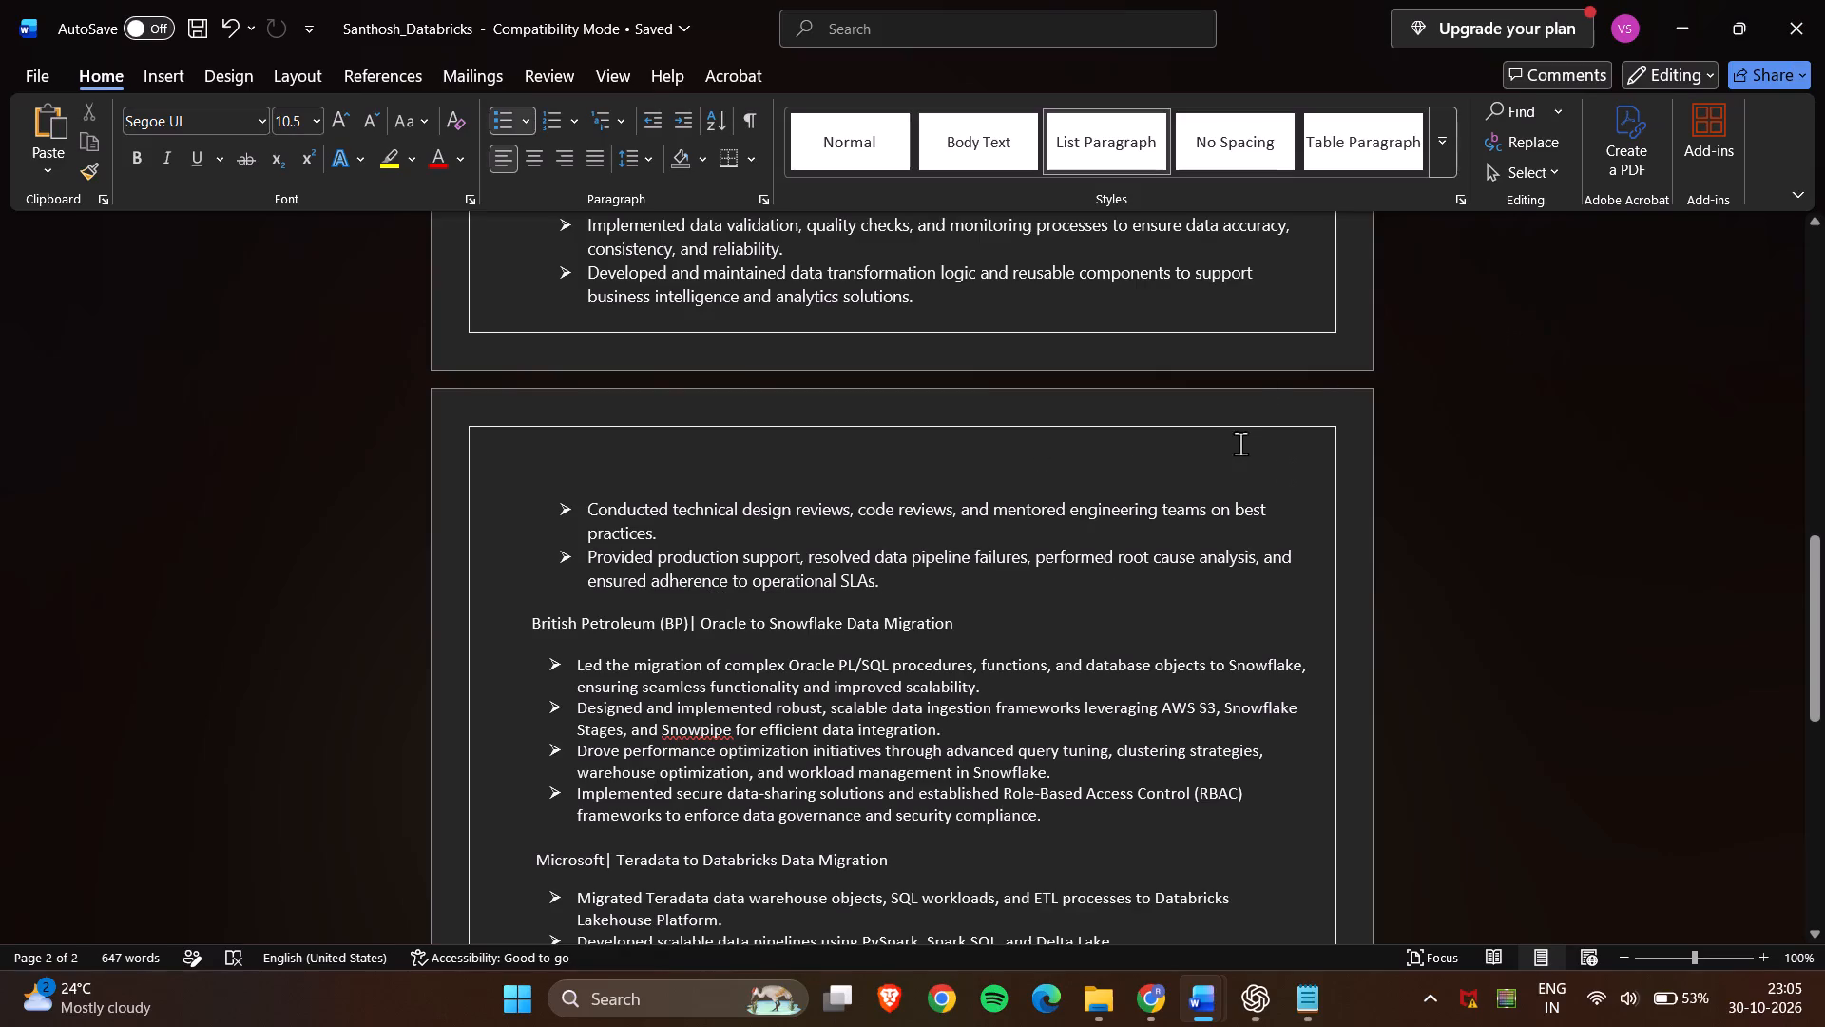
pyautogui.scroll(3, 1240, 443)
pyautogui.scroll(-2, 1240, 443)
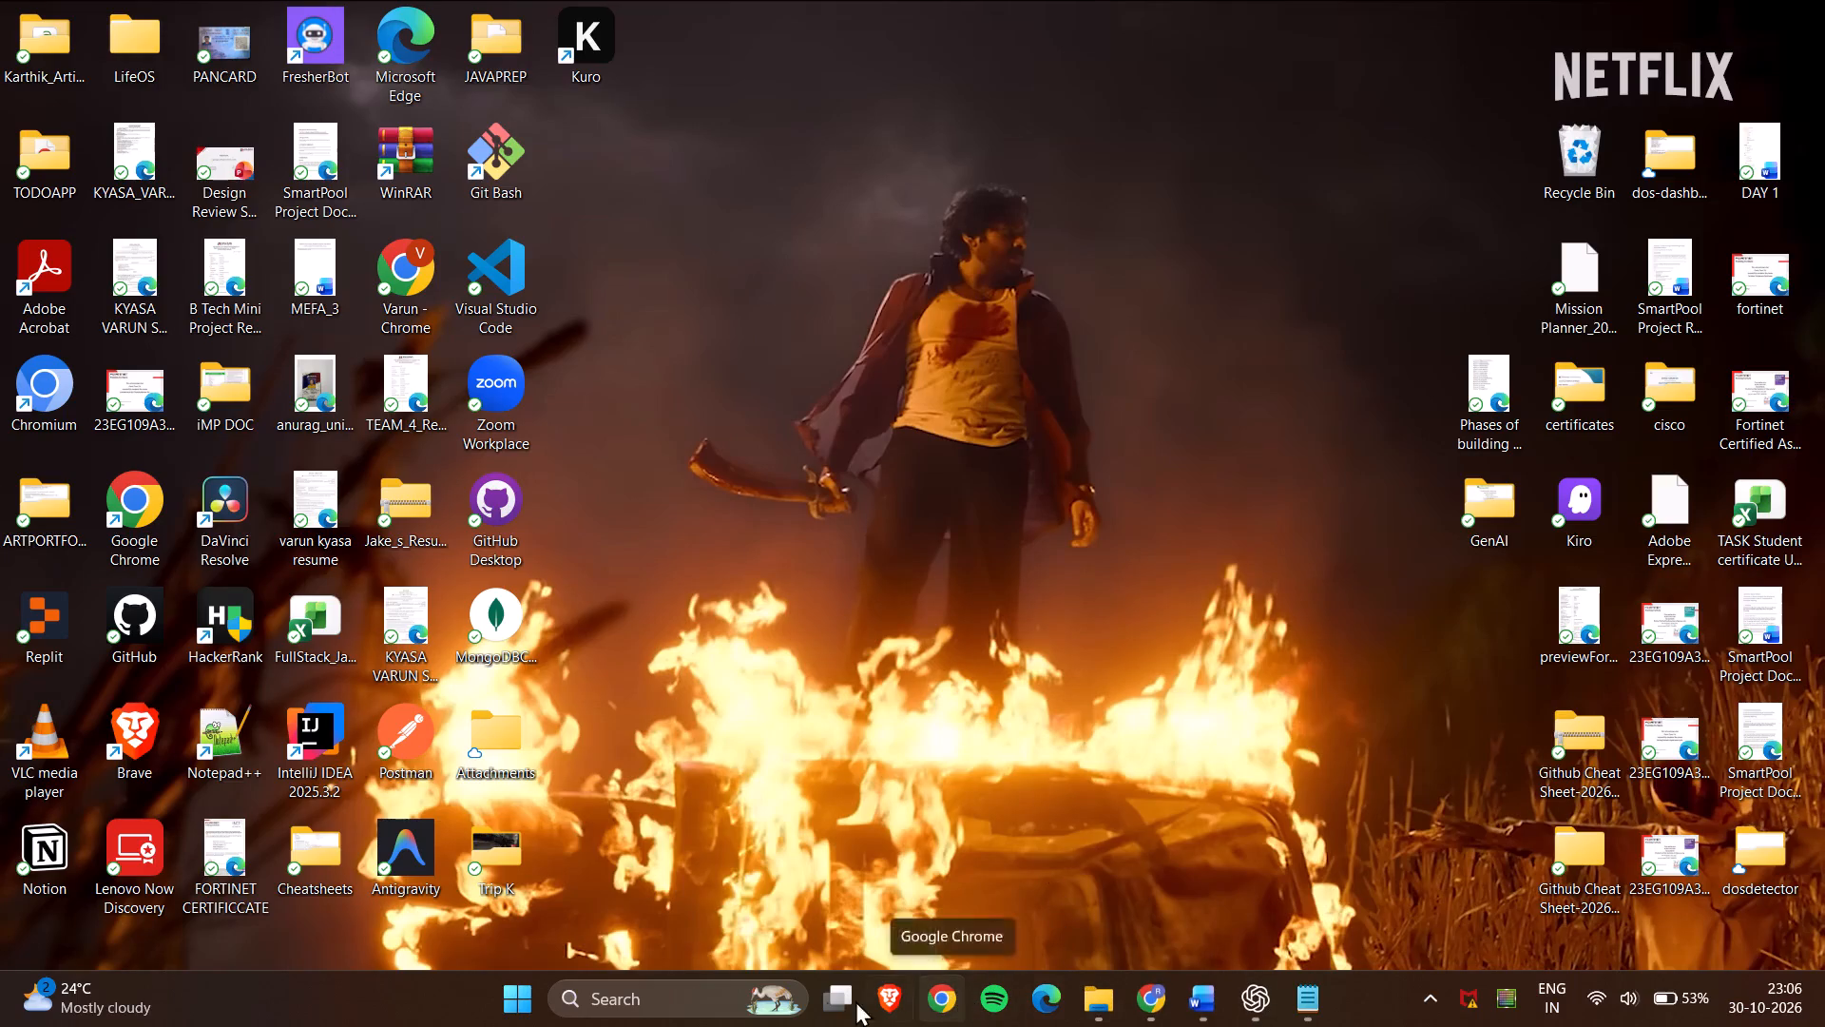
pyautogui.click(910, 886)
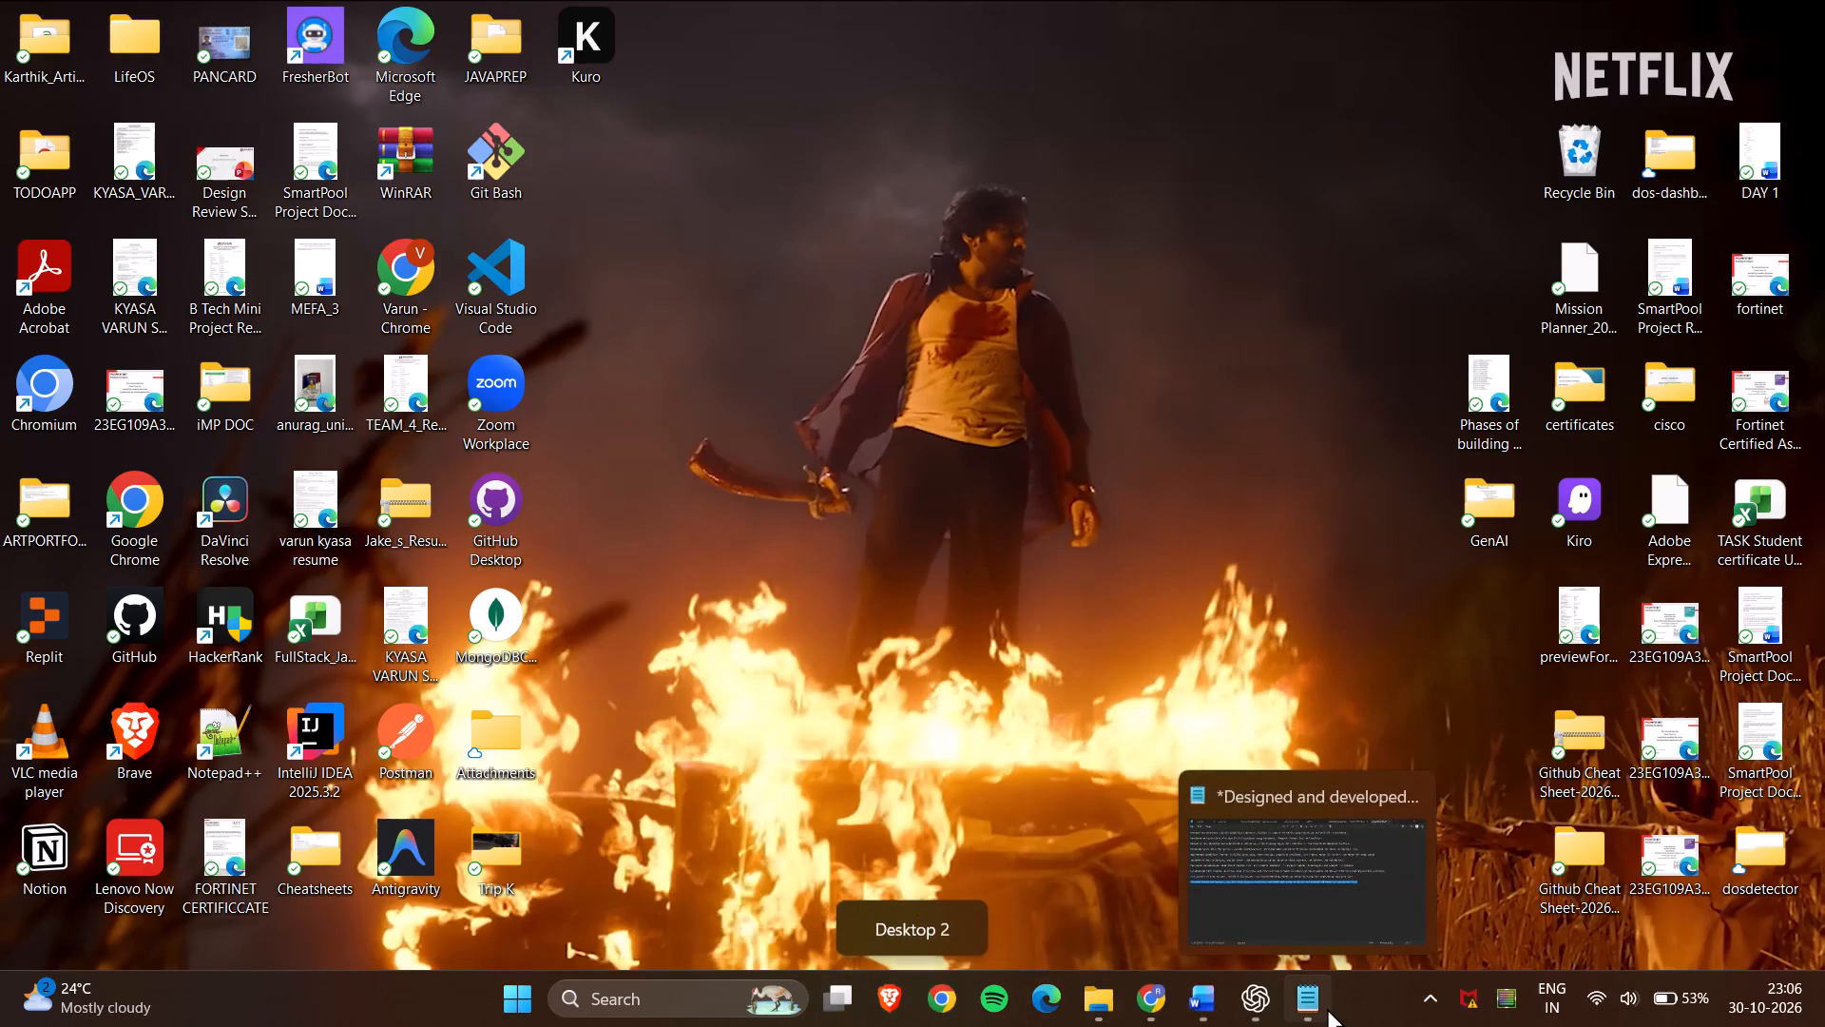
pyautogui.click(1327, 1008)
pyautogui.click(1791, 24)
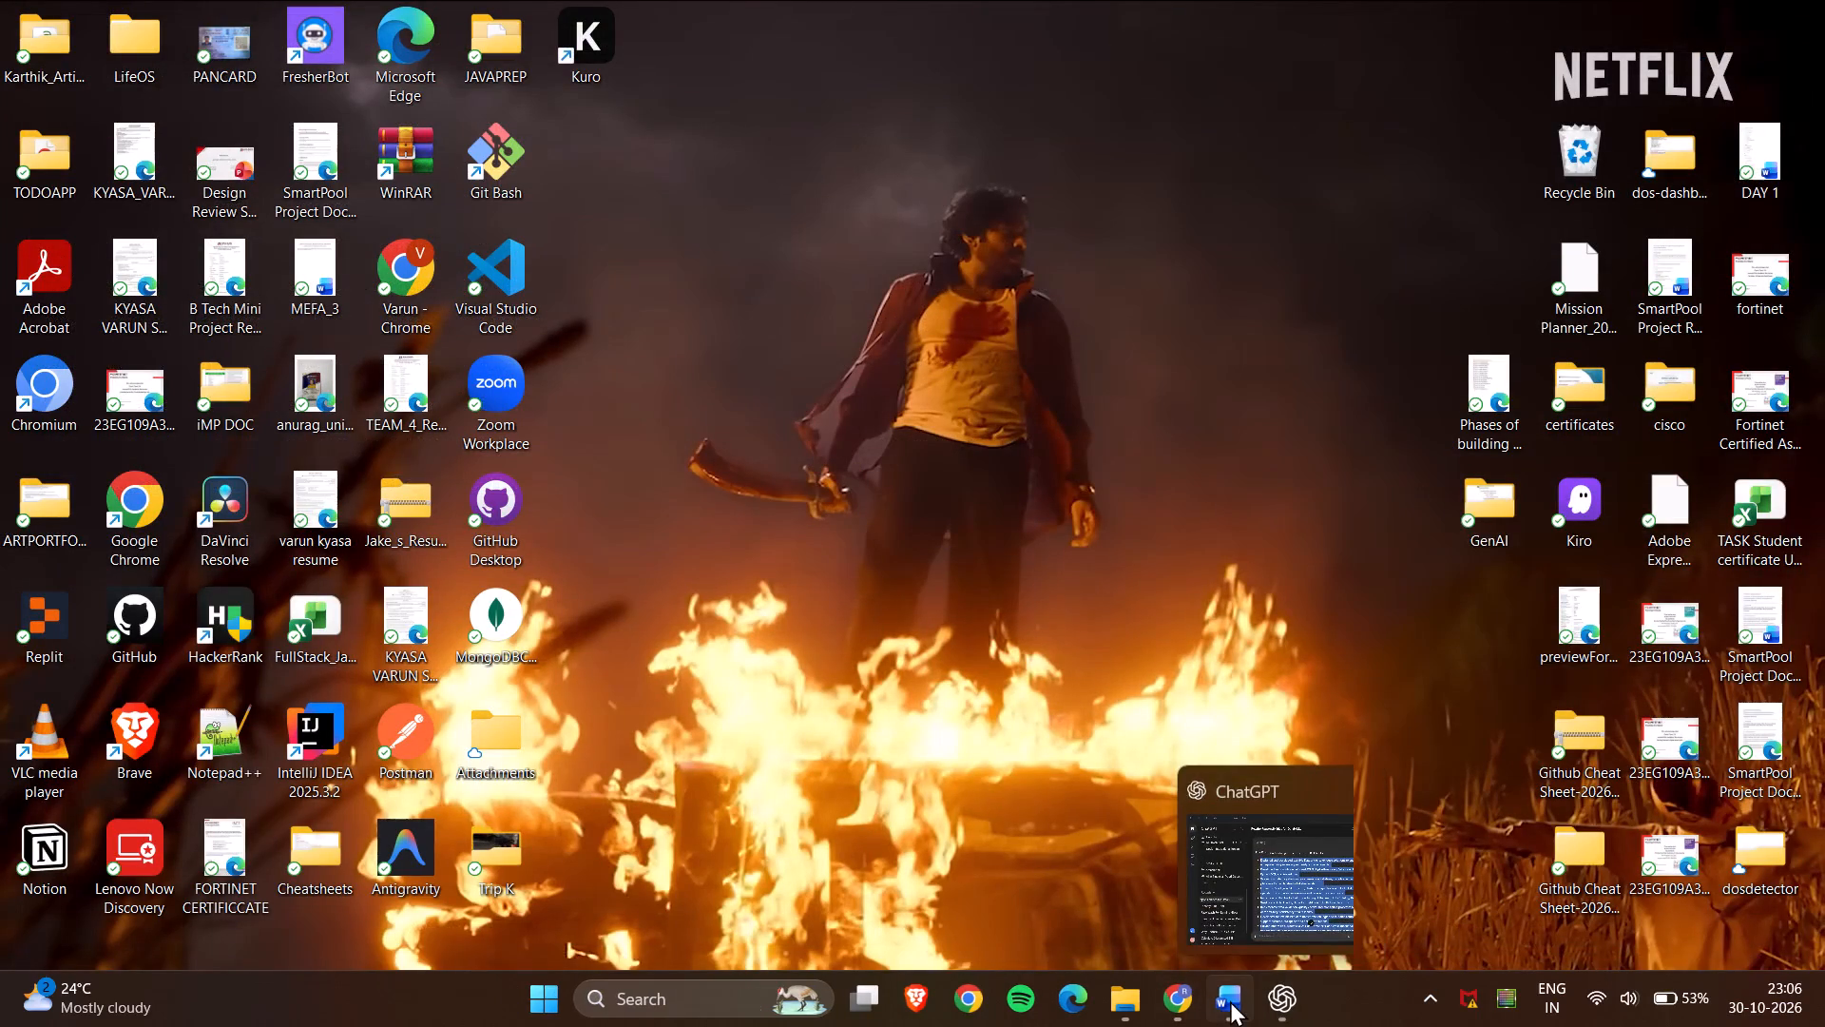
pyautogui.click(1247, 911)
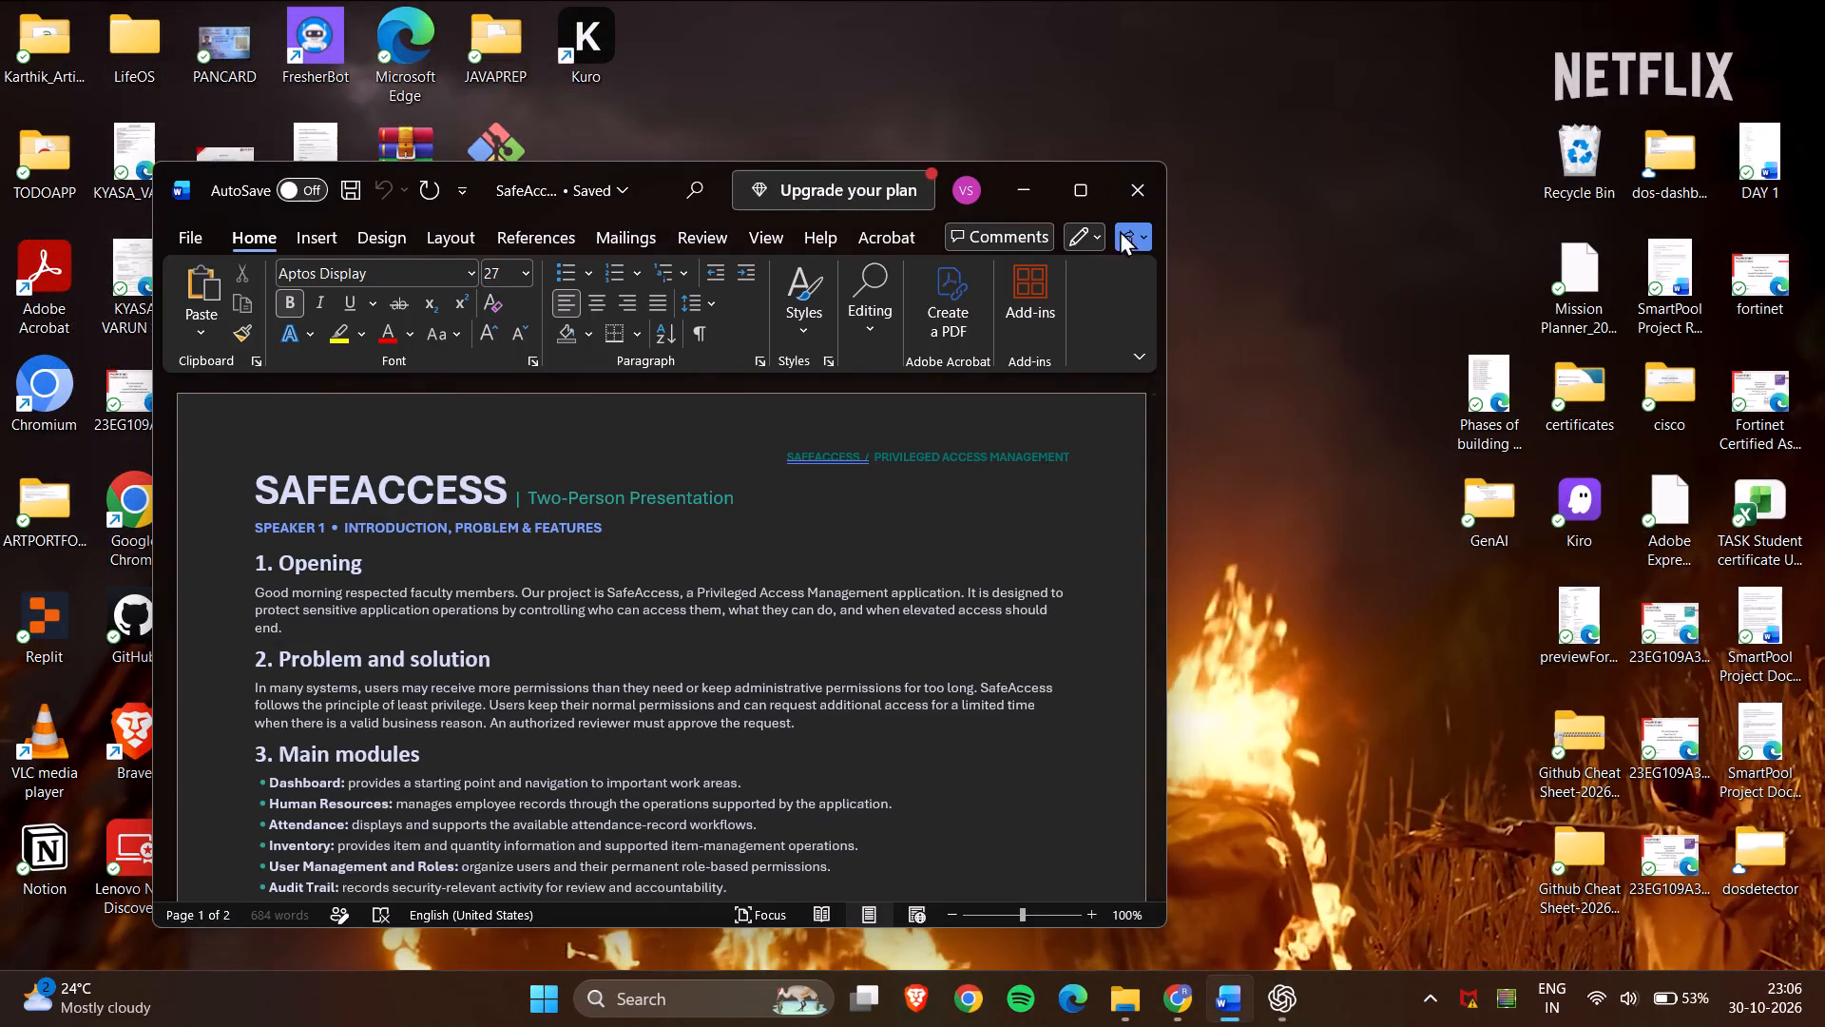
pyautogui.click(1142, 177)
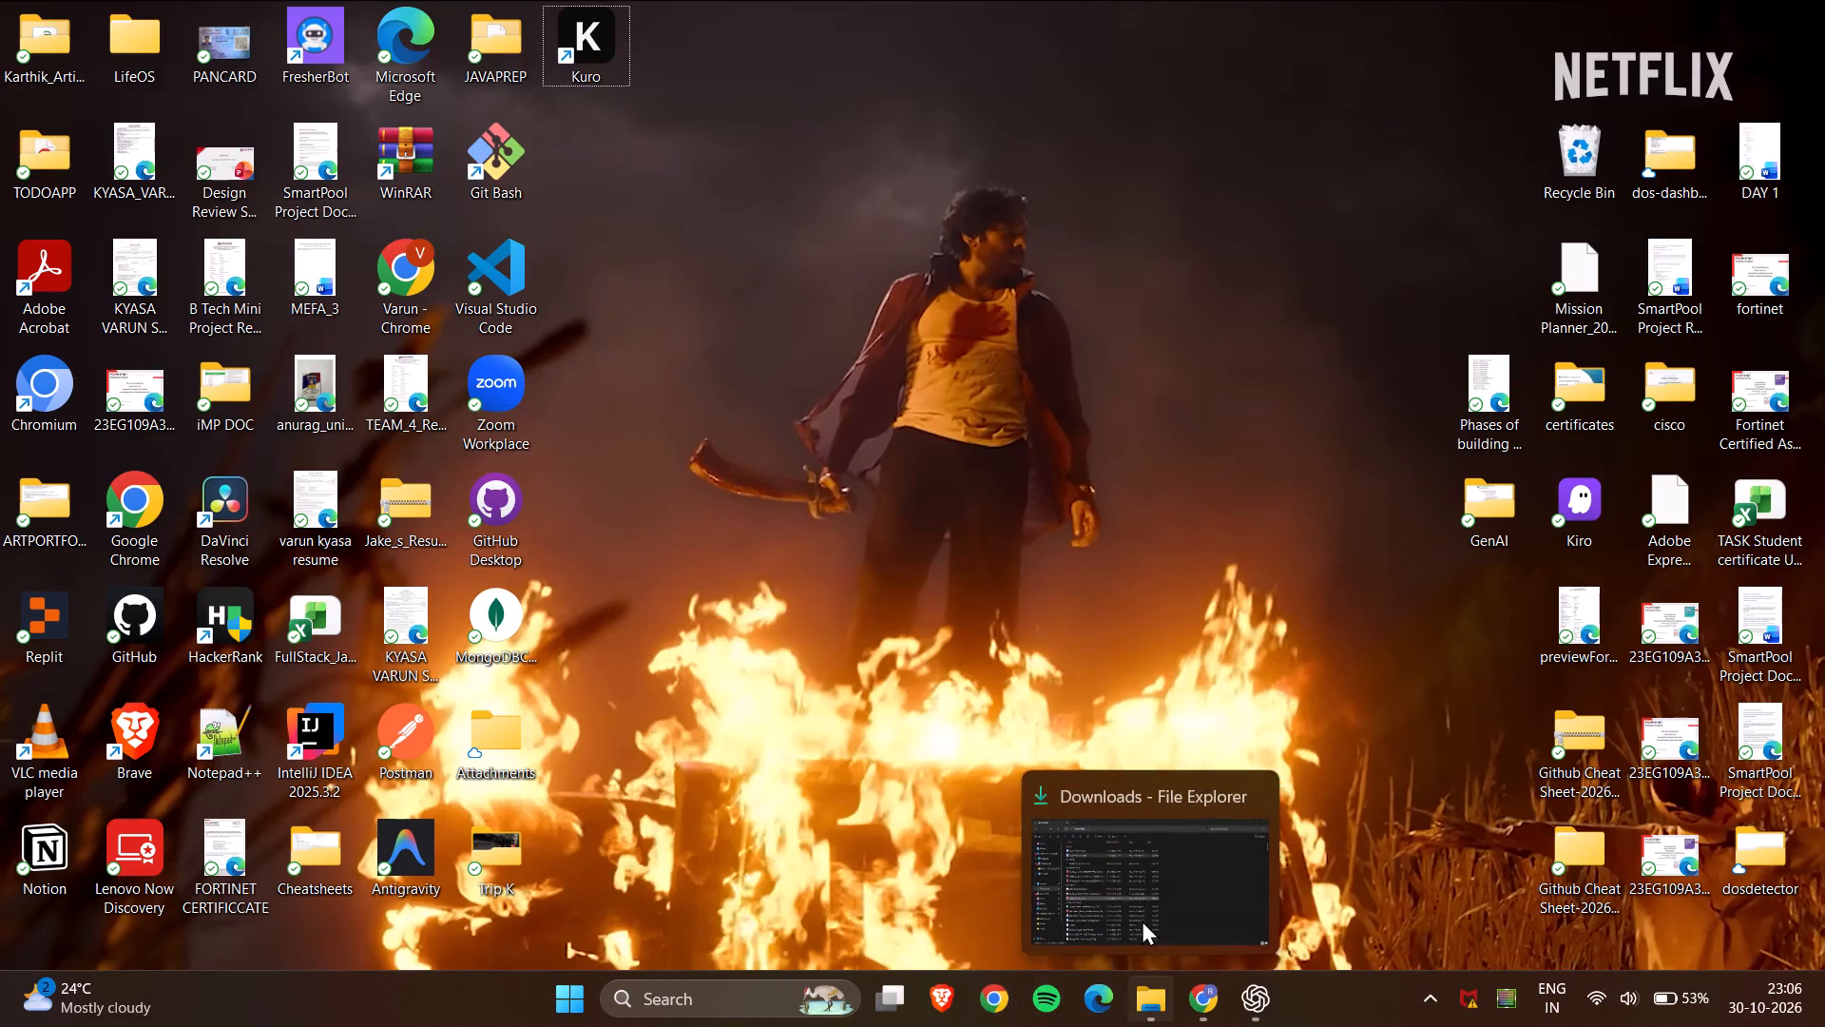
# Duplicate the Santhosh_Snowflake document within the Downloads folder.
pyautogui.click(1162, 856)
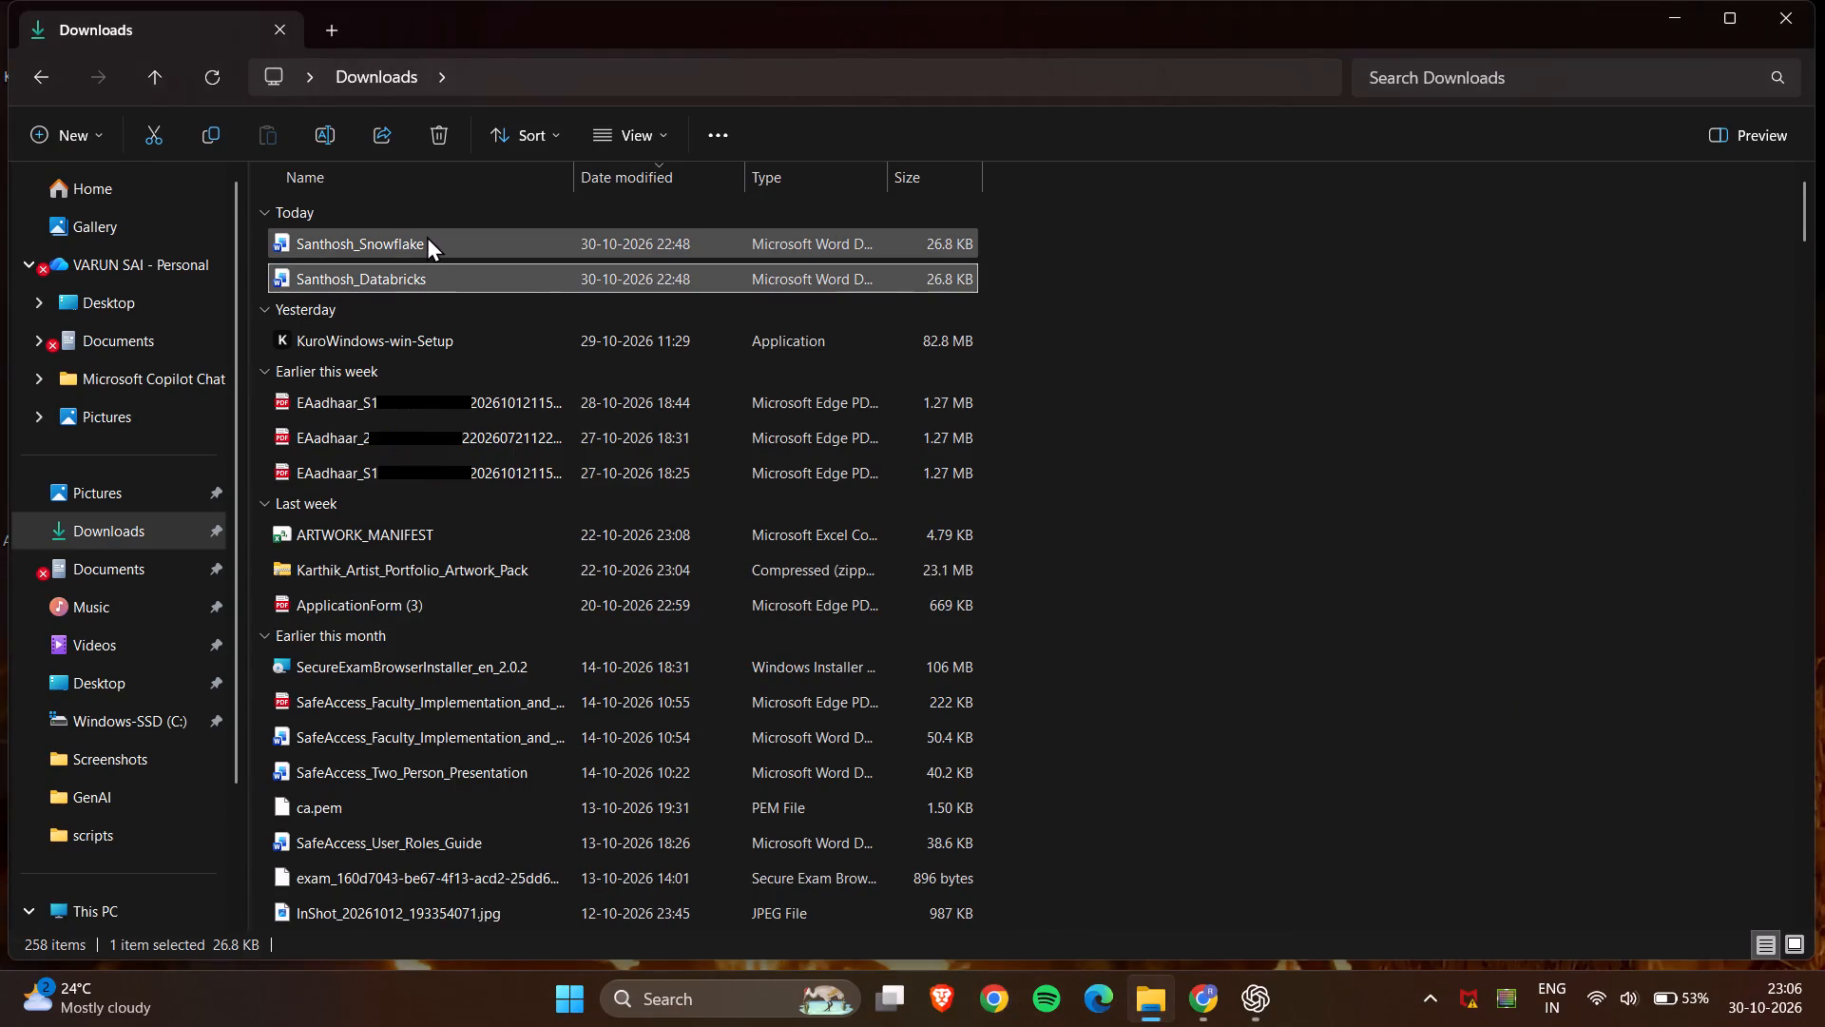
pyautogui.click(357, 241)
pyautogui.hotkey('ctrl', 'c')
pyautogui.hotkey('ctrl', 'v')
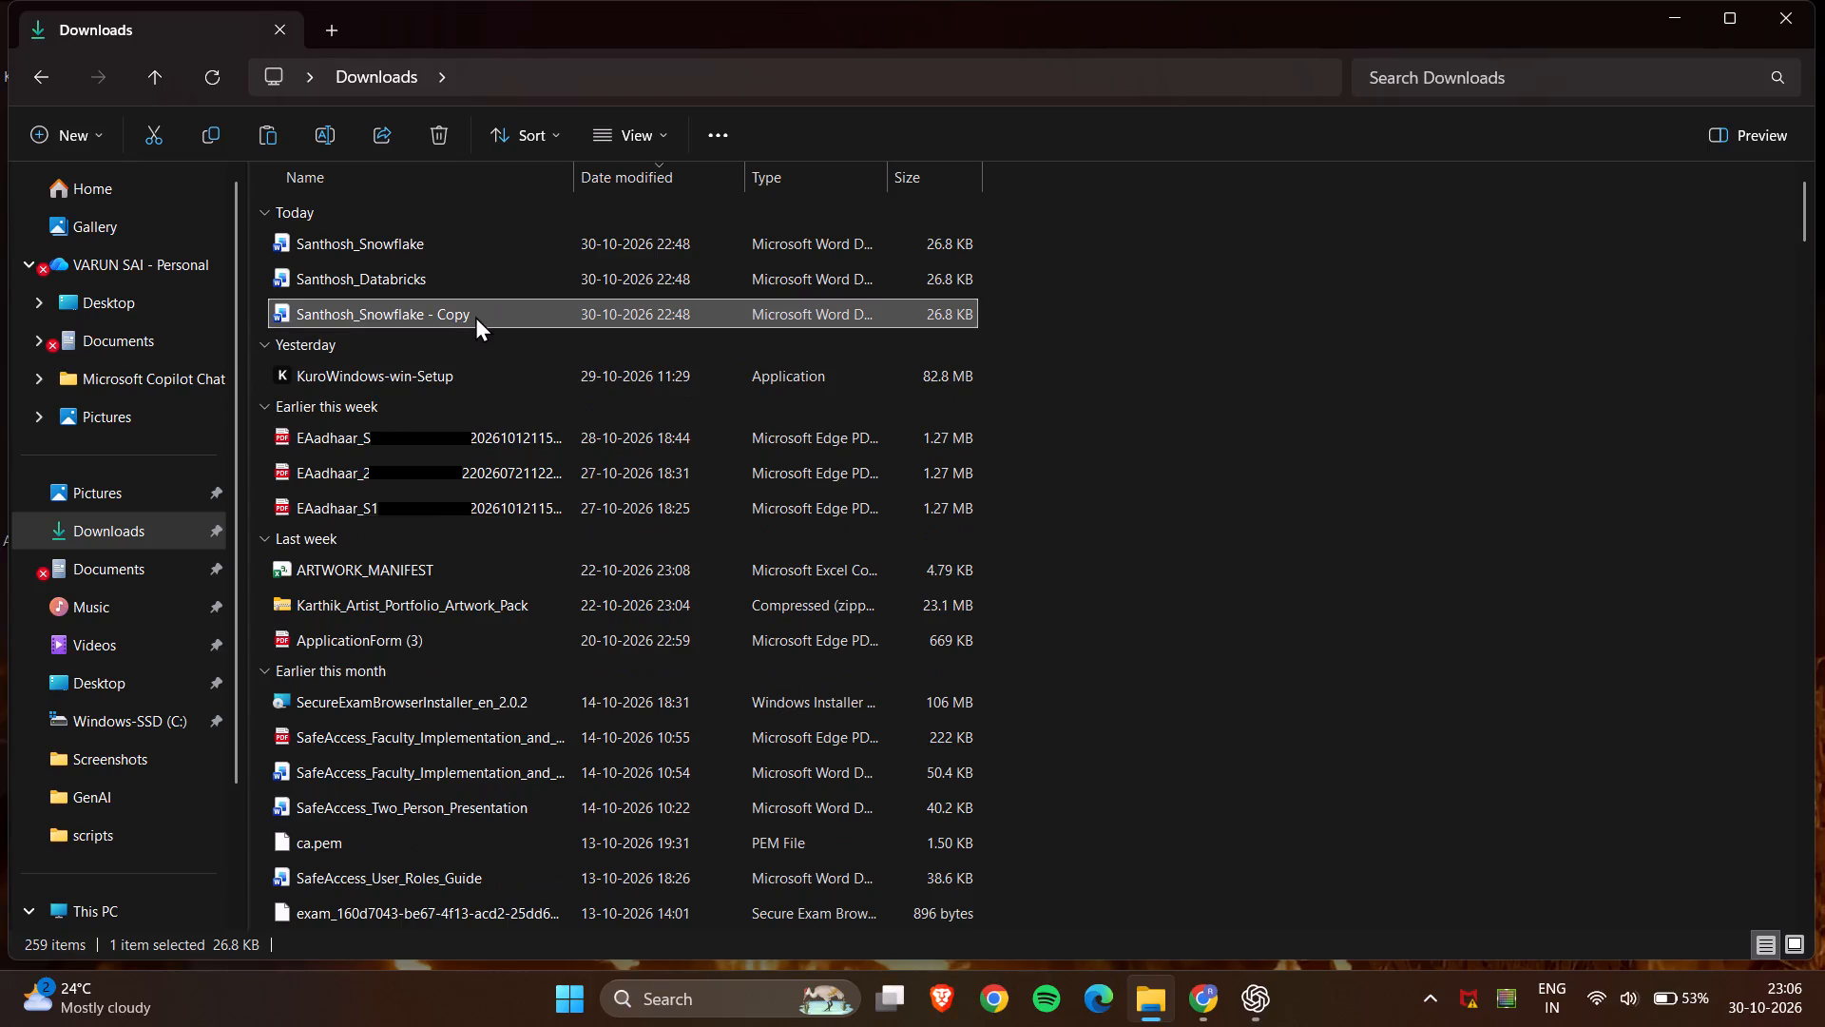
pyautogui.click(475, 316)
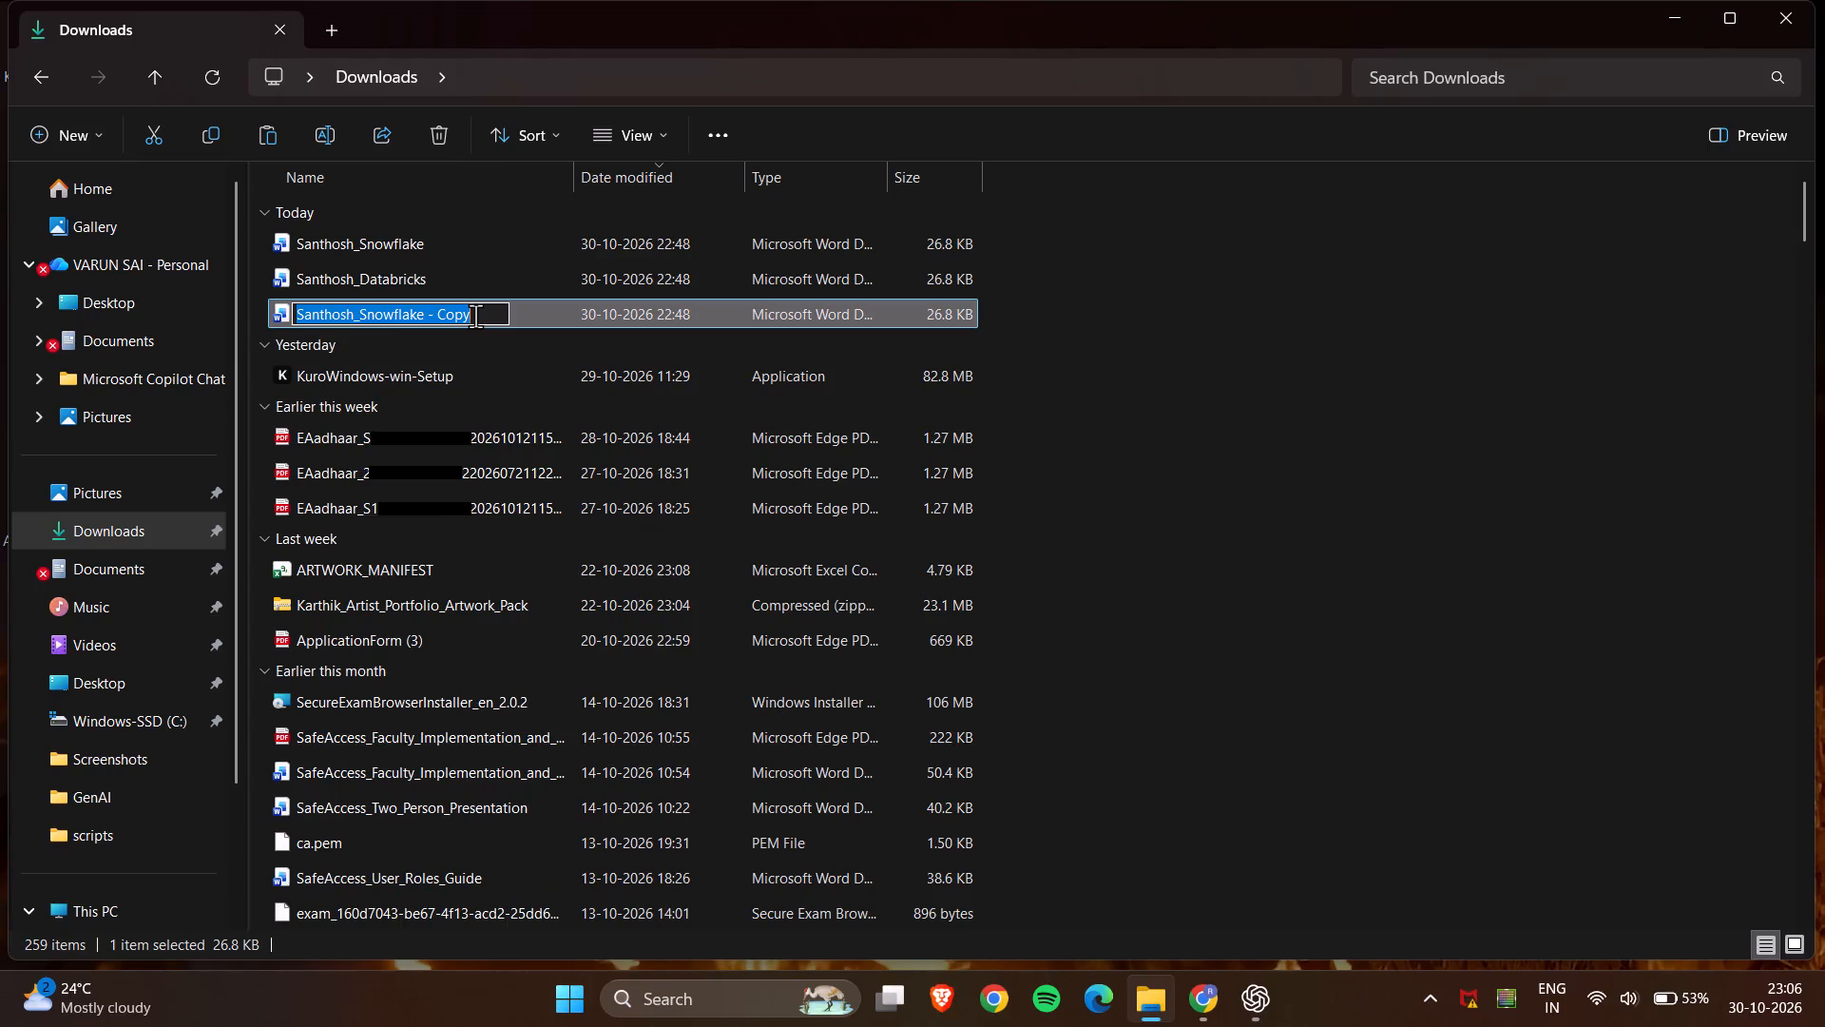
pyautogui.press('Right')
pyautogui.press('BackSpace')
pyautogui.press('BackSpace')
pyautogui.press('BackSpace')
pyautogui.press('BackSpace')
pyautogui.press('BackSpace')
pyautogui.press('BackSpace')
pyautogui.press('BackSpace')
pyautogui.press('BackSpace')
pyautogui.press('BackSpace')
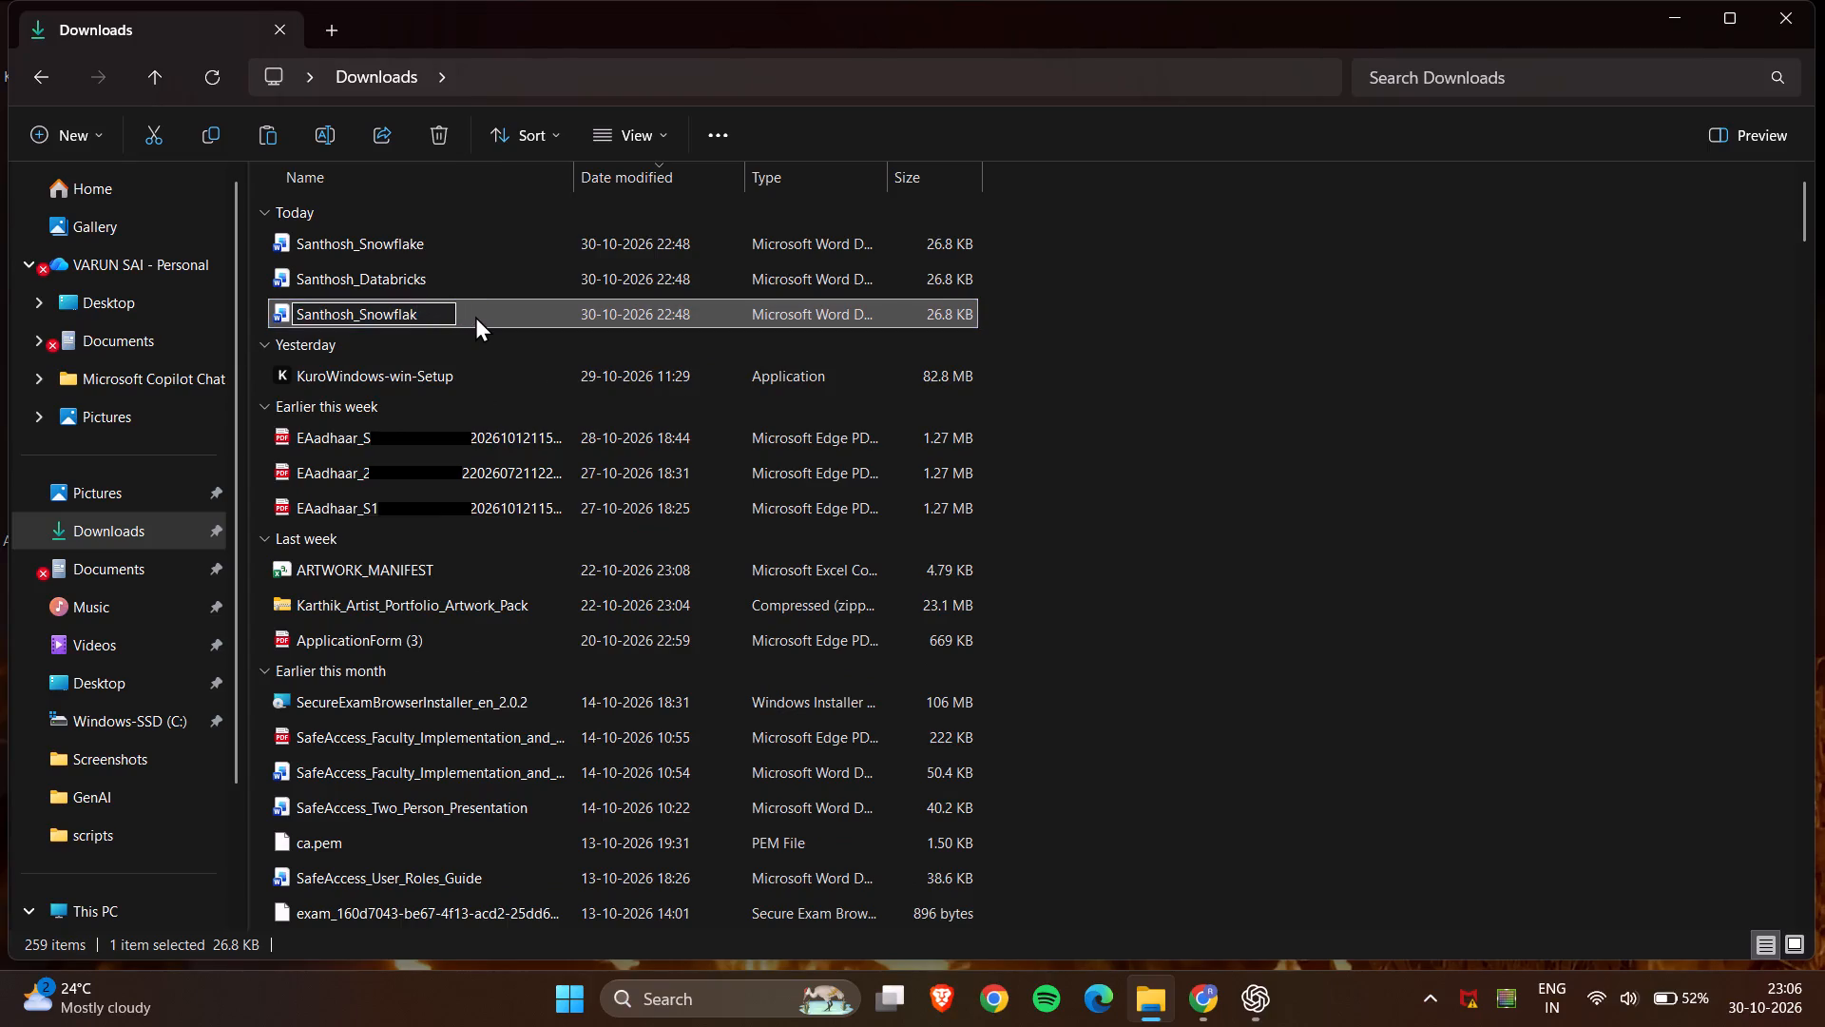
pyautogui.press('BackSpace')
pyautogui.press('BackSpace')
pyautogui.press('BackSpace')
pyautogui.press('BackSpace')
pyautogui.press('BackSpace')
pyautogui.press('BackSpace')
pyautogui.press('BackSpace')
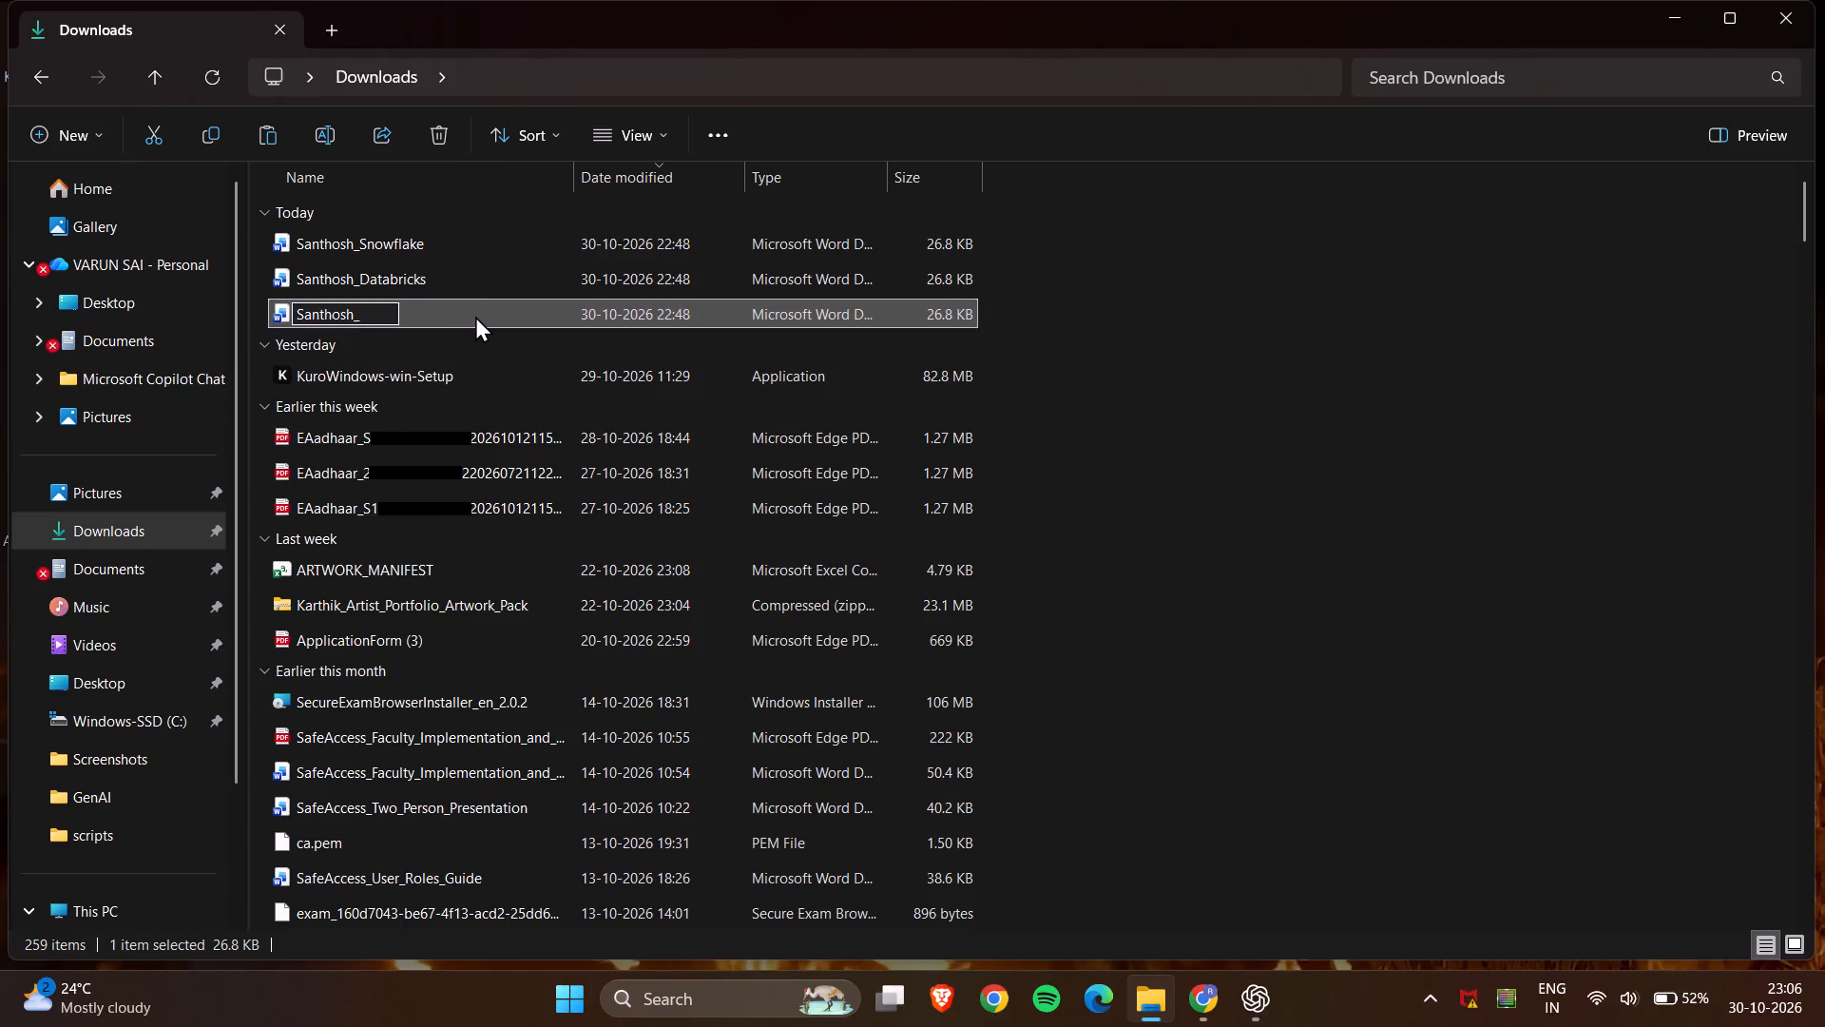
pyautogui.hotkey('shift', 't')
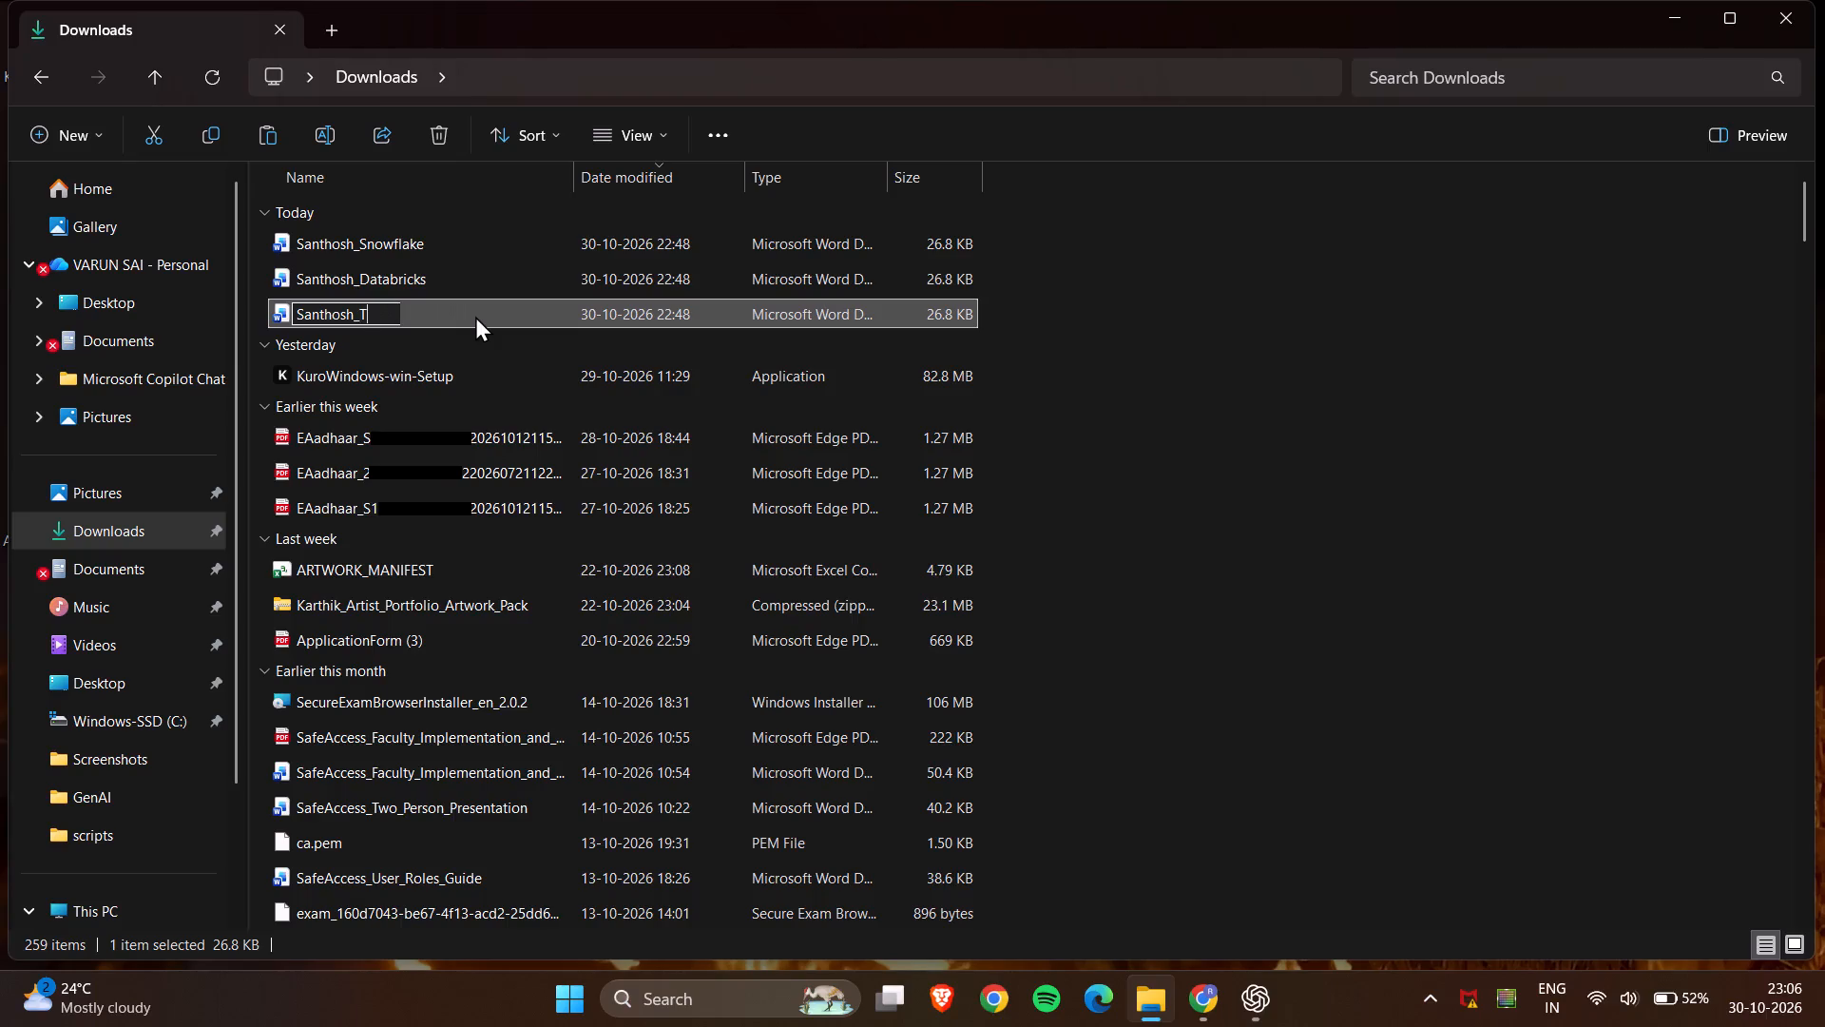
pyautogui.press('BackSpace')
pyautogui.press('BackSpace')
pyautogui.hotkey('shift', 't')
pyautogui.hotkey('shift', '_')
pyautogui.write('Res')
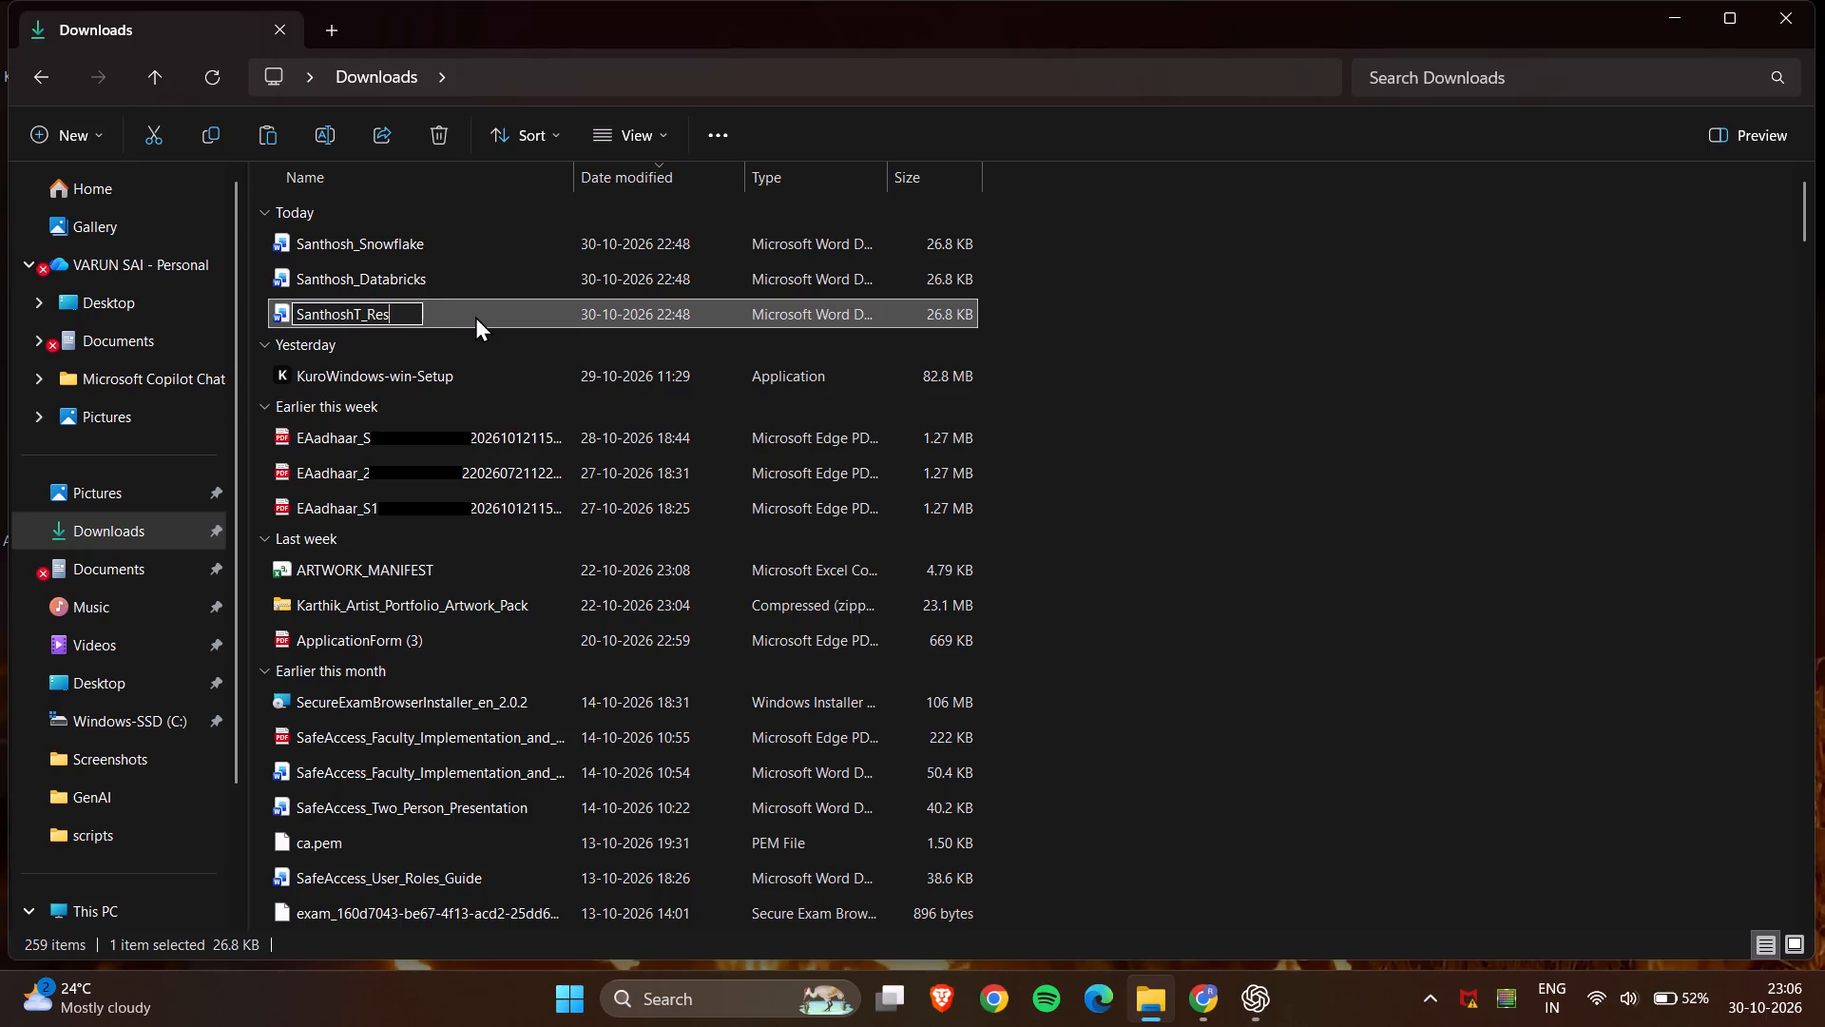
pyautogui.write('ume')
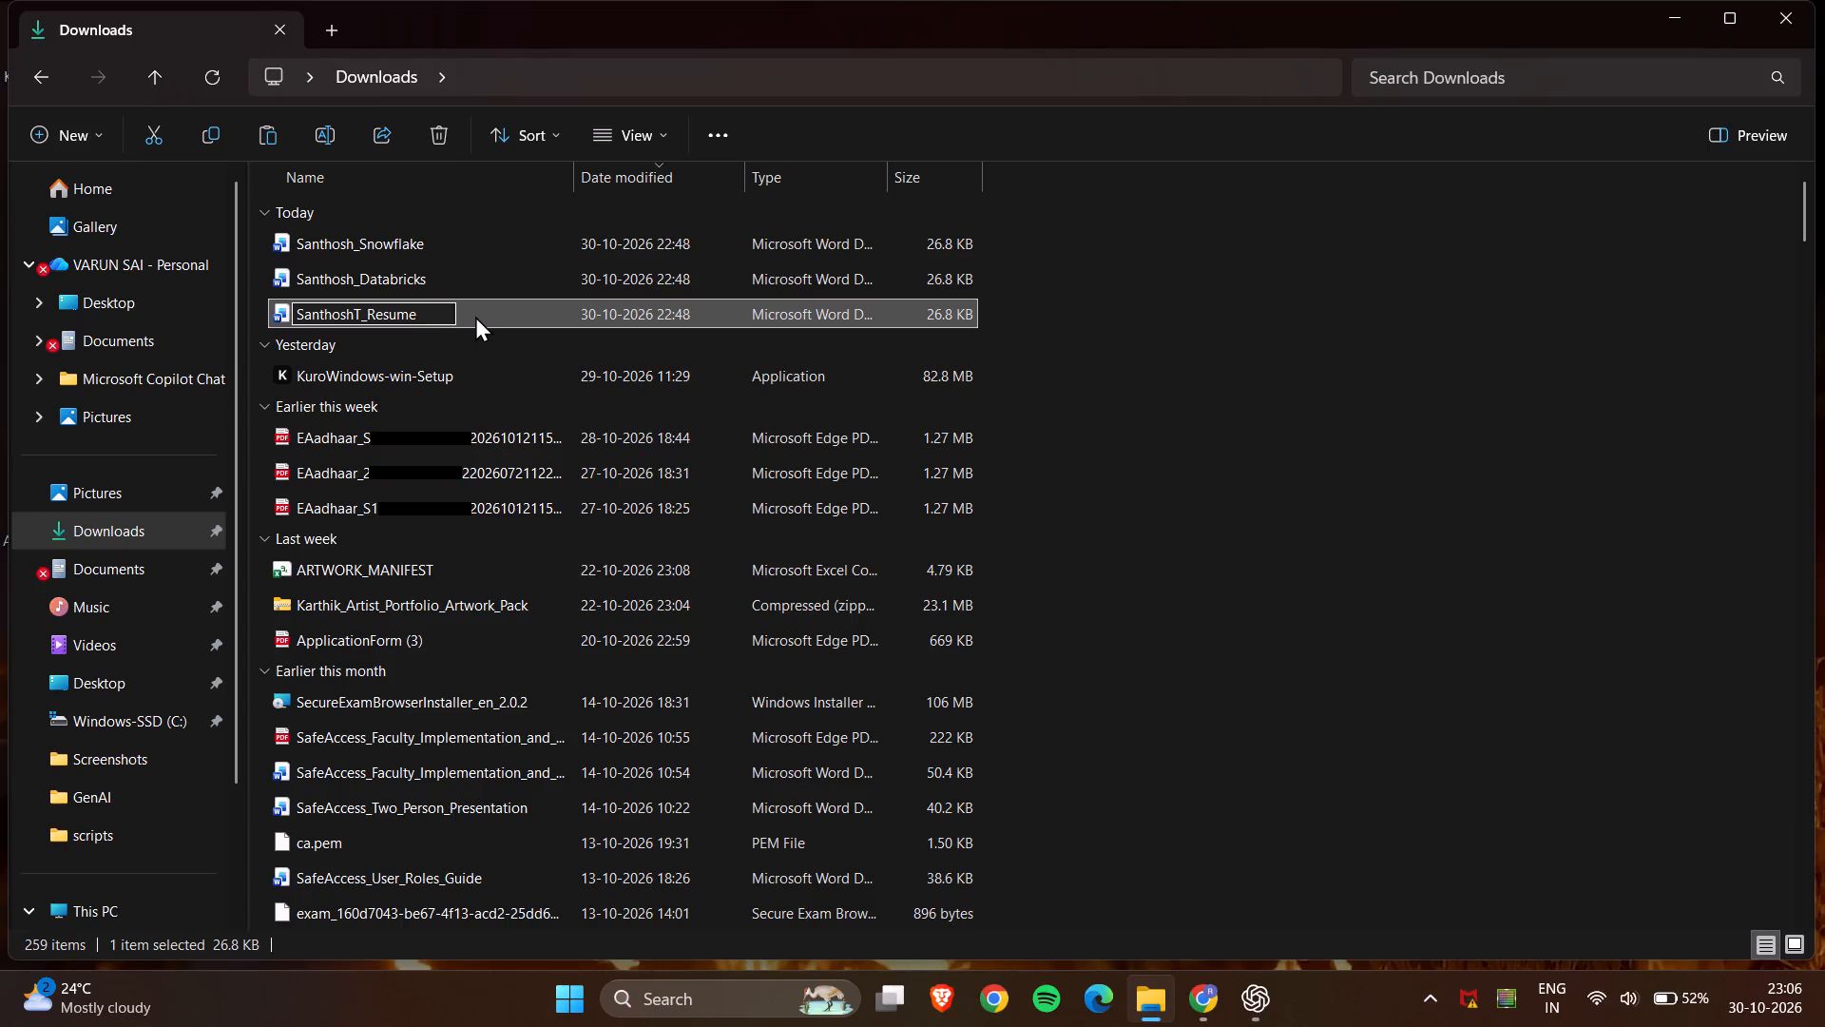
pyautogui.press('Return')
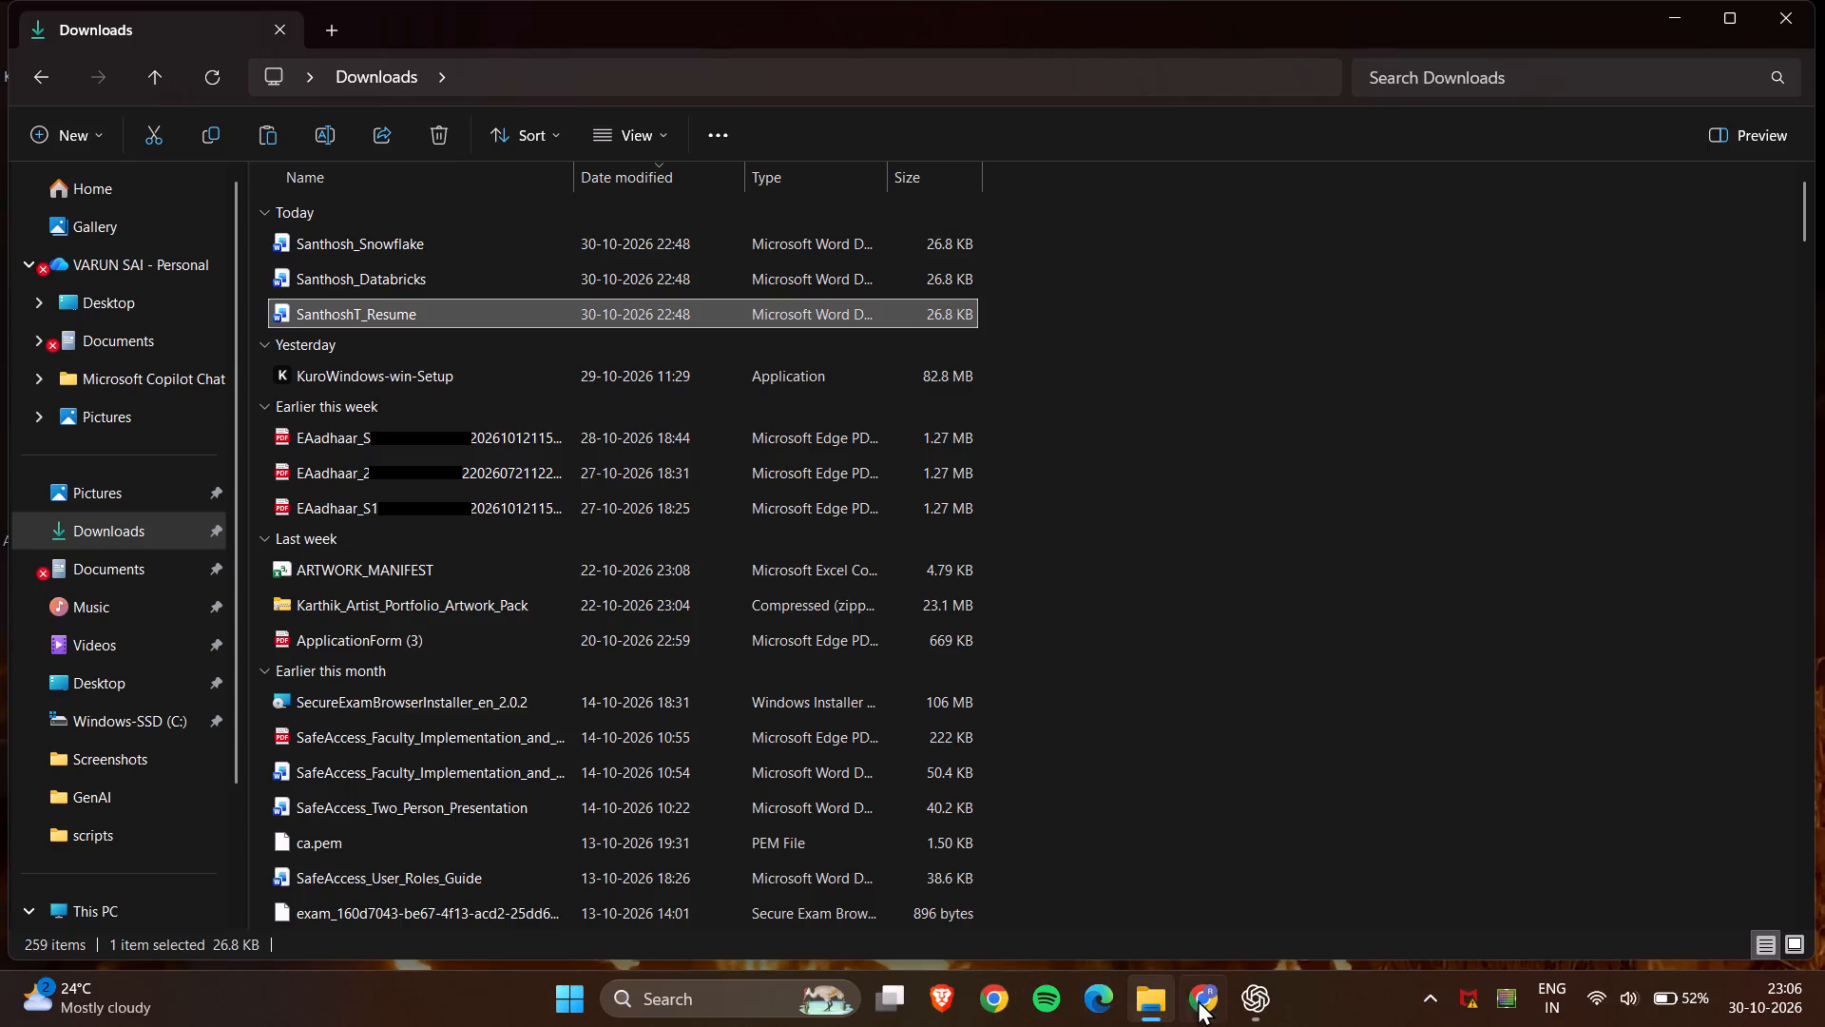
# Switch to the Chrome window with the Naukri profile and open a new browser tab.
pyautogui.click(1224, 888)
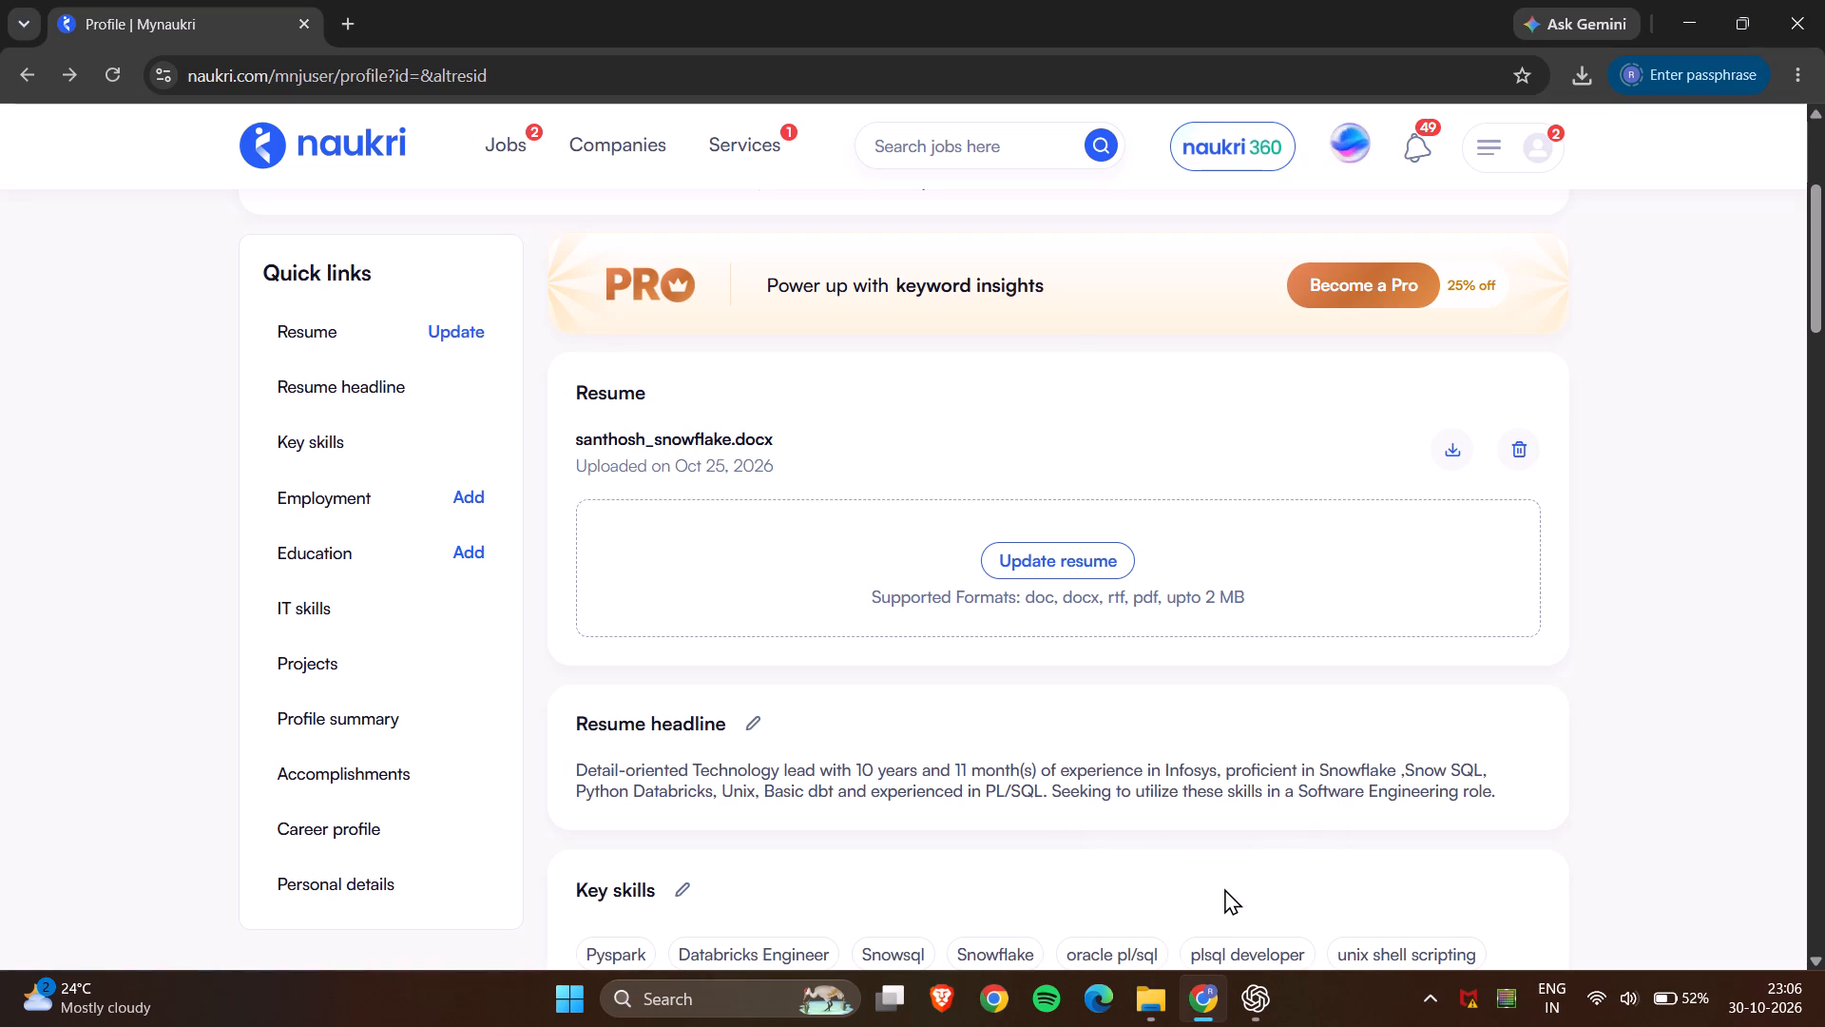
pyautogui.click(341, 16)
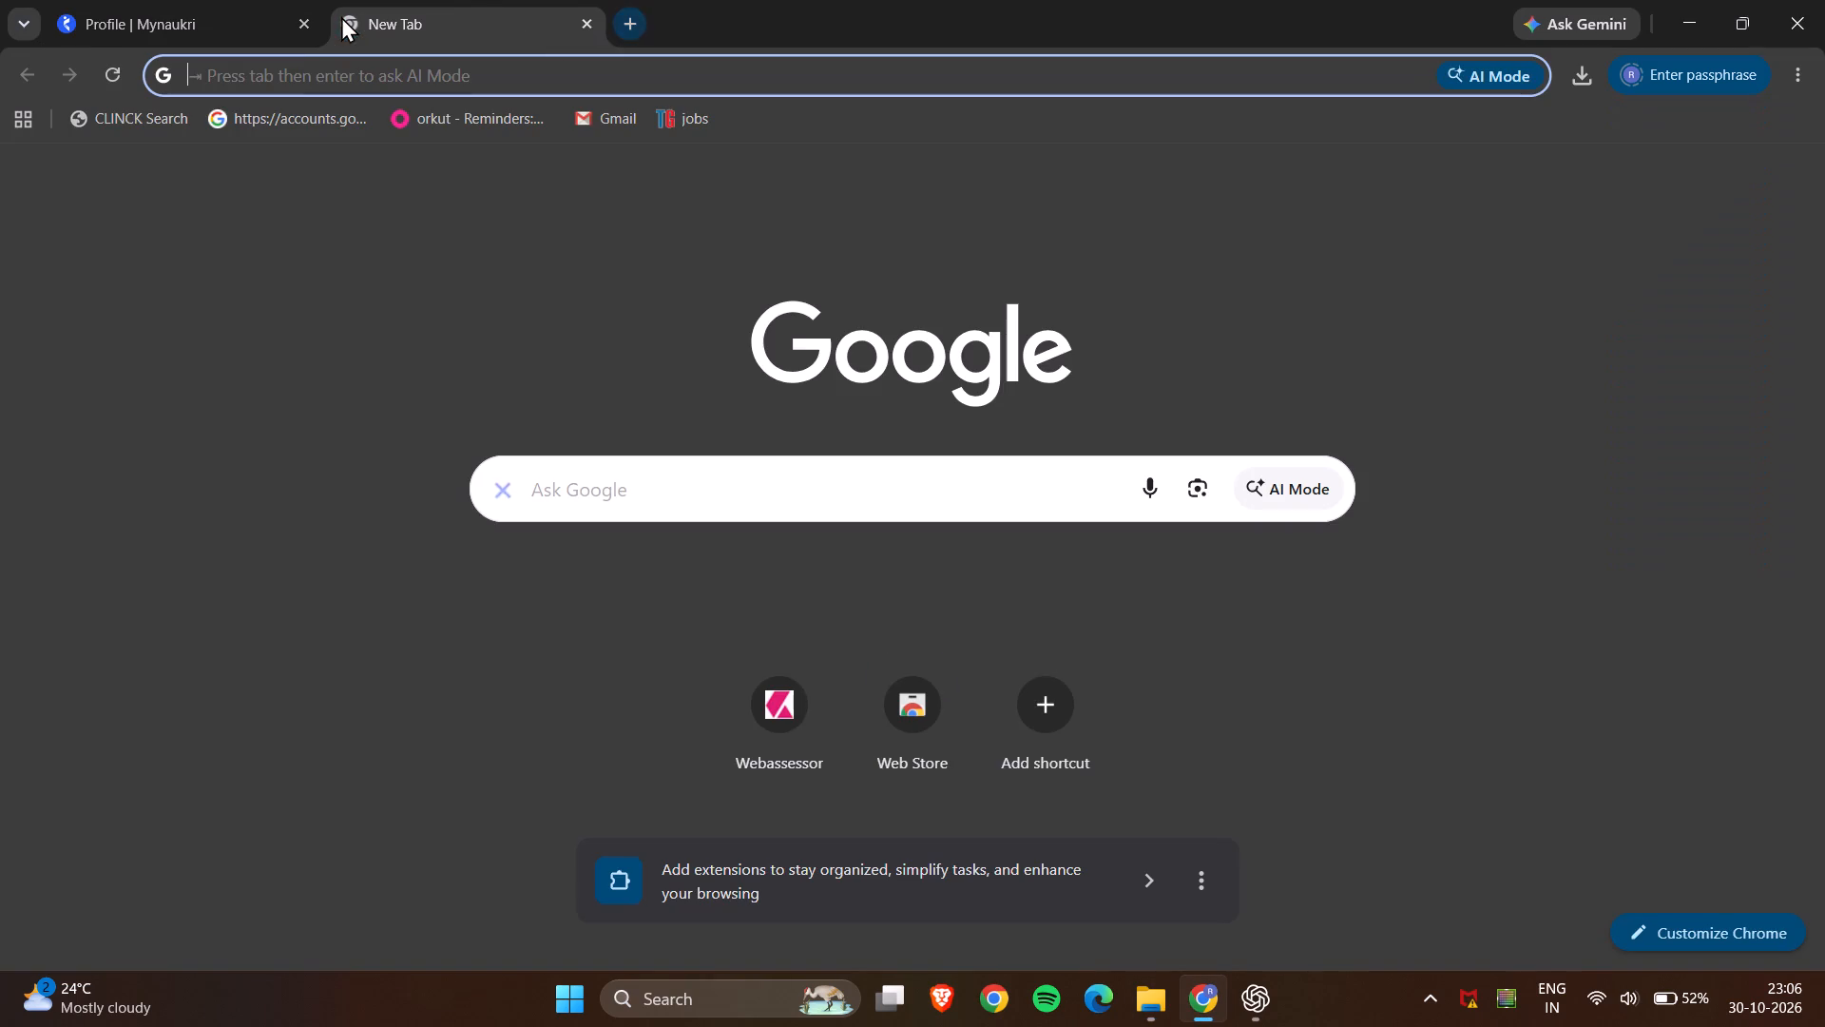